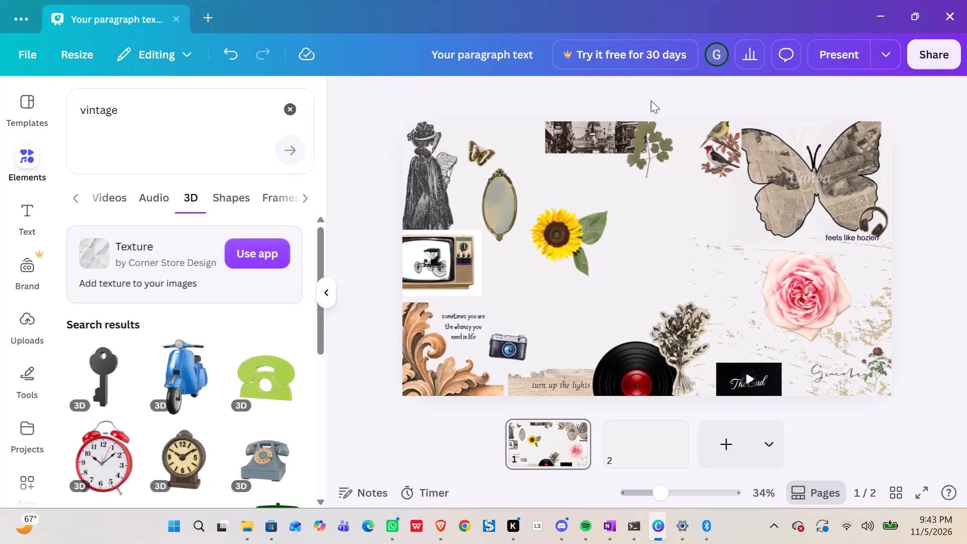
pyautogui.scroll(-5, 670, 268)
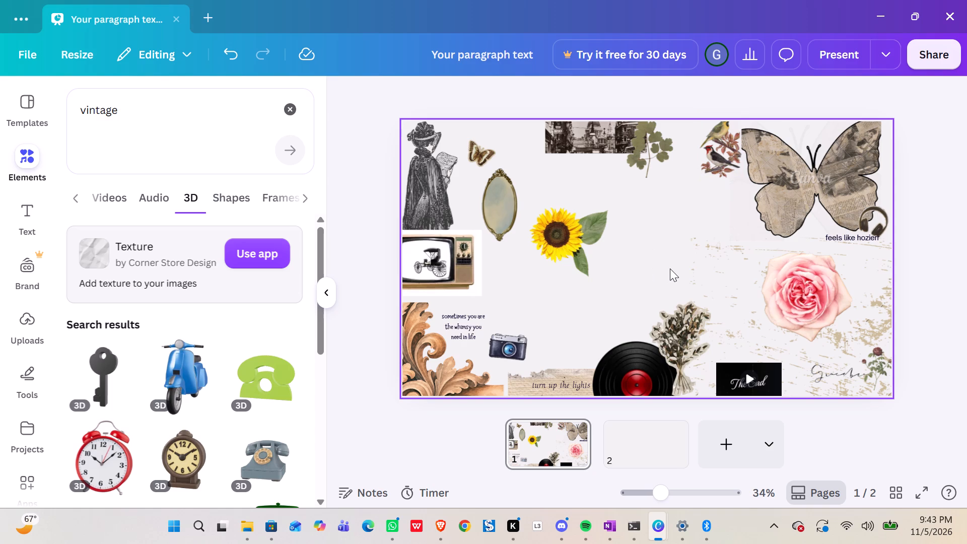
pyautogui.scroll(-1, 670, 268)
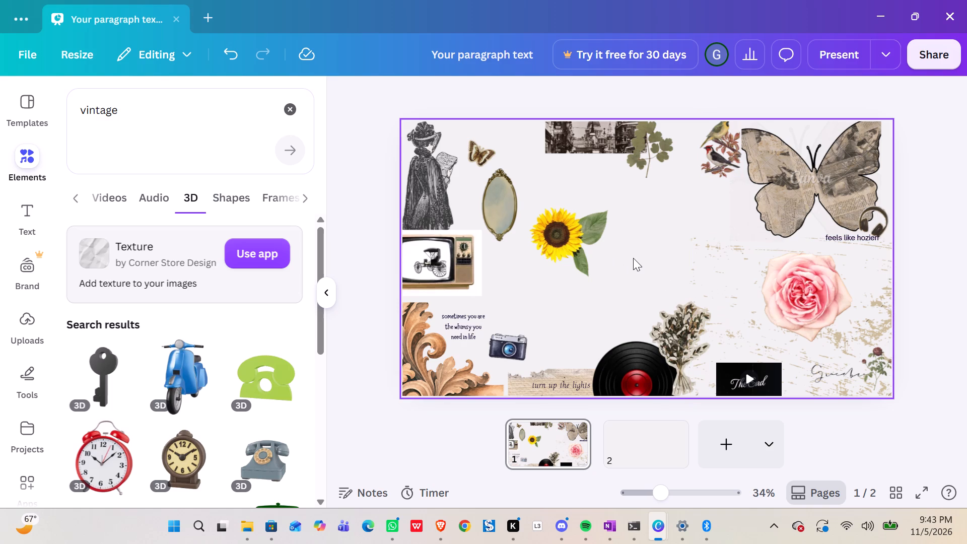
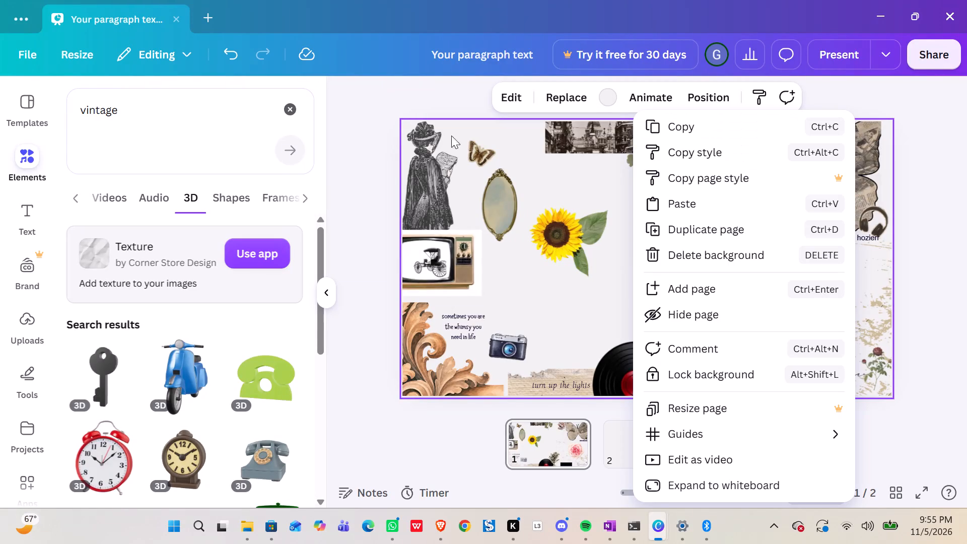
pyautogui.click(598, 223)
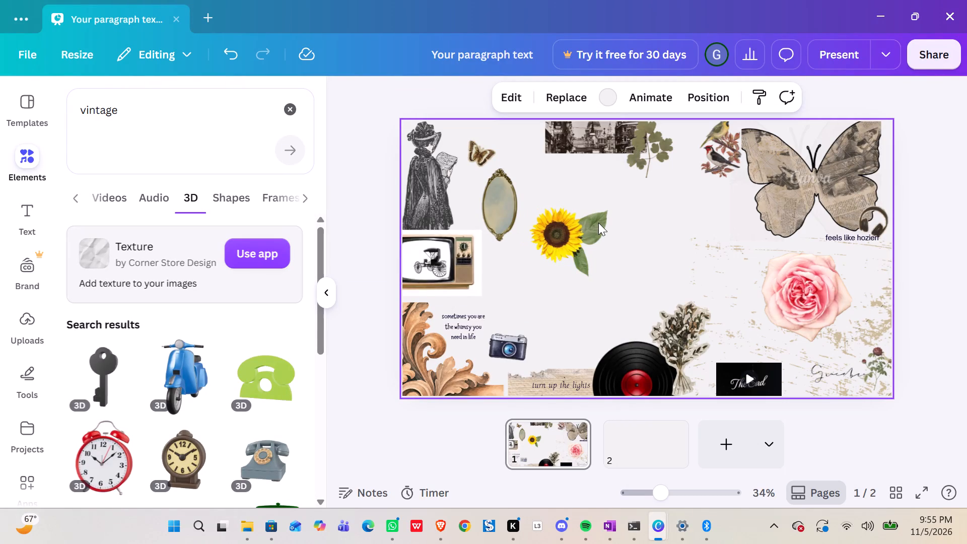
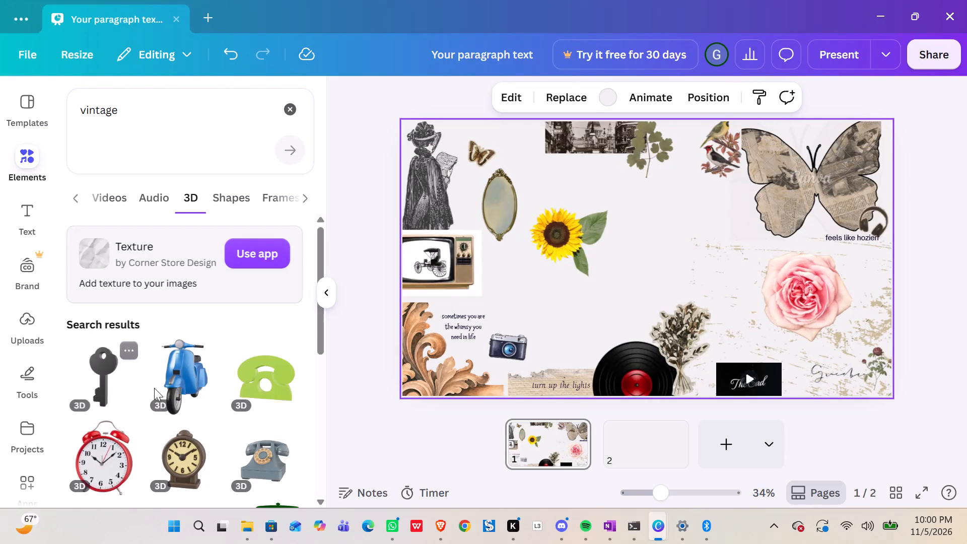
# Browse the 3D results of the vintage element search, including further down the list, and check the Shapes results.
pyautogui.scroll(-5, 154, 388)
pyautogui.scroll(1, 154, 388)
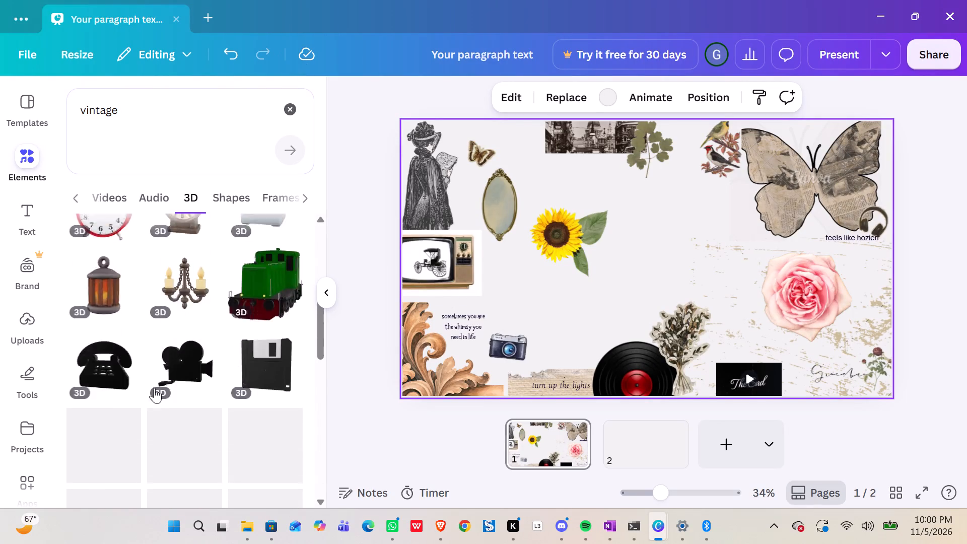
pyautogui.scroll(1, 154, 388)
pyautogui.click(235, 203)
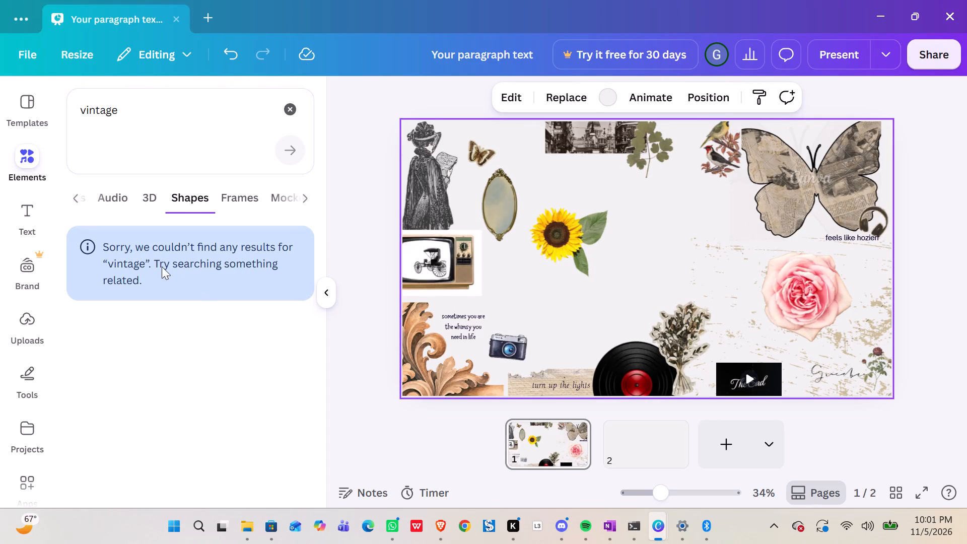
pyautogui.click(182, 307)
# Clear the term "vintage" from the element search.
pyautogui.click(120, 108)
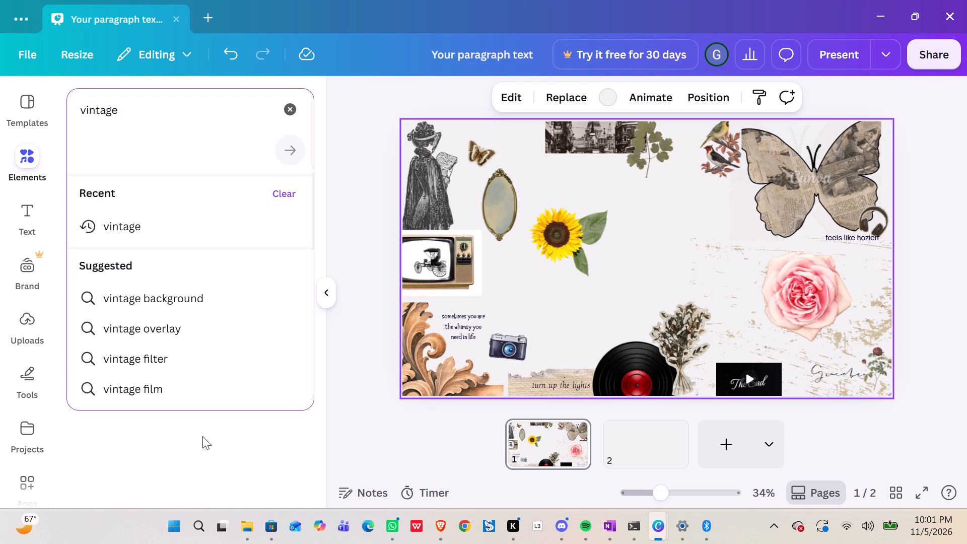
pyautogui.press('BackSpace')
pyautogui.press('BackSpace')
pyautogui.press('BackSpace')
pyautogui.press('BackSpace')
pyautogui.press('BackSpace')
pyautogui.press('BackSpace')
pyautogui.press('BackSpace')
pyautogui.press('BackSpace')
pyautogui.press('BackSpace')
pyautogui.press('BackSpace')
pyautogui.press('BackSpace')
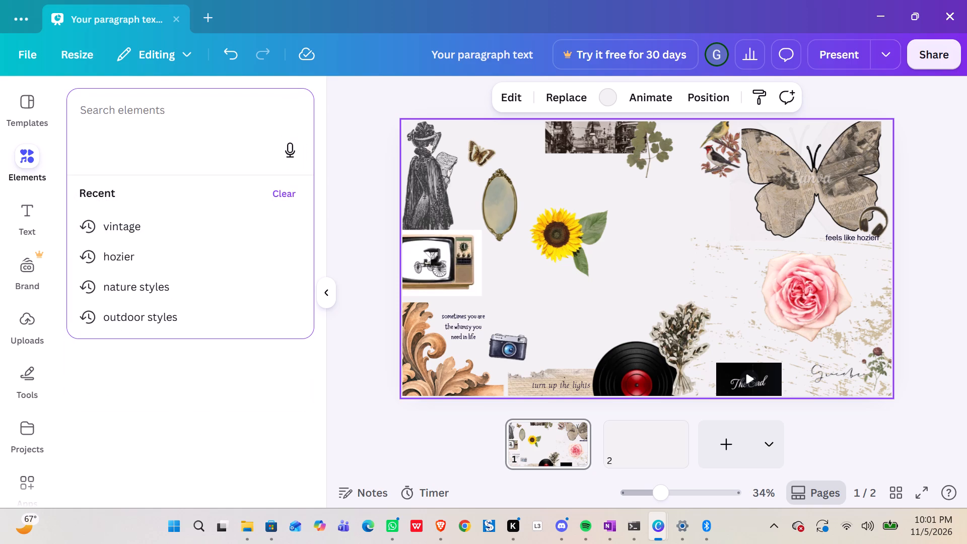
pyautogui.click(233, 372)
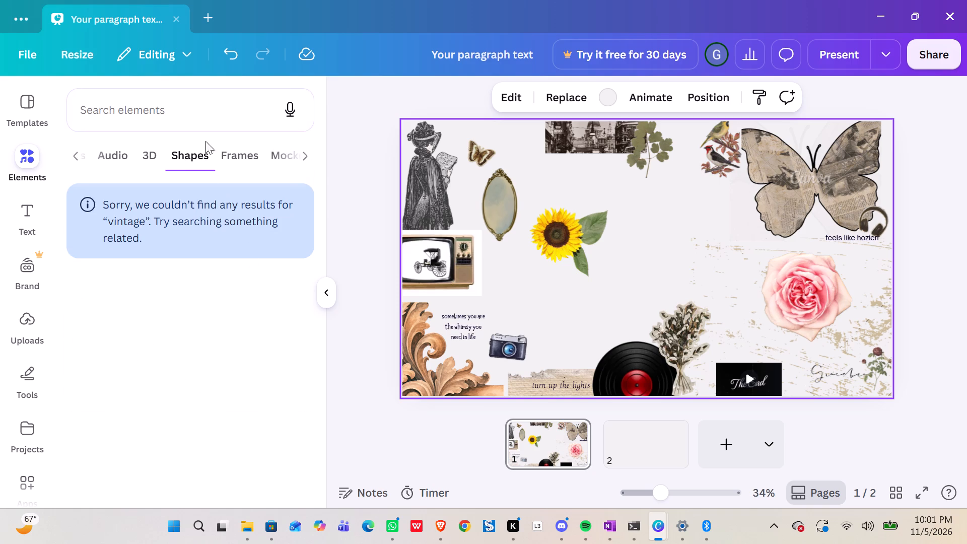
# Compare what the Frames and Shapes element categories offer for the collage, ending on Frames.
pyautogui.click(224, 148)
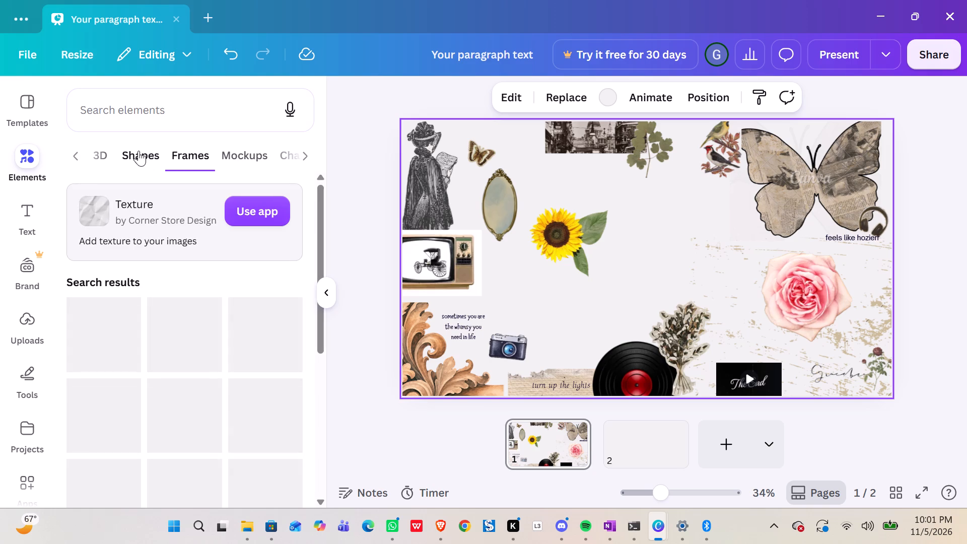
pyautogui.click(139, 151)
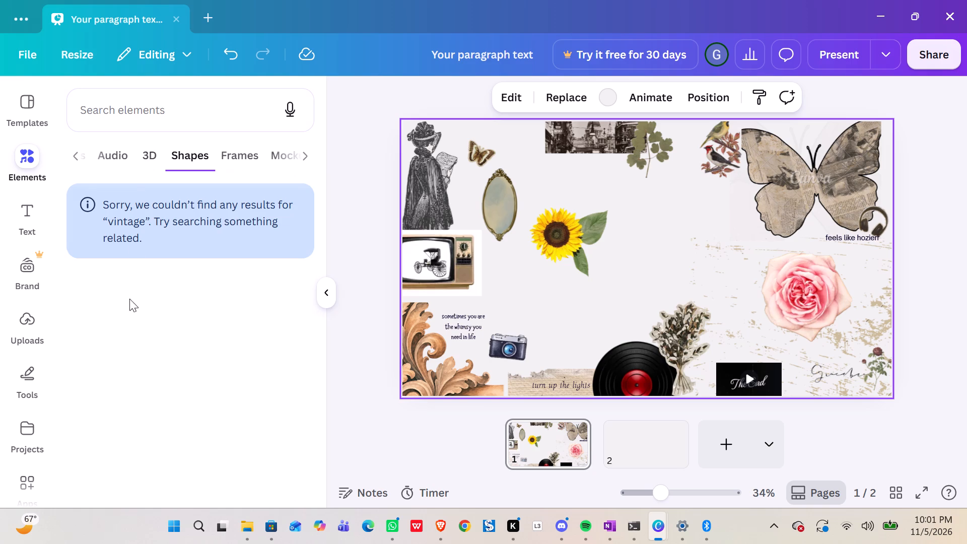
pyautogui.click(239, 155)
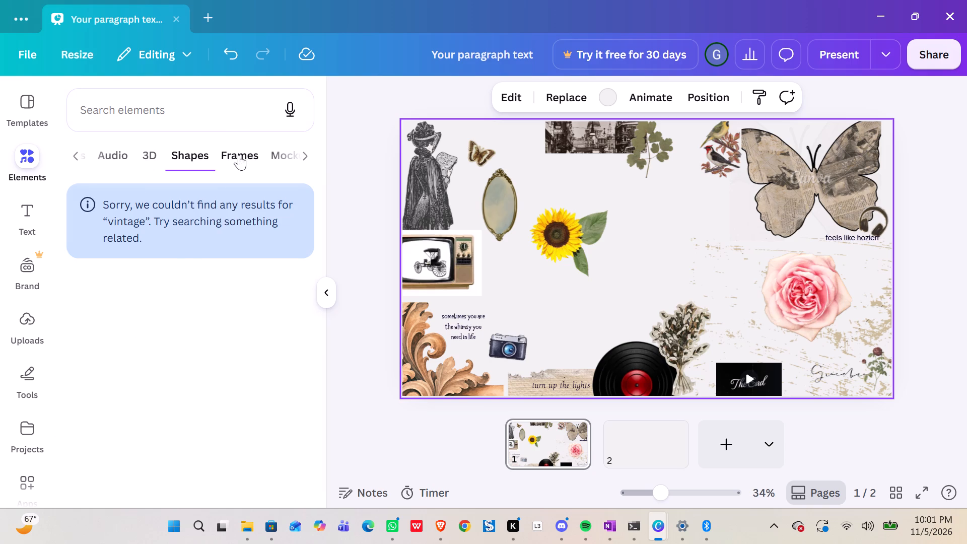
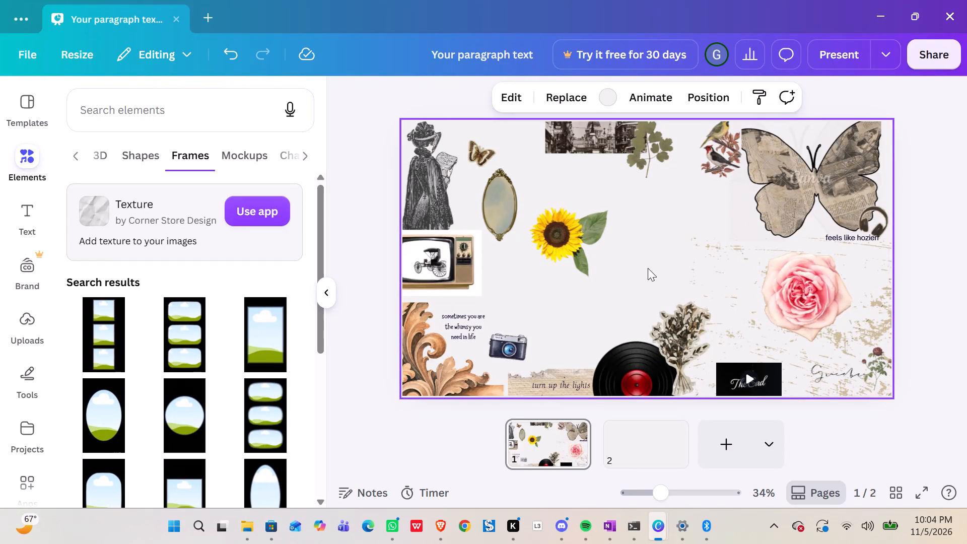
# Check the Mockups element category and the pages of the Project Proposal template for collage material.
pyautogui.click(240, 150)
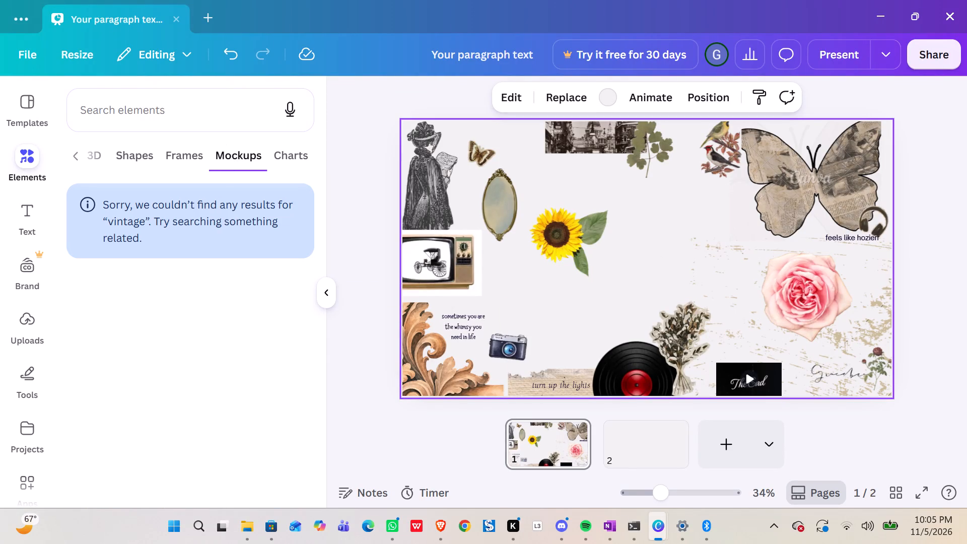
pyautogui.click(19, 125)
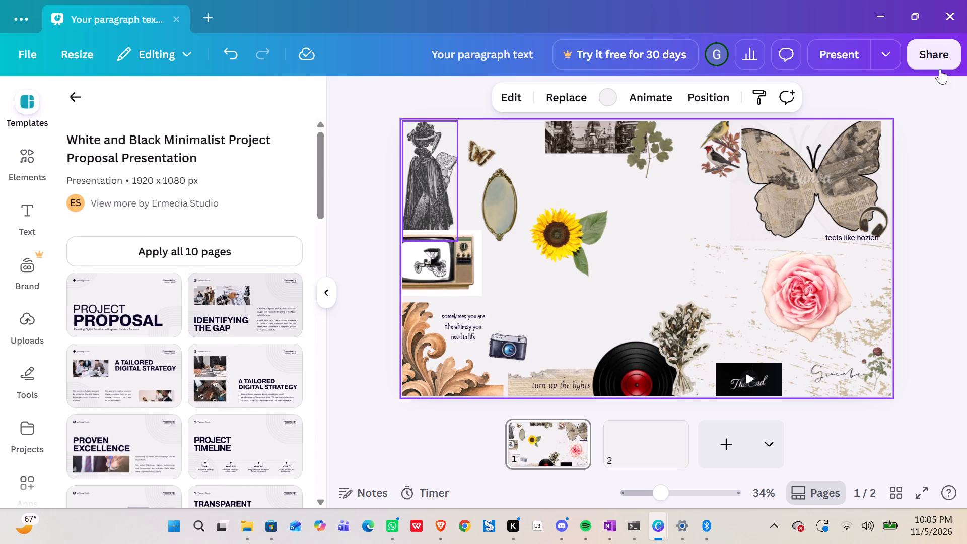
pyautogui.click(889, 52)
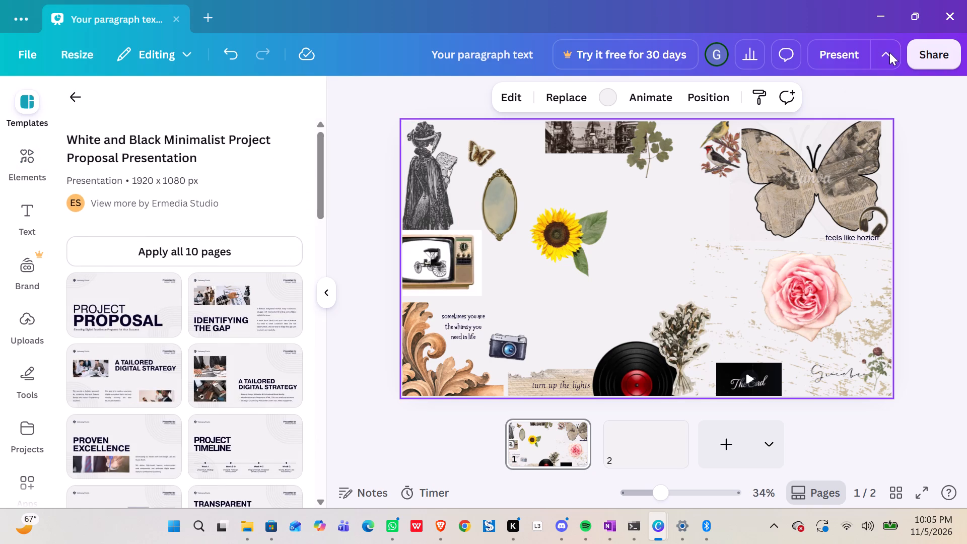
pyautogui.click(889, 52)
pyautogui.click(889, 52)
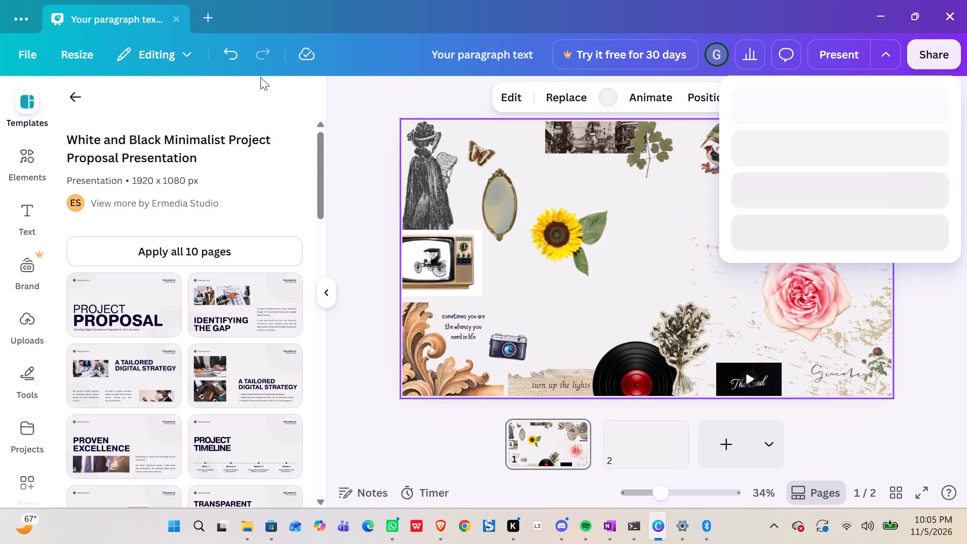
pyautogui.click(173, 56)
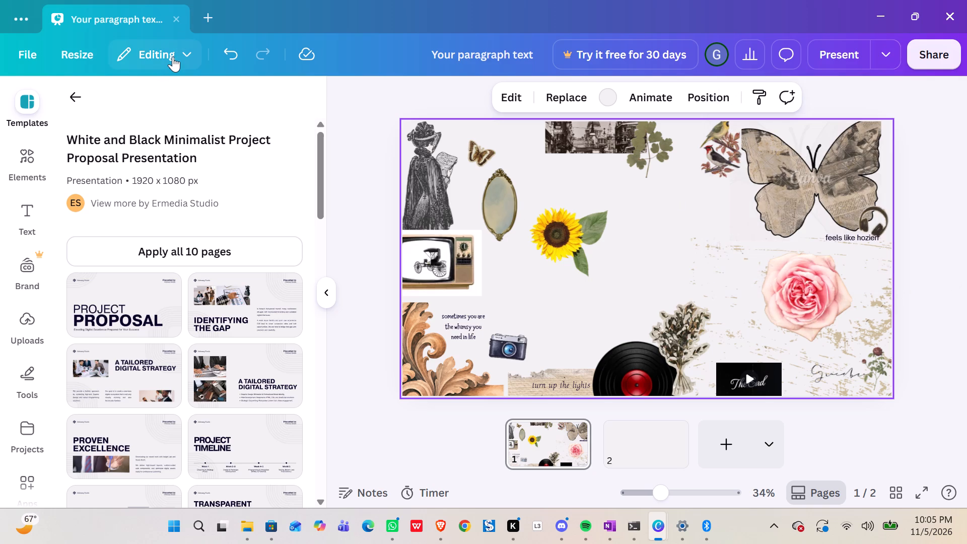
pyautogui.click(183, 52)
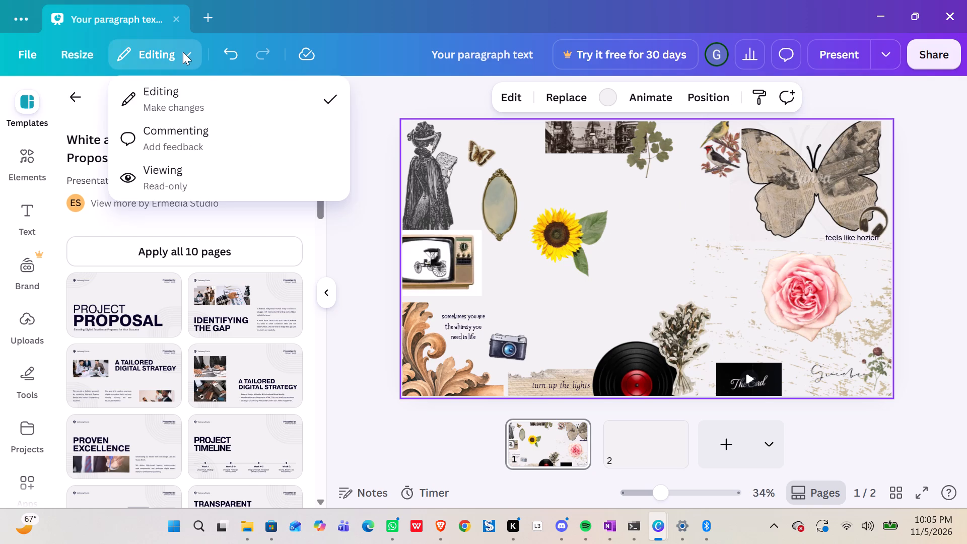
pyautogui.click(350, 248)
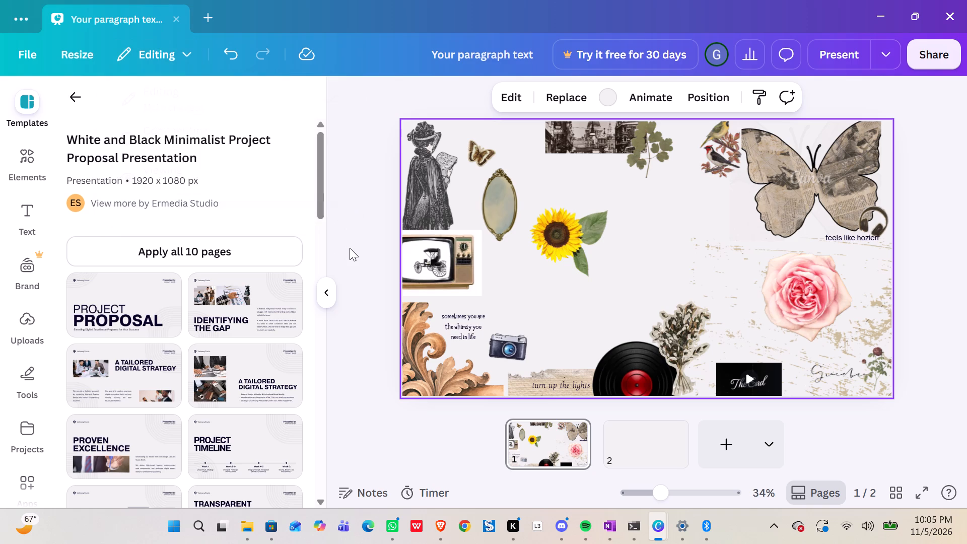
# Look over the template's pages and browse the list of available fonts, including far down the list.
pyautogui.scroll(-1, 140, 263)
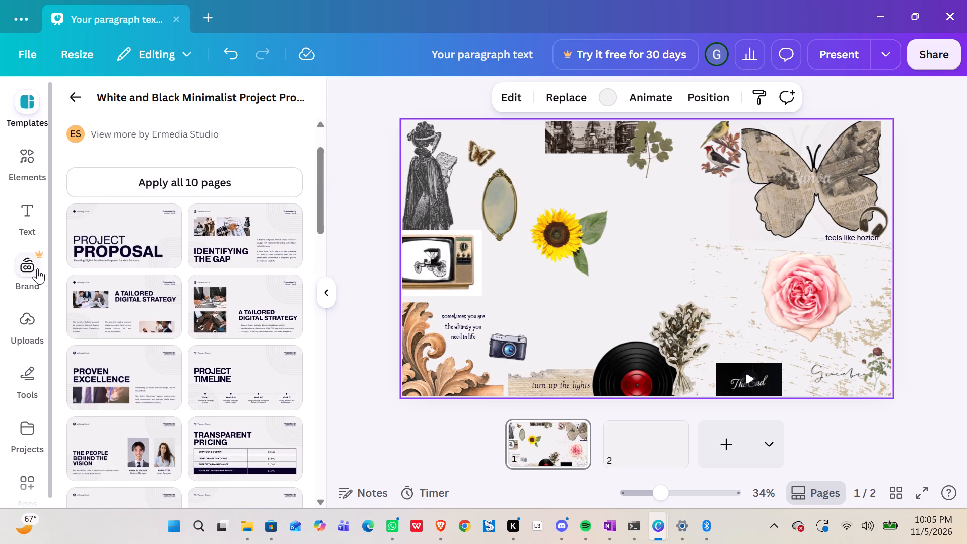
pyautogui.click(29, 223)
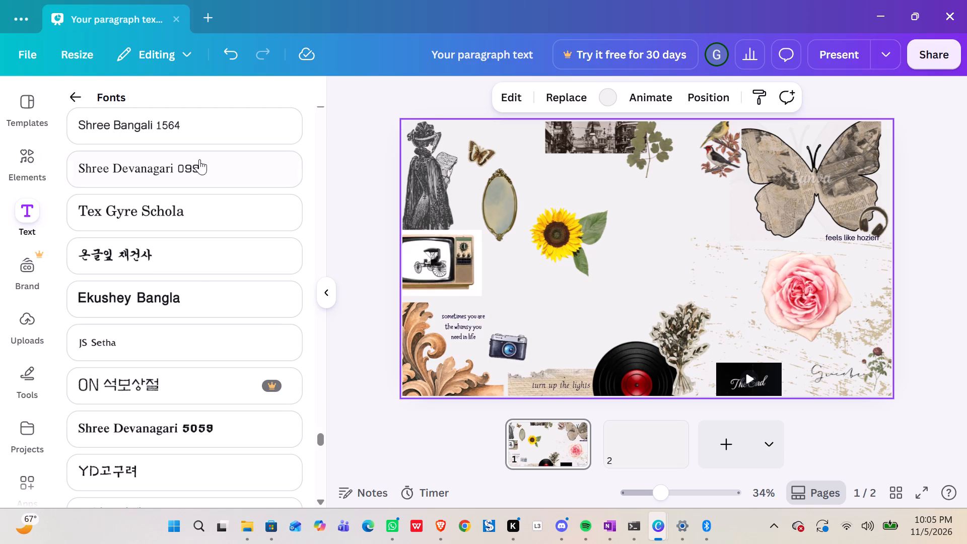
pyautogui.scroll(-7, 199, 280)
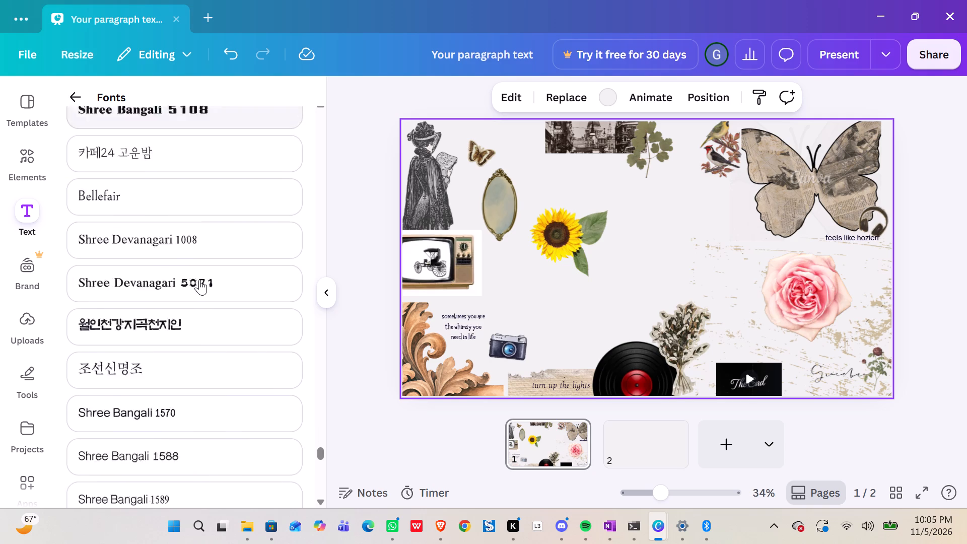
pyautogui.scroll(-2, 199, 280)
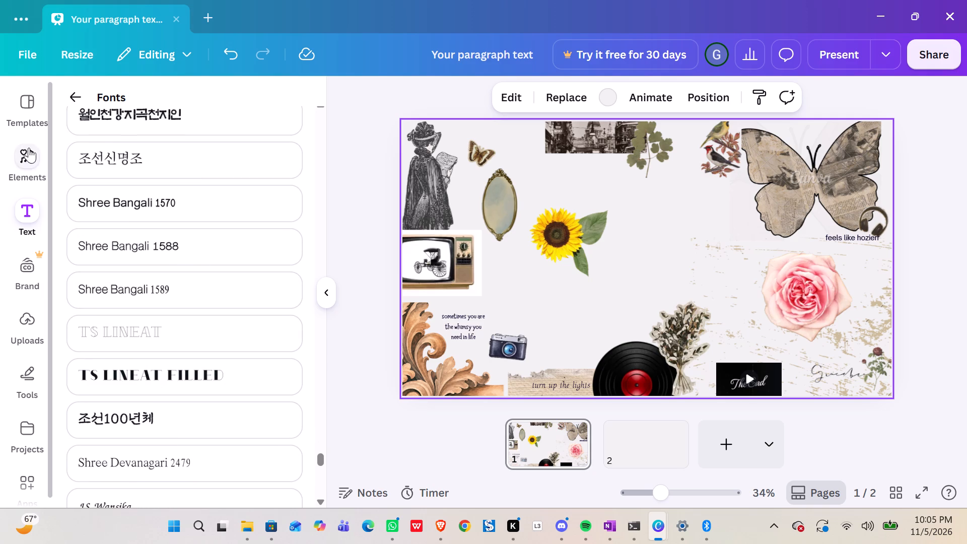
# Return to the elements and check what the Charts category offers for the collage.
pyautogui.click(29, 152)
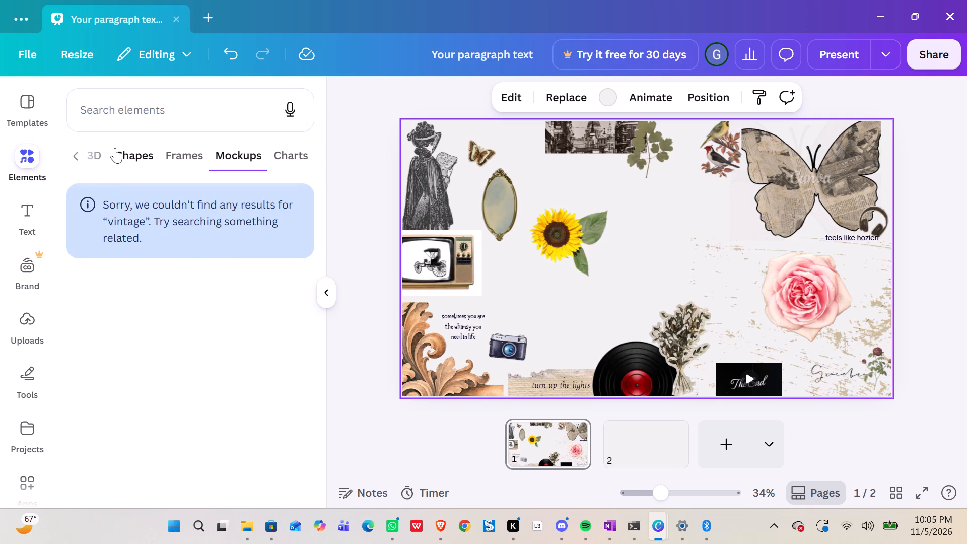
pyautogui.hscroll(3, 115, 148)
pyautogui.hscroll(-7, 115, 148)
pyautogui.click(293, 156)
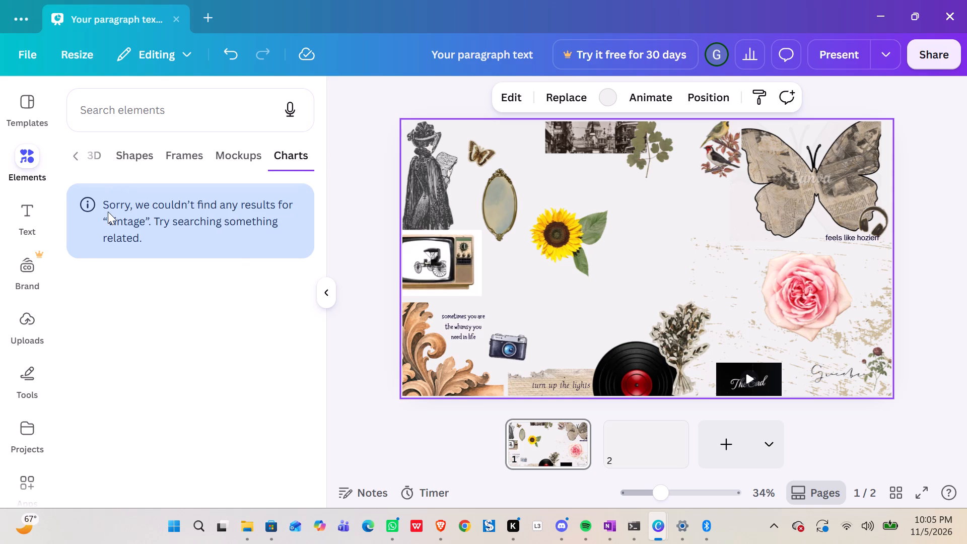
pyautogui.click(125, 230)
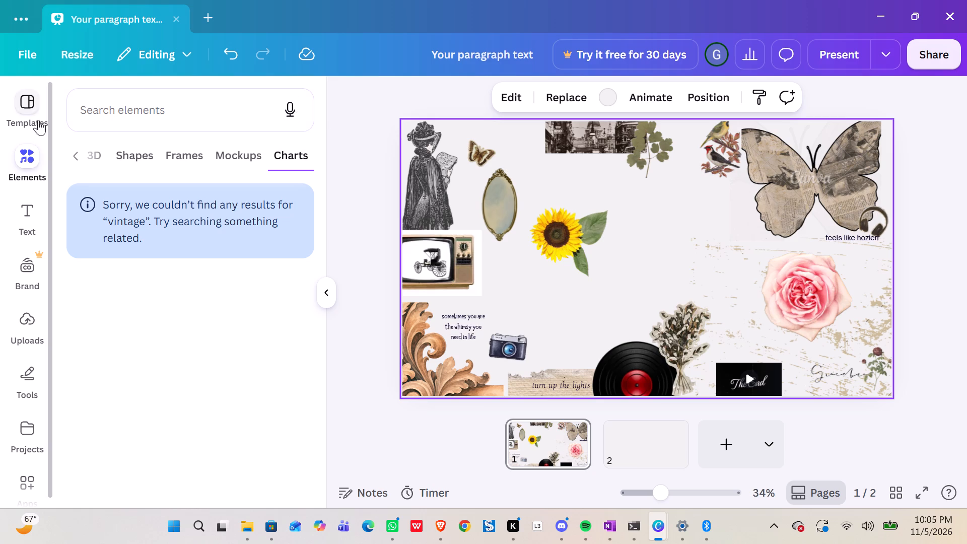
# Search the elements for the recent term "nature styles" and check its Shapes and 3D results.
pyautogui.click(135, 119)
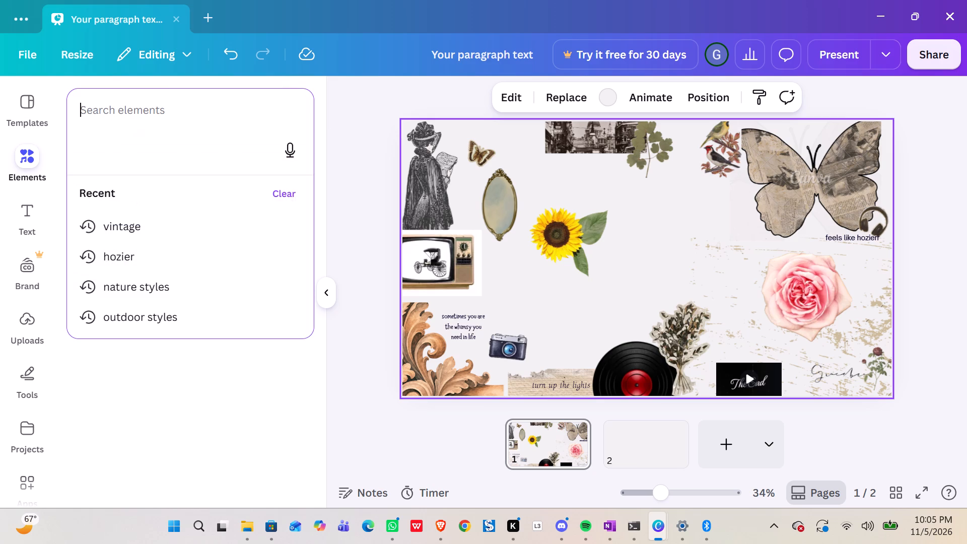
pyautogui.click(157, 273)
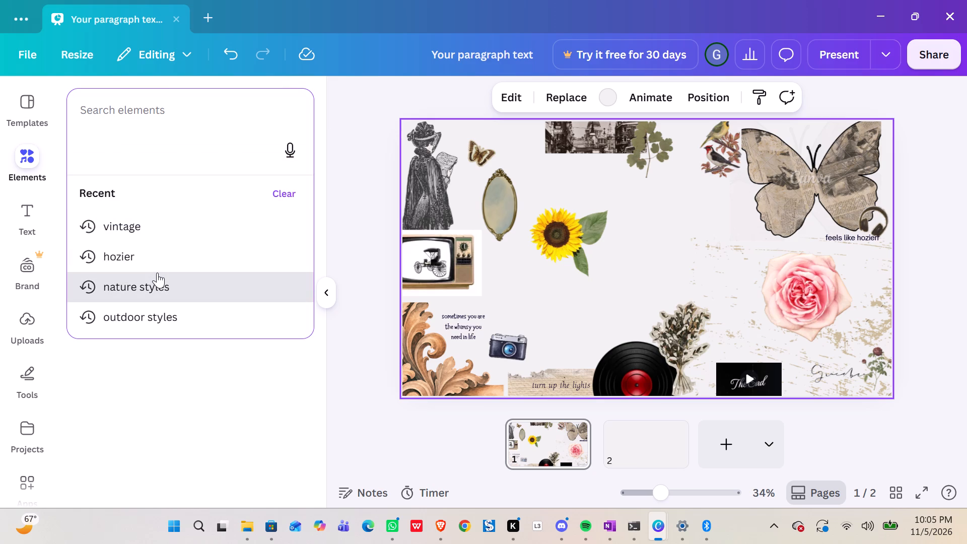
pyautogui.click(157, 273)
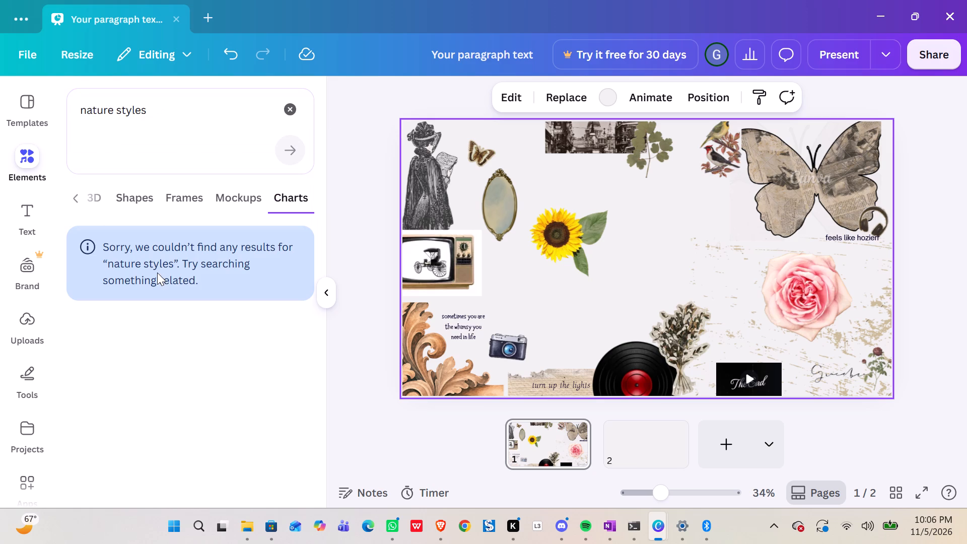
pyautogui.click(139, 189)
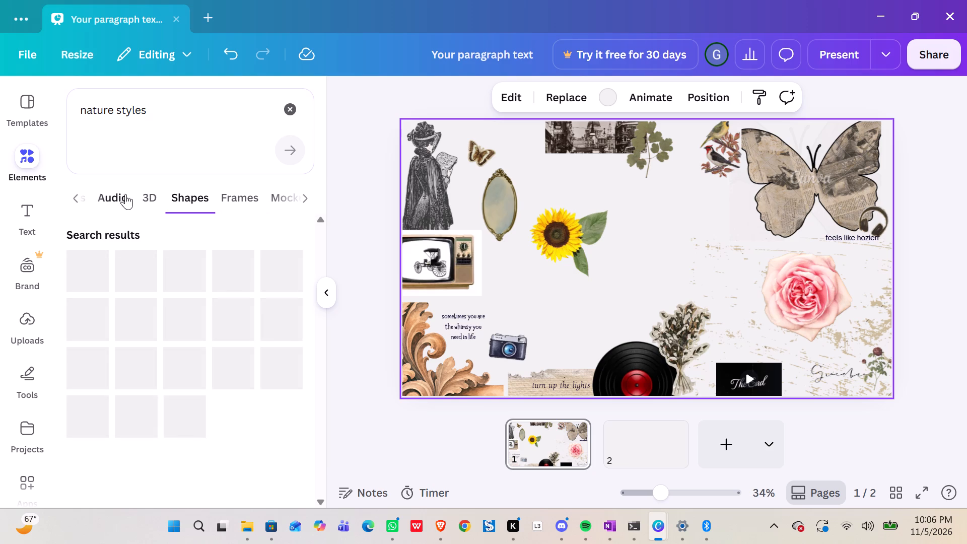
pyautogui.click(147, 192)
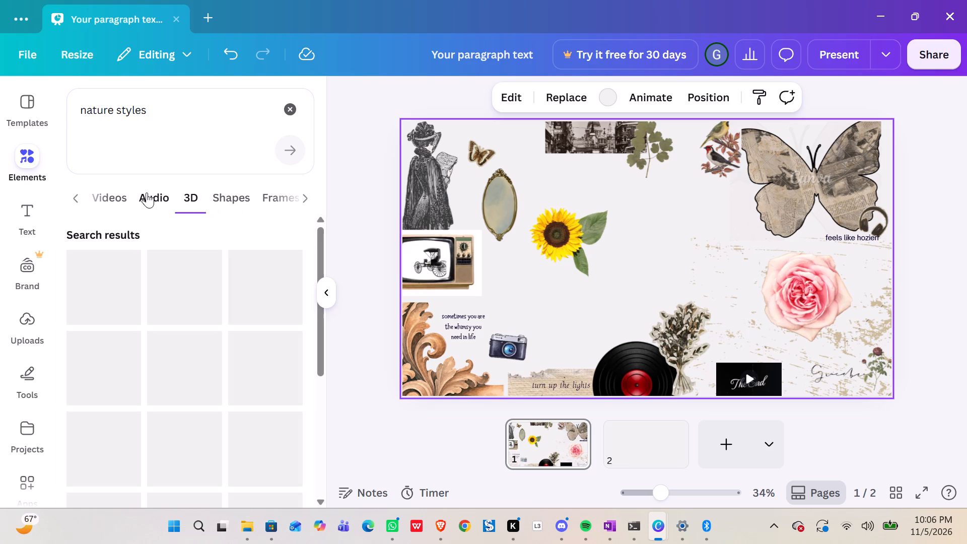
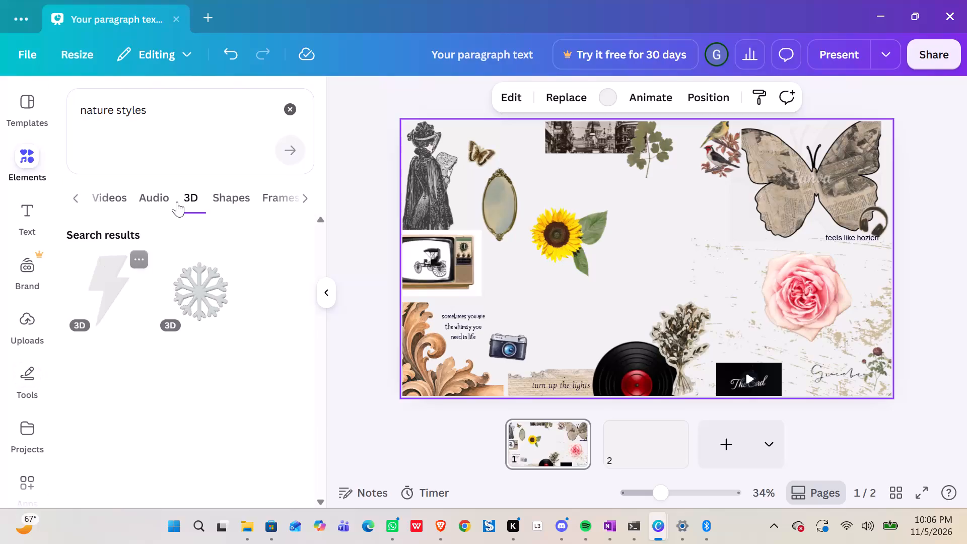
# Check the Audio, Videos and Photos results for "nature styles" for collage material.
pyautogui.click(150, 199)
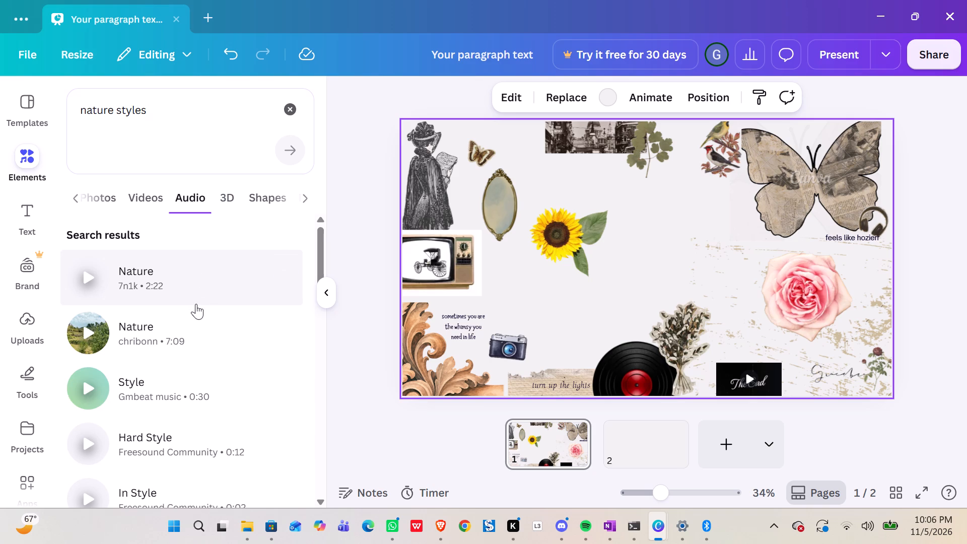
pyautogui.scroll(-5, 211, 368)
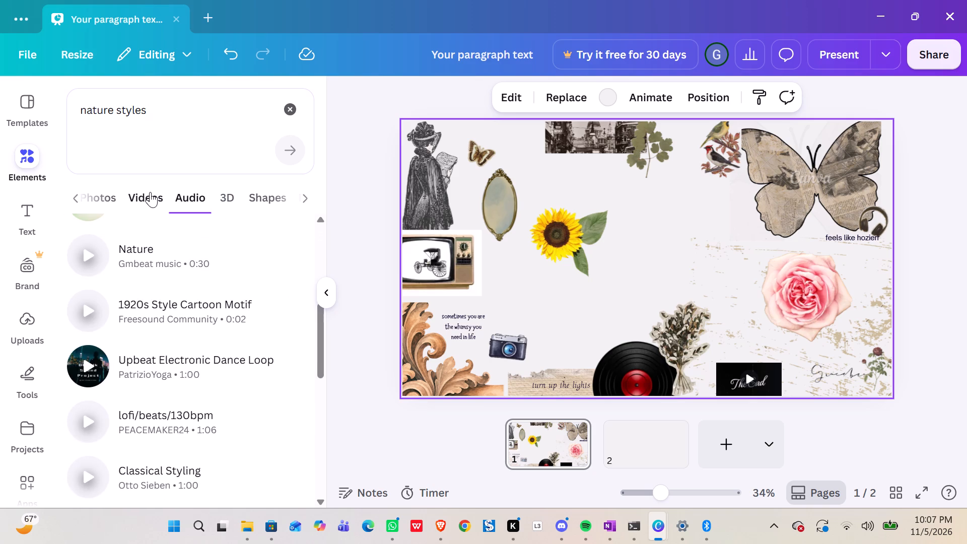
pyautogui.click(150, 192)
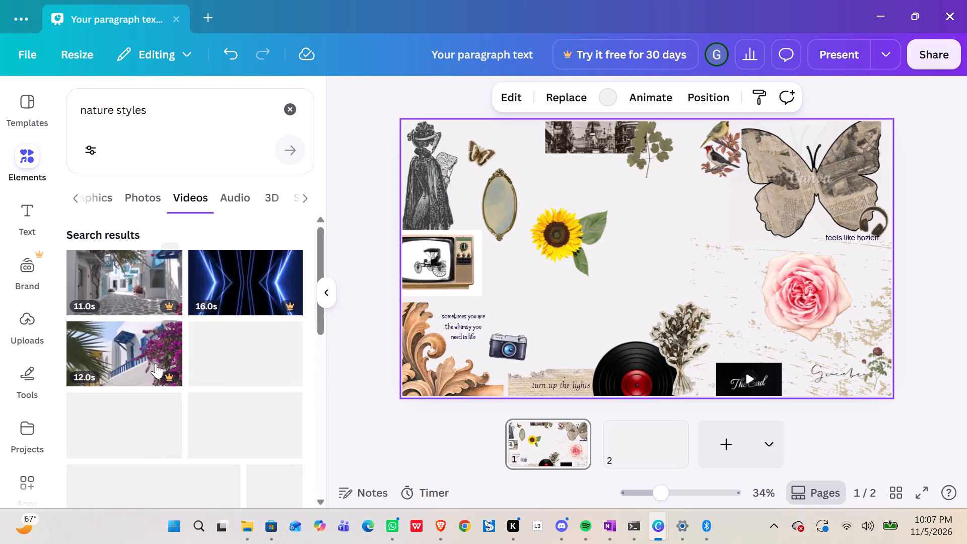
pyautogui.click(133, 192)
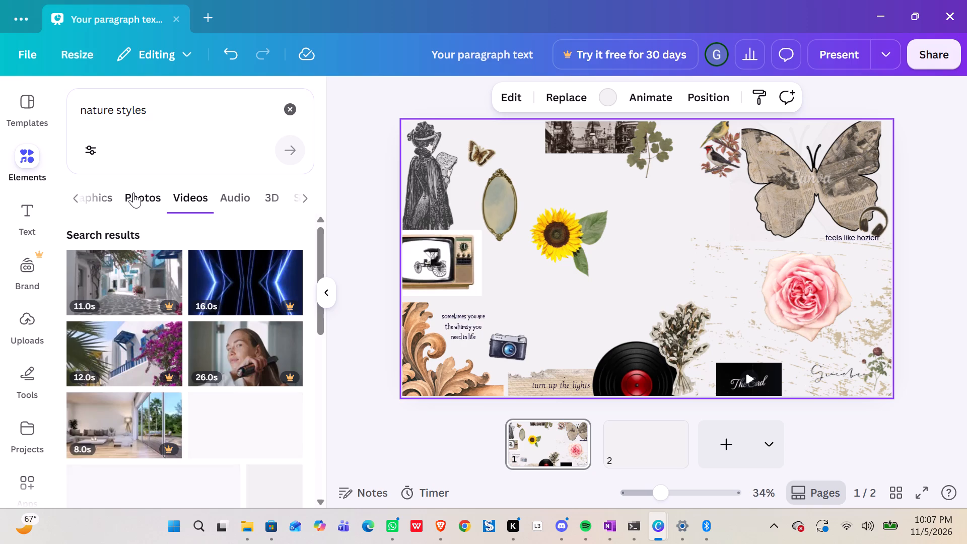
# Clear the "nature styles" term from the element search.
pyautogui.click(159, 111)
pyautogui.press('BackSpace')
pyautogui.press('BackSpace')
pyautogui.press('BackSpace')
pyautogui.press('BackSpace')
pyautogui.press('BackSpace')
pyautogui.press('BackSpace')
pyautogui.press('BackSpace')
pyautogui.press('BackSpace')
pyautogui.press('BackSpace')
pyautogui.press('BackSpace')
pyautogui.press('BackSpace')
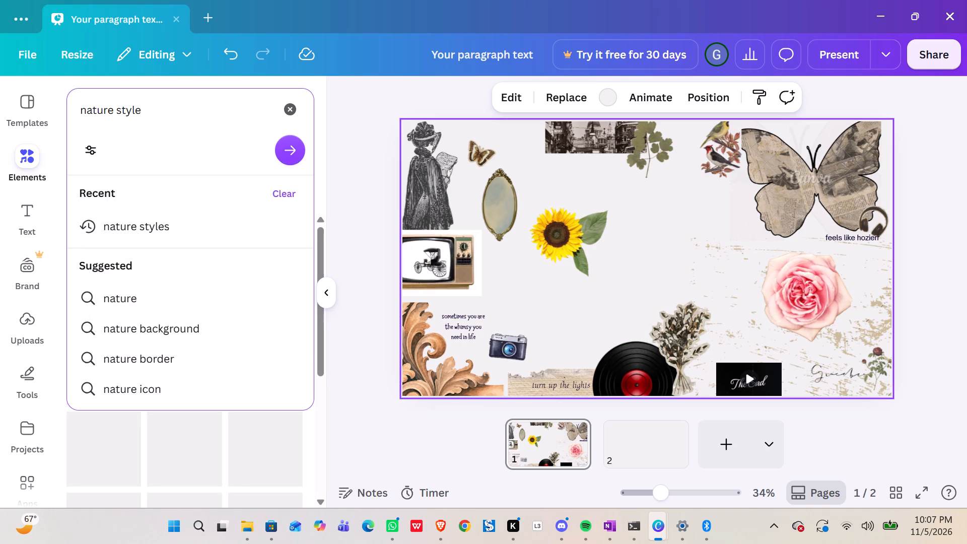
pyautogui.press('BackSpace')
pyautogui.press('BackSpace')
pyautogui.press('BackSpace')
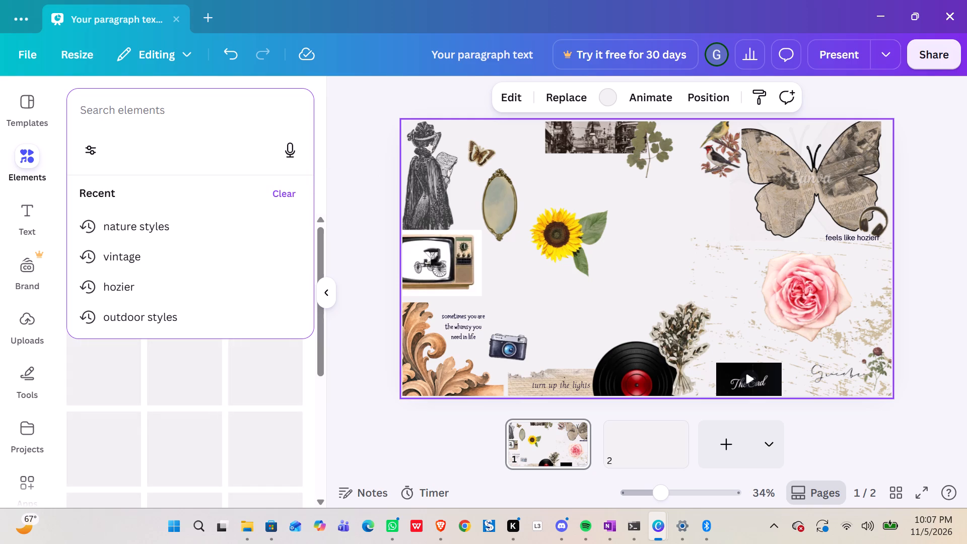
pyautogui.press('BackSpace')
pyautogui.press('BackSpace')
pyautogui.click(382, 228)
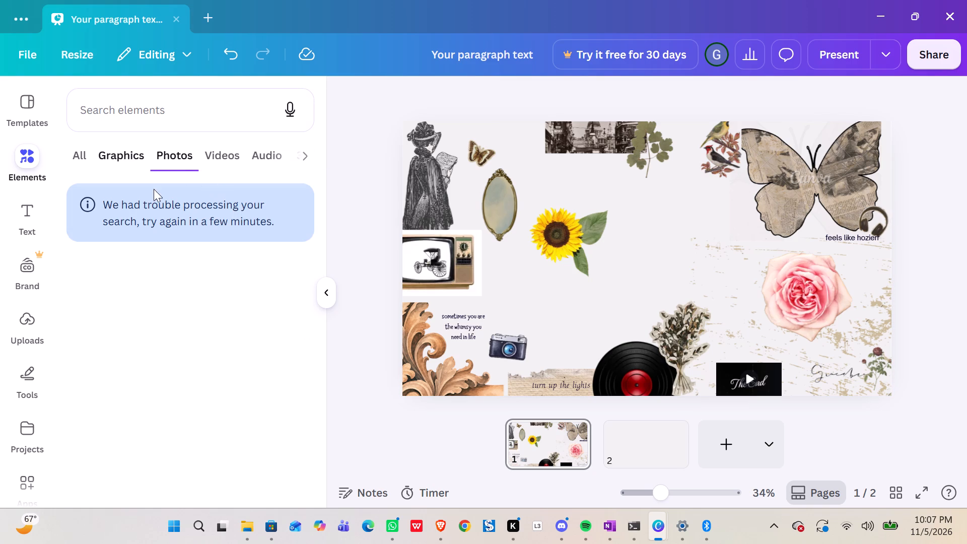
# Find the leafy green human figure among the Graphics results and add it to the collage.
pyautogui.click(118, 169)
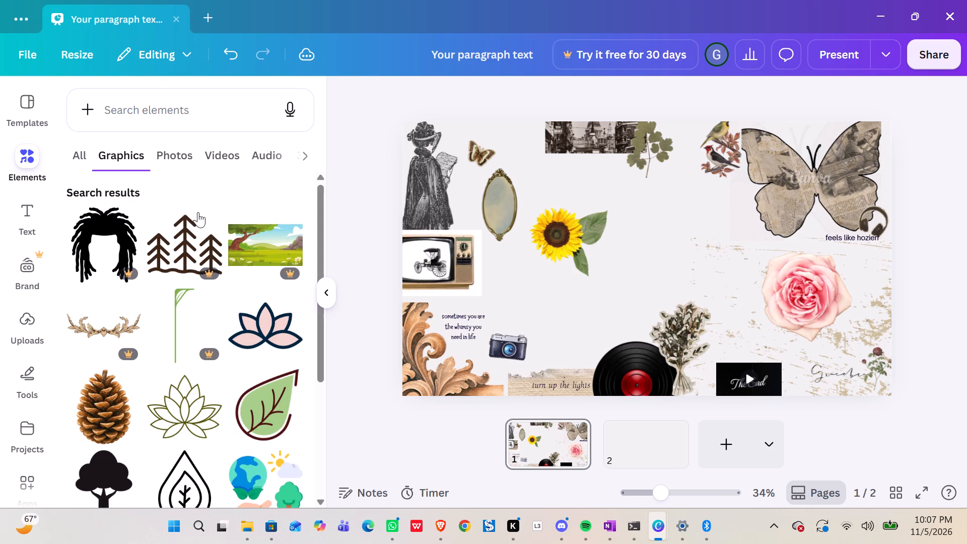
pyautogui.scroll(-5, 222, 340)
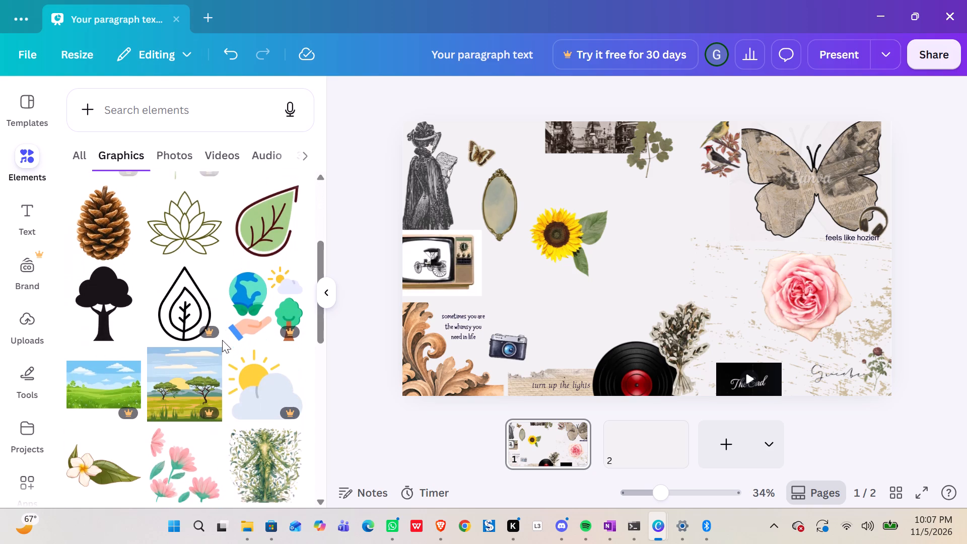
pyautogui.scroll(-1, 222, 340)
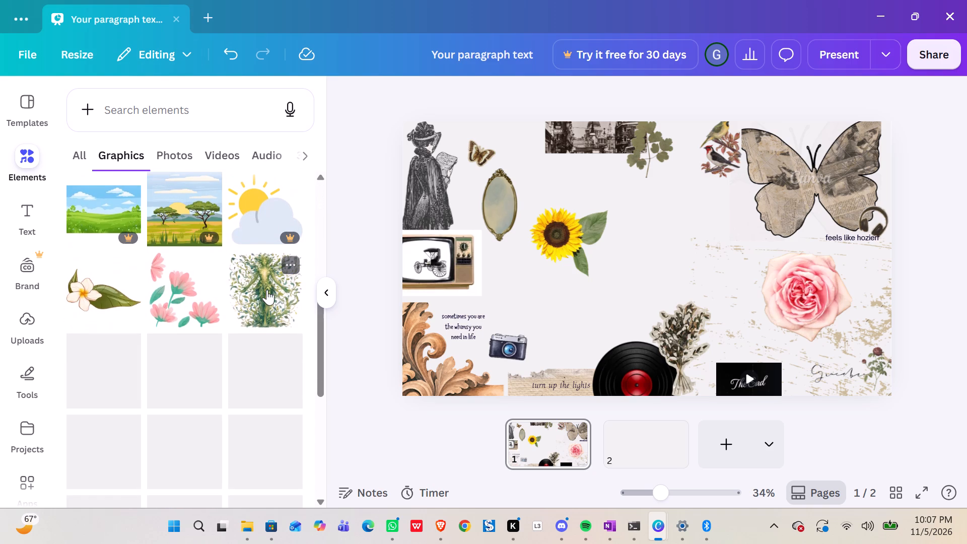
pyautogui.click(267, 290)
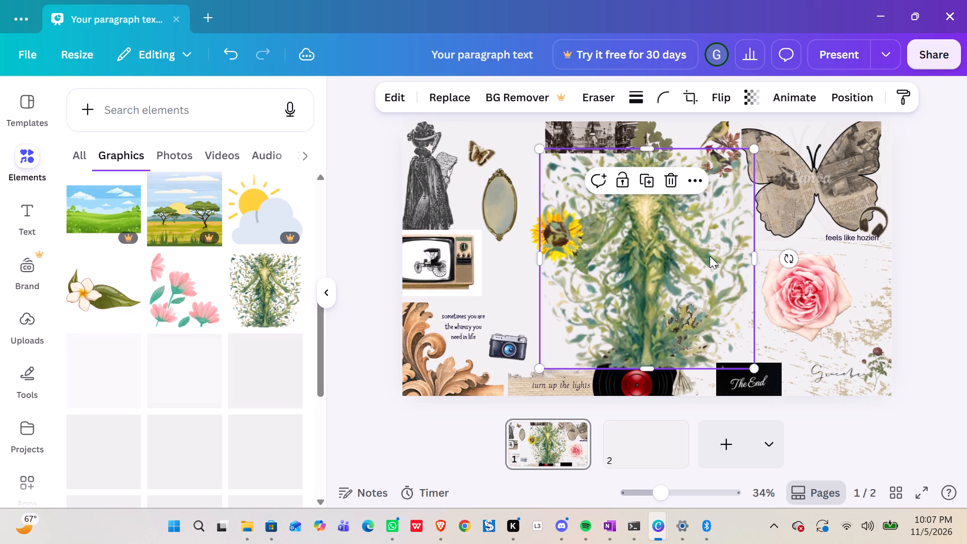
# Shrink the leafy green figure and place it above the dried bouquet, between the sunflower and the newspaper butterfly.
pyautogui.click(711, 246)
pyautogui.doubleClick(711, 246)
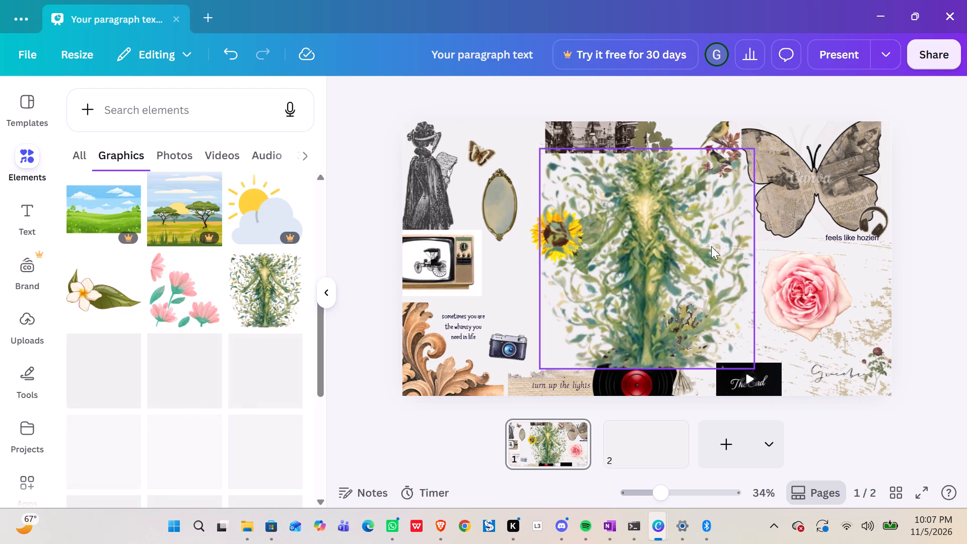
pyautogui.click(711, 246)
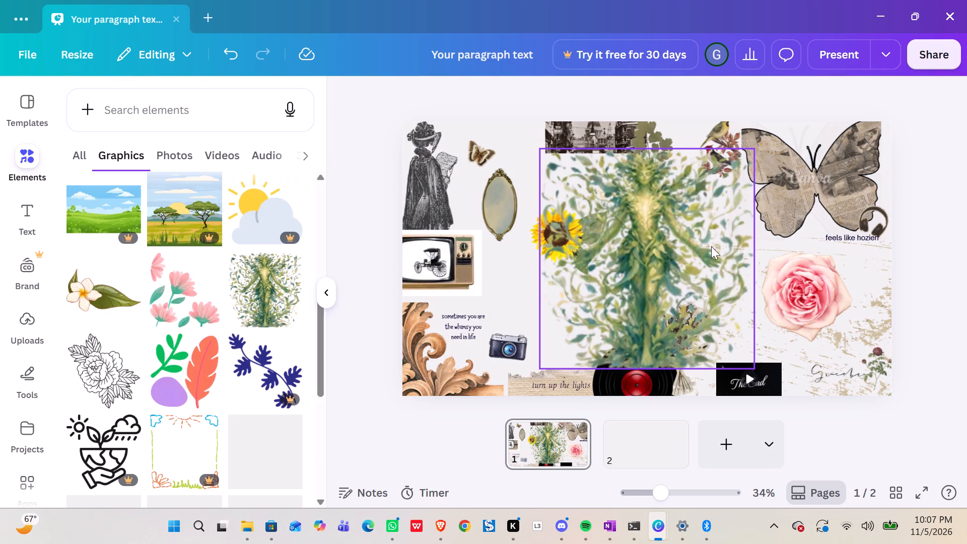
pyautogui.click(711, 246)
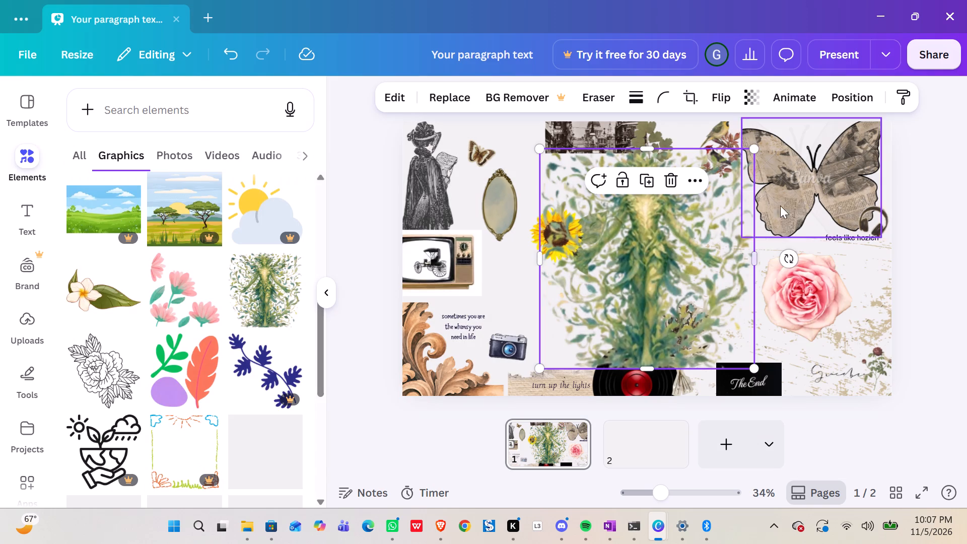
pyautogui.moveTo(760, 371); pyautogui.dragTo(759, 371)
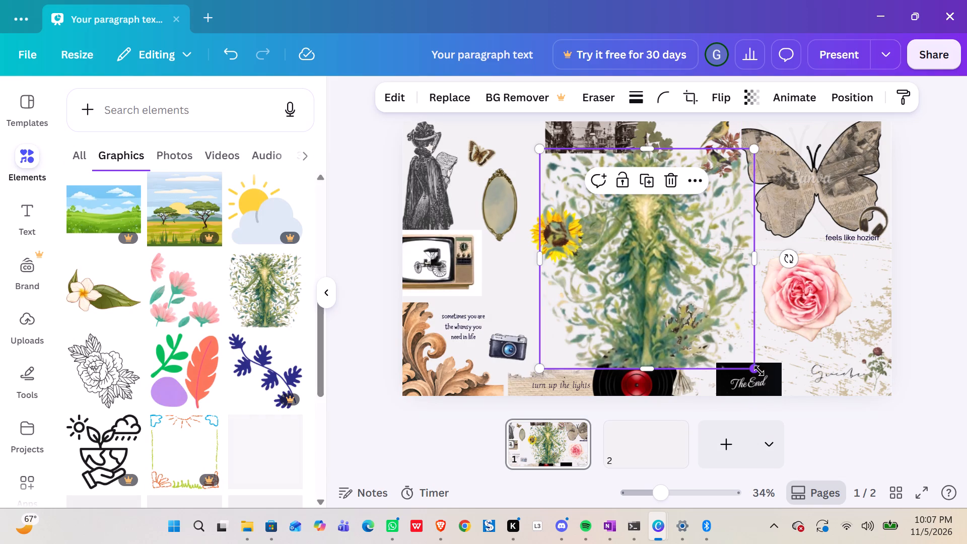
pyautogui.moveTo(759, 371); pyautogui.dragTo(708, 248)
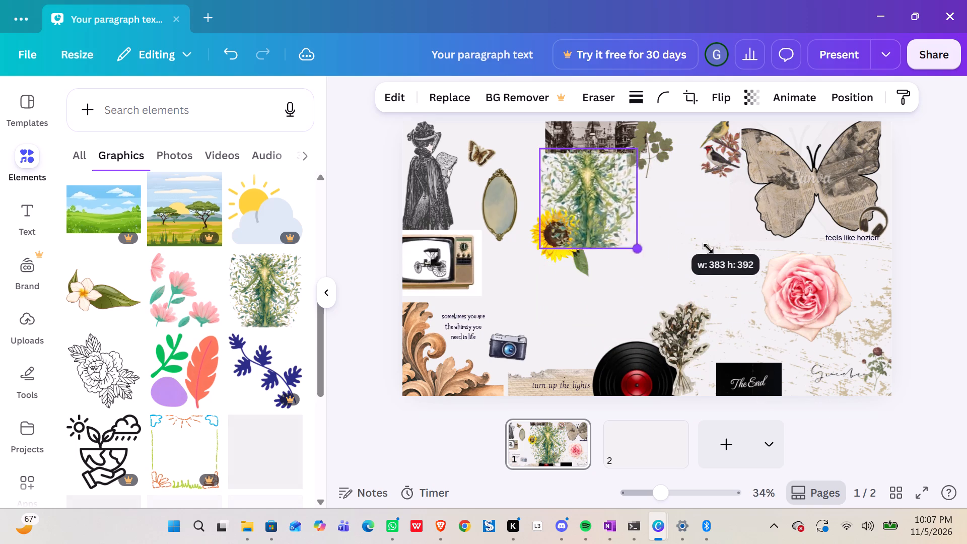
pyautogui.moveTo(708, 248); pyautogui.dragTo(676, 252)
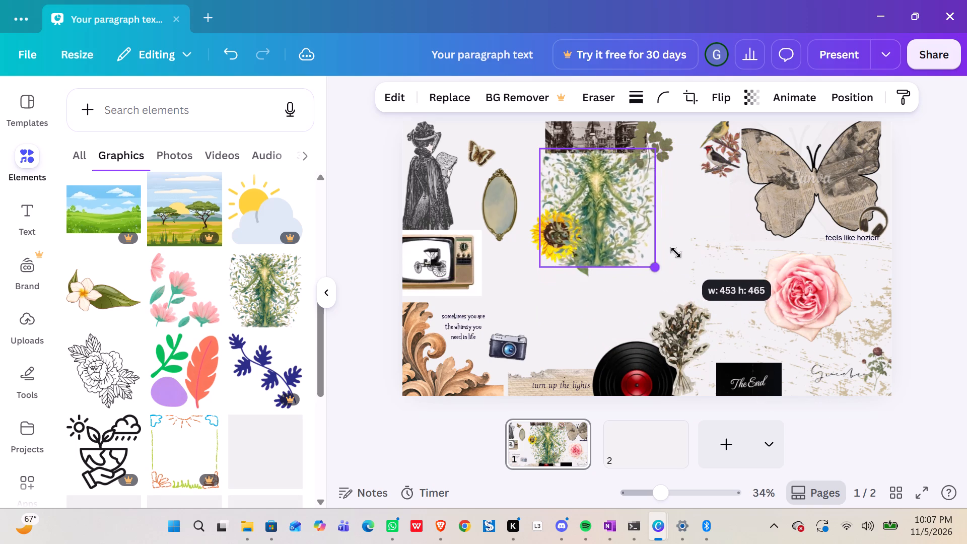
pyautogui.moveTo(676, 252); pyautogui.dragTo(626, 331)
pyautogui.moveTo(598, 235); pyautogui.dragTo(571, 299)
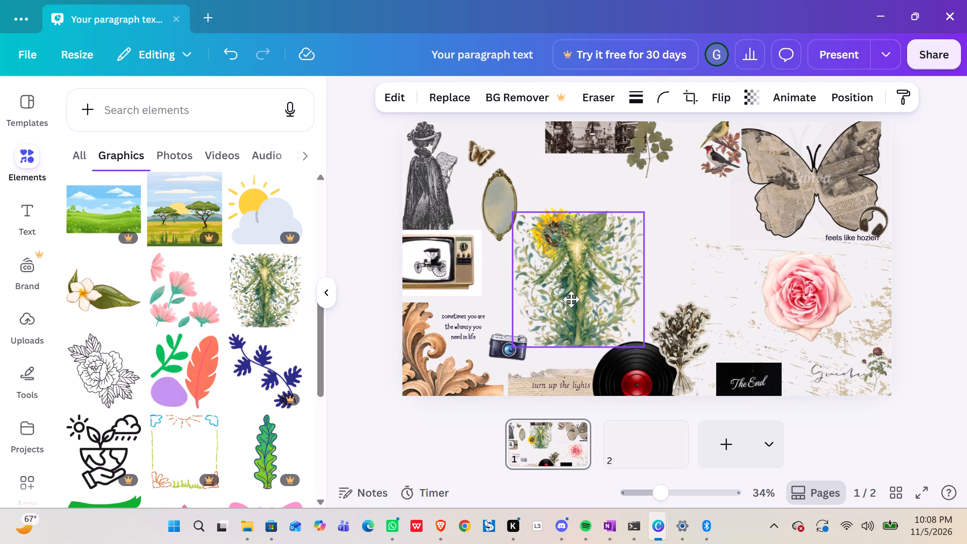
pyautogui.moveTo(571, 299); pyautogui.dragTo(565, 308)
pyautogui.moveTo(634, 224); pyautogui.dragTo(627, 243)
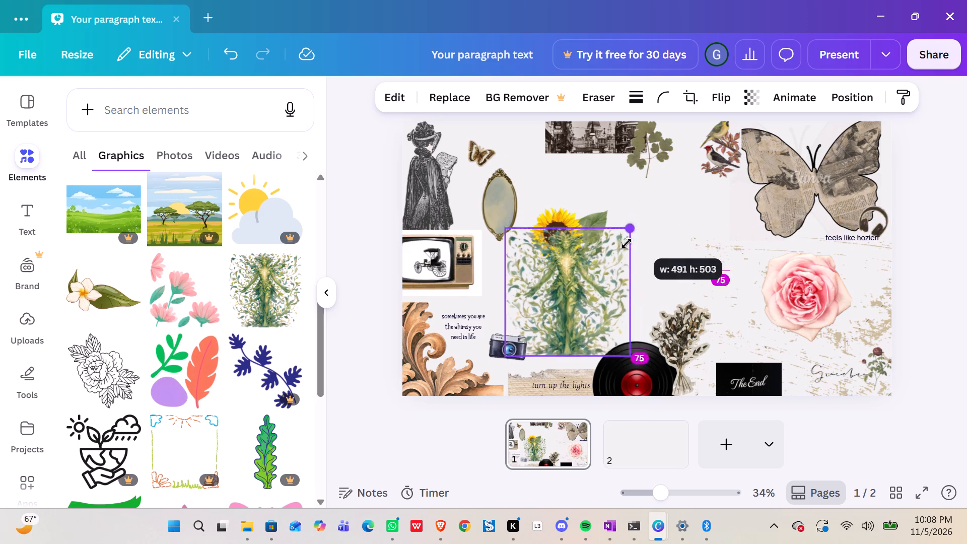
pyautogui.moveTo(627, 243); pyautogui.dragTo(600, 283)
pyautogui.moveTo(576, 313); pyautogui.dragTo(599, 306)
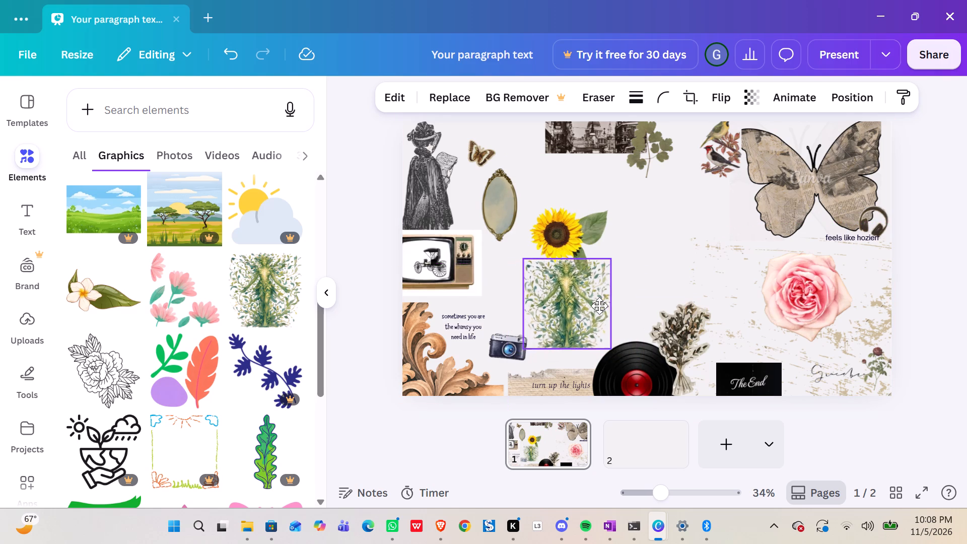
pyautogui.moveTo(599, 306); pyautogui.dragTo(683, 238)
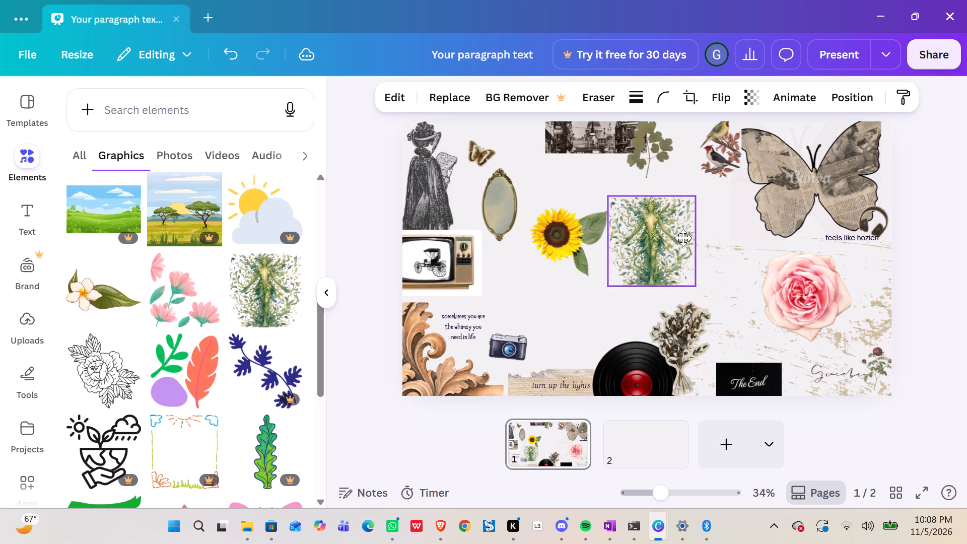
pyautogui.moveTo(683, 238); pyautogui.dragTo(695, 219)
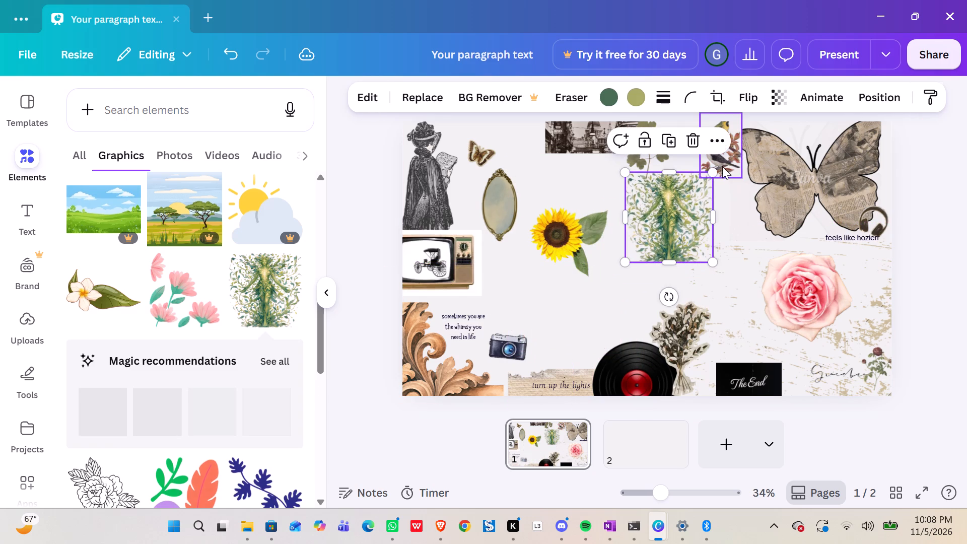
pyautogui.moveTo(711, 169); pyautogui.dragTo(696, 193)
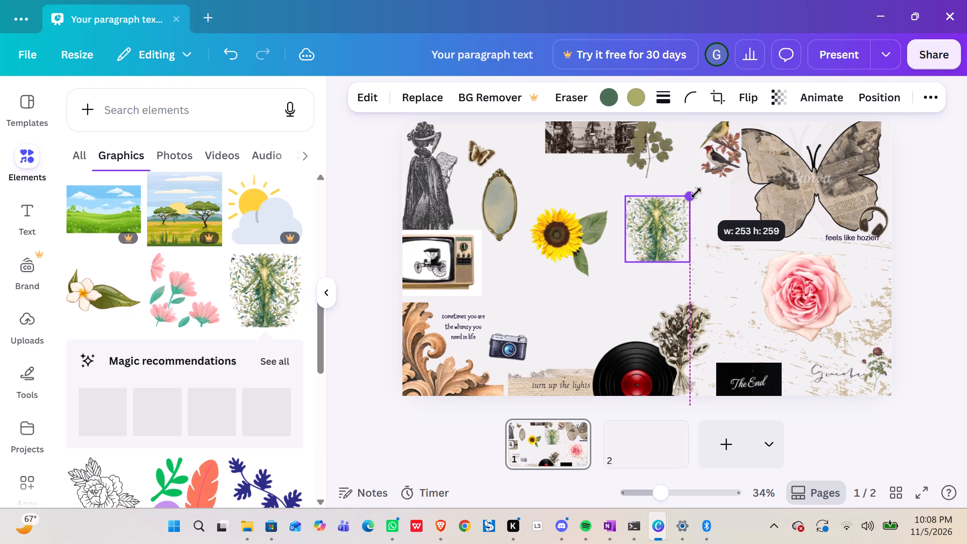
pyautogui.moveTo(696, 193); pyautogui.dragTo(720, 186)
pyautogui.moveTo(668, 235); pyautogui.dragTo(702, 250)
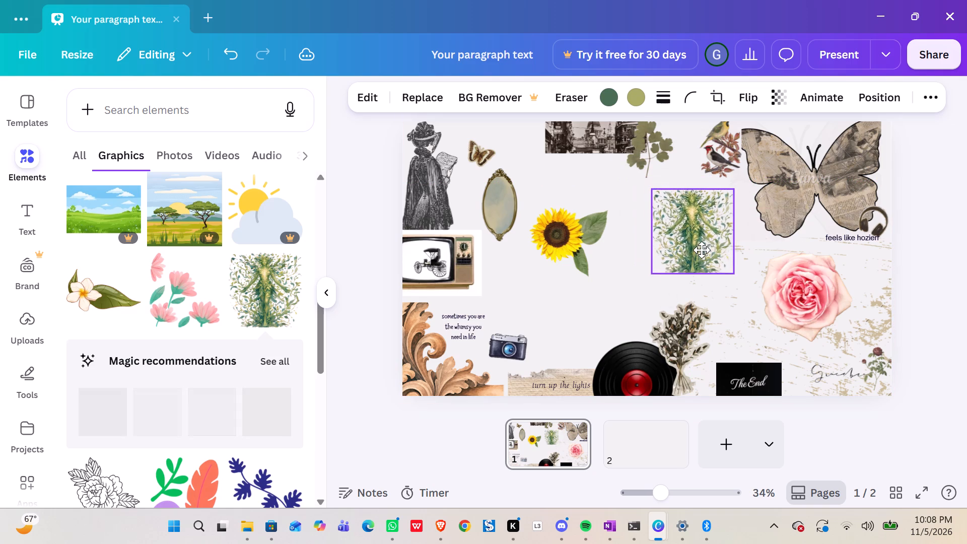
pyautogui.moveTo(702, 250); pyautogui.dragTo(710, 254)
# Browse further nature graphics and move the sunflower lower on the page, just above the camera and the wooden strip.
pyautogui.click(600, 267)
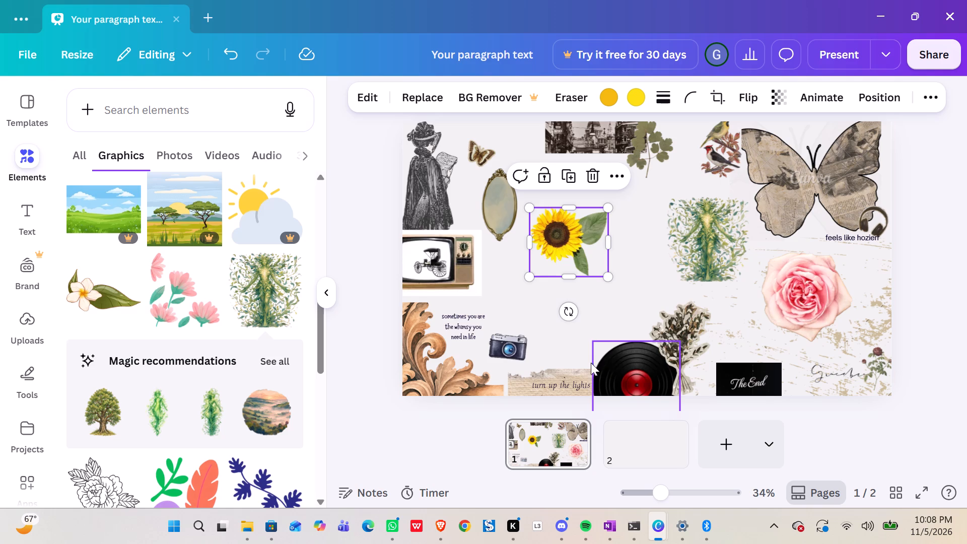
pyautogui.scroll(-5, 226, 435)
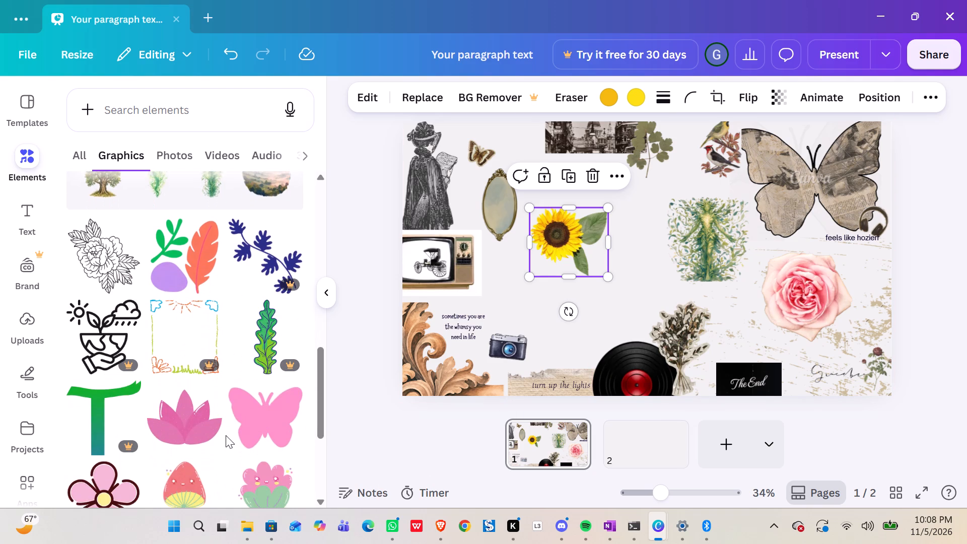
pyautogui.scroll(-1, 226, 435)
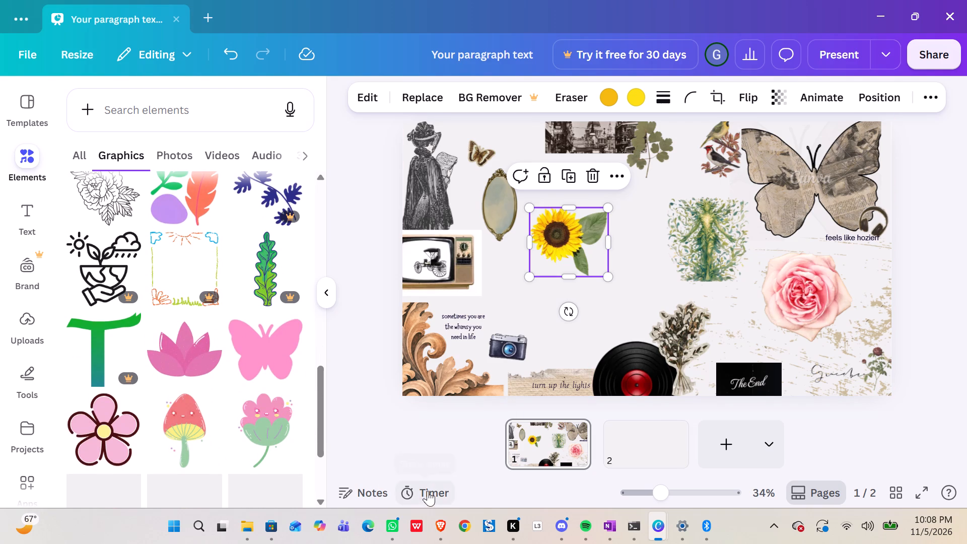
pyautogui.scroll(-4, 183, 386)
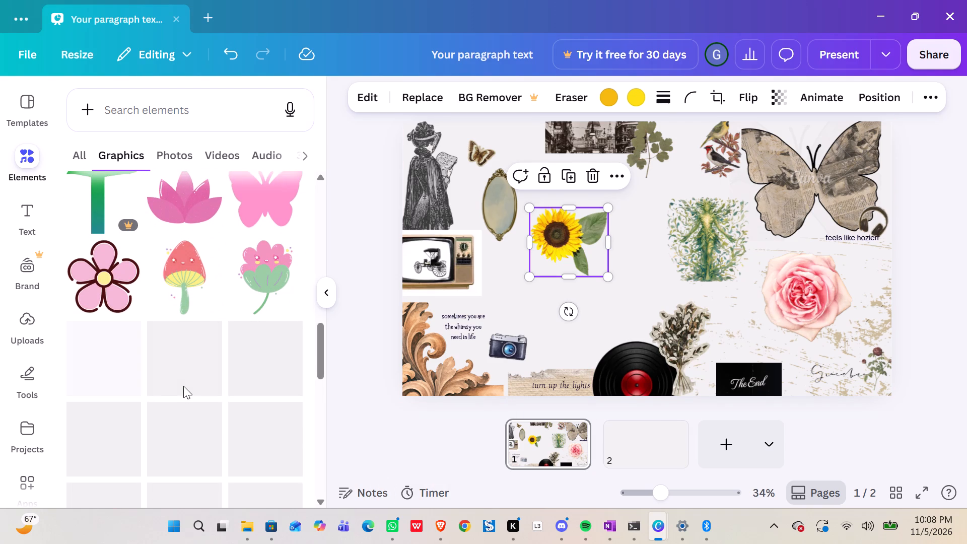
pyautogui.scroll(-1, 183, 386)
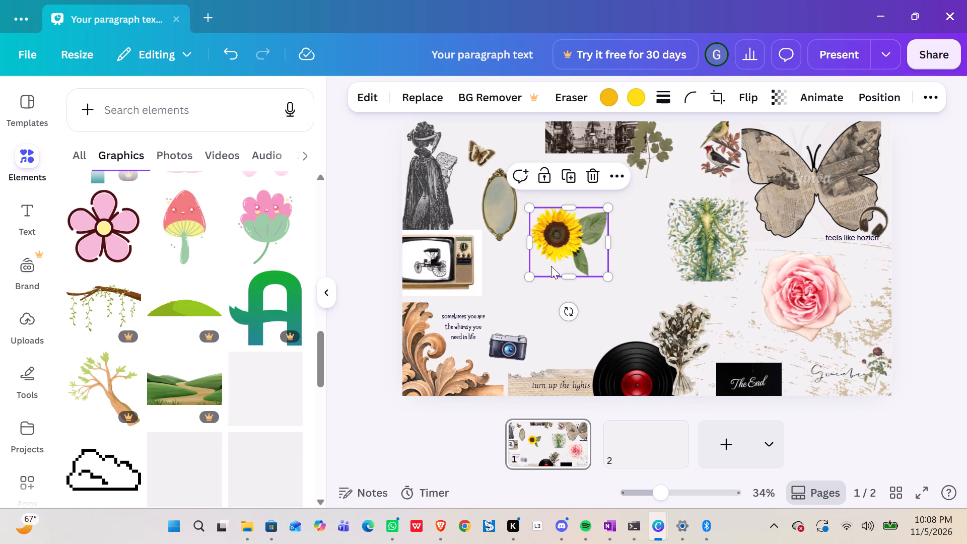
pyautogui.moveTo(551, 265); pyautogui.dragTo(558, 243)
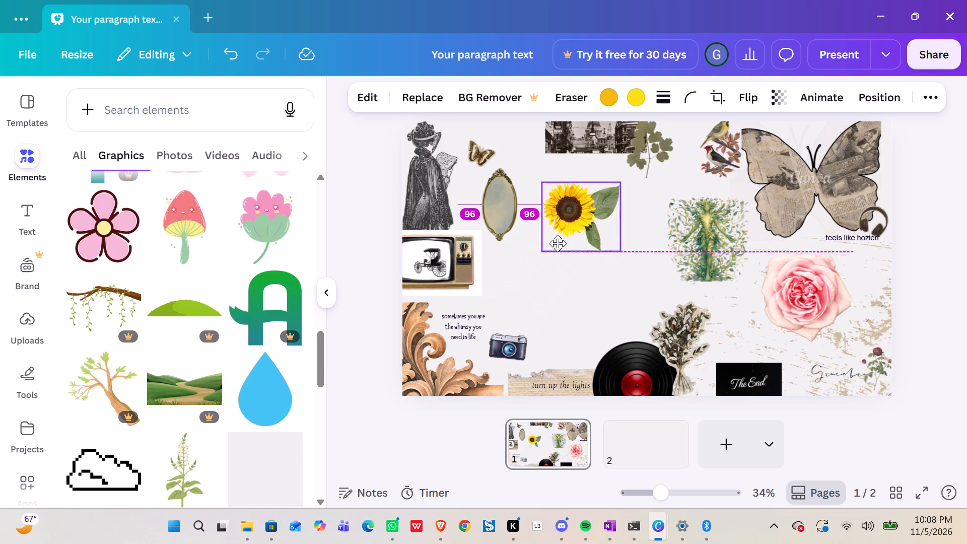
pyautogui.moveTo(558, 243); pyautogui.dragTo(540, 311)
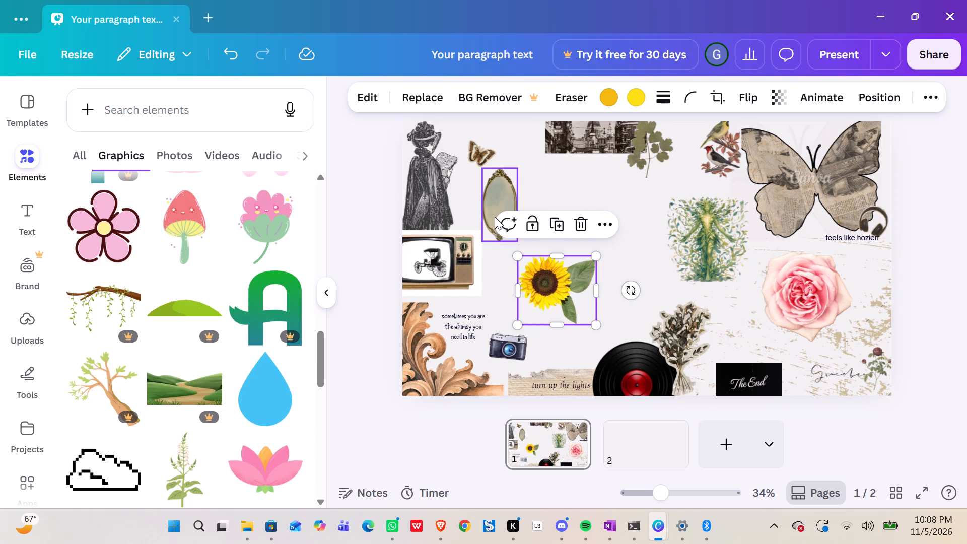
# Shrink the oval mirror and place it beside the Victorian woman, beneath the small butterfly.
pyautogui.click(492, 213)
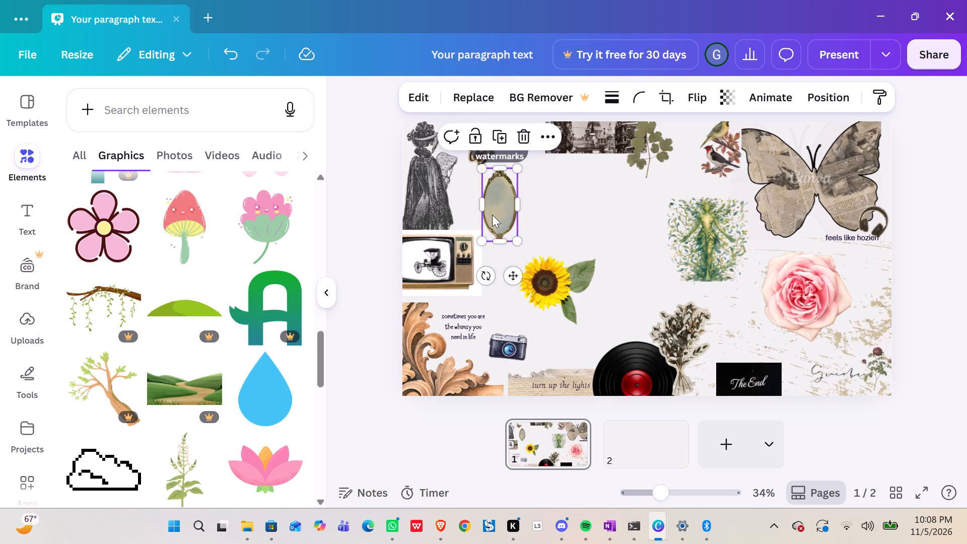
pyautogui.moveTo(517, 246); pyautogui.dragTo(507, 230)
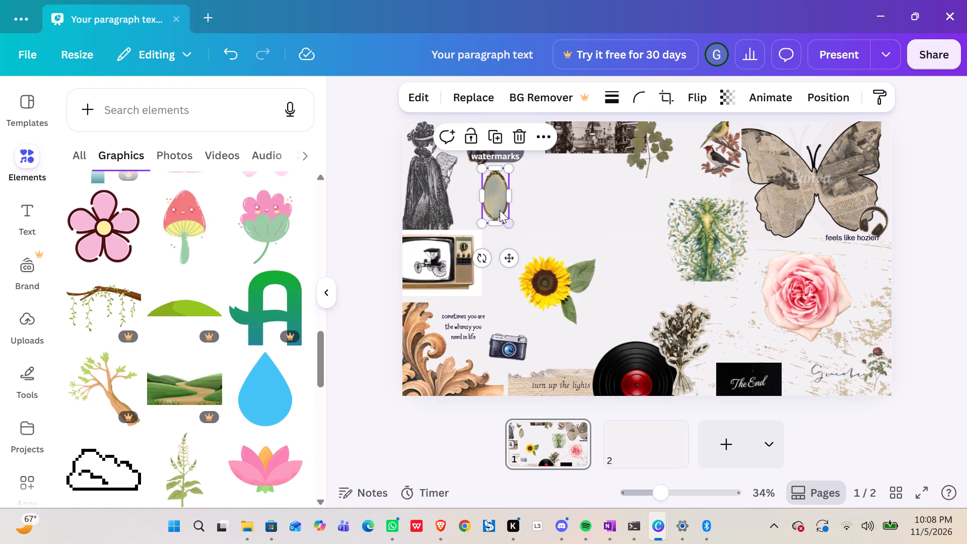
pyautogui.moveTo(496, 208); pyautogui.dragTo(478, 210)
pyautogui.click(523, 213)
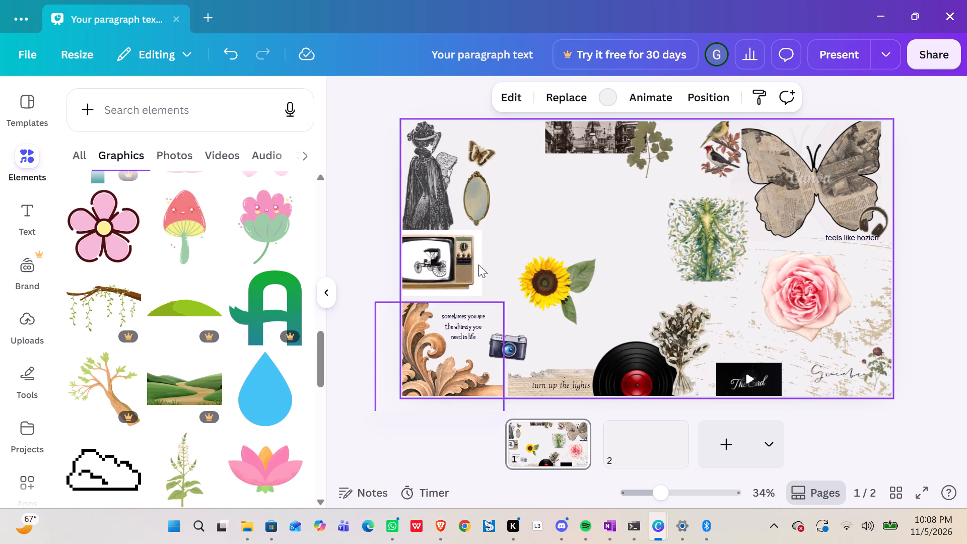
# Look through the remaining "nature styles" graphics for further elements that suit the vintage collage.
pyautogui.scroll(-4, 268, 347)
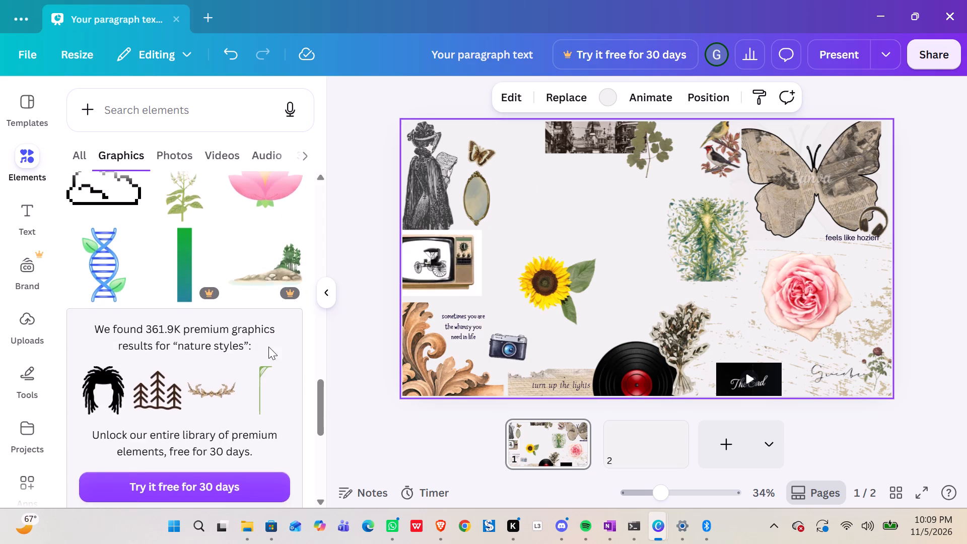
pyautogui.scroll(-5, 268, 347)
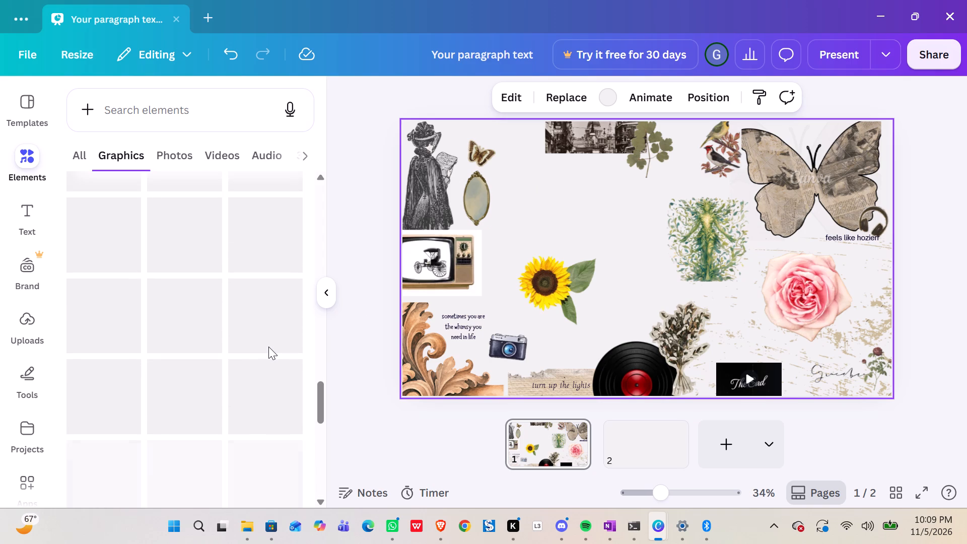
pyautogui.scroll(-2, 268, 347)
pyautogui.scroll(3, 268, 347)
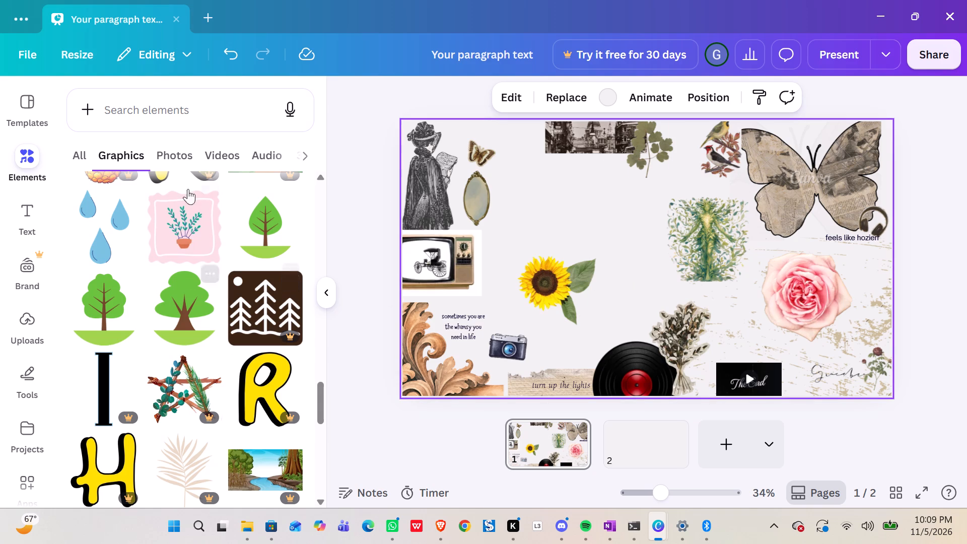
pyautogui.hscroll(1, 159, 153)
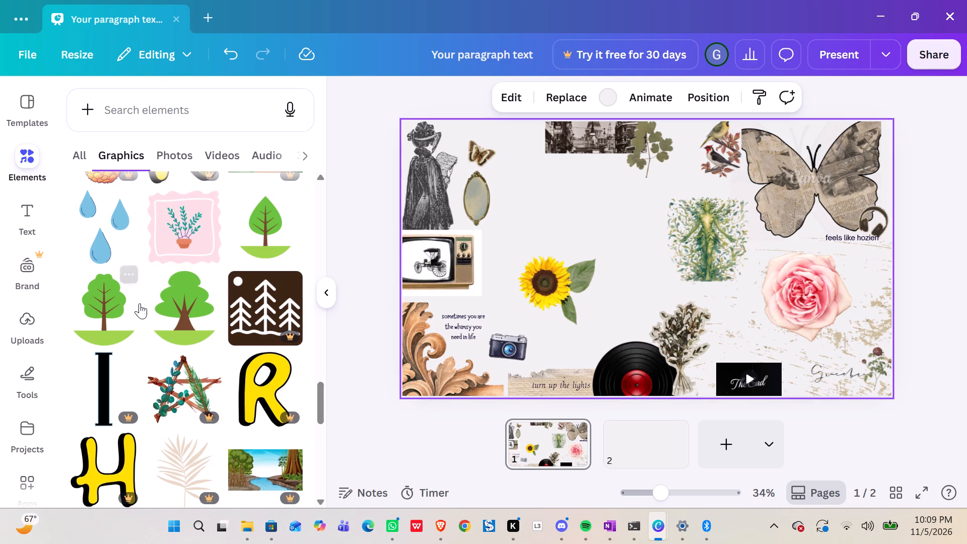
pyautogui.scroll(-5, 140, 303)
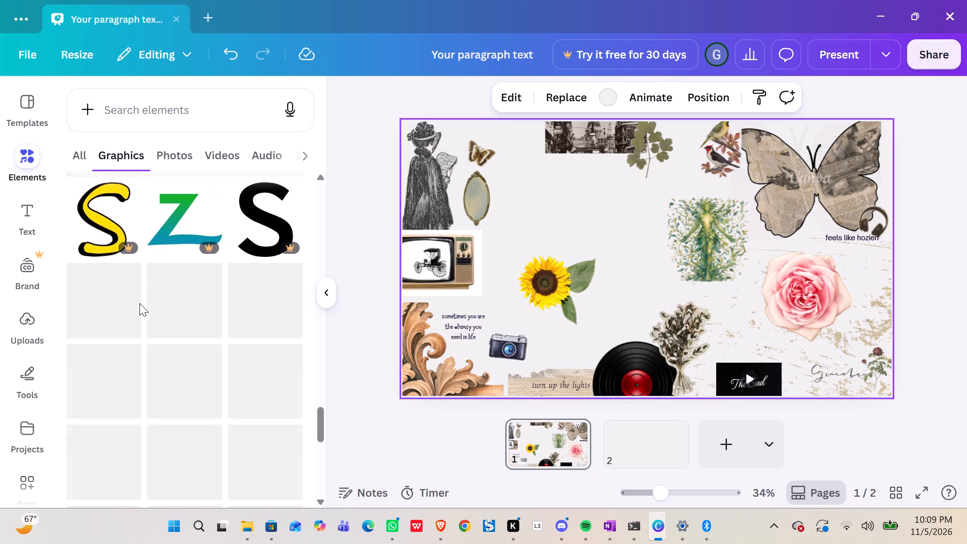
pyautogui.scroll(-2, 140, 303)
pyautogui.scroll(3, 140, 303)
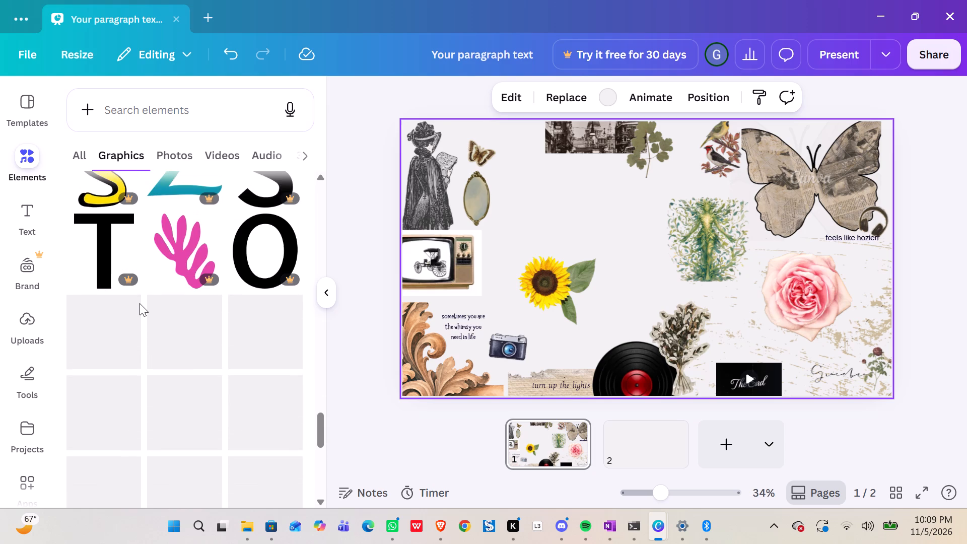
pyautogui.scroll(-1, 140, 303)
pyautogui.scroll(1, 140, 303)
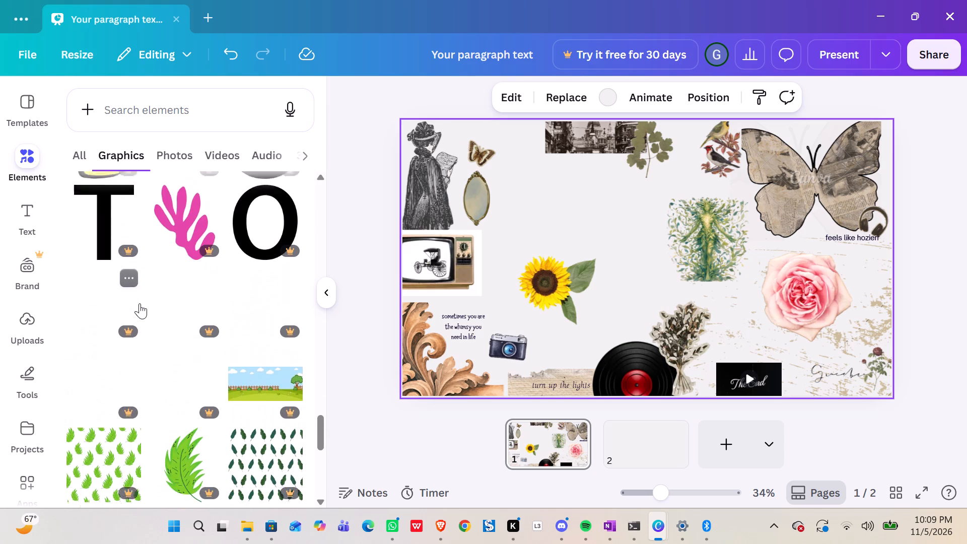
pyautogui.scroll(-3, 140, 303)
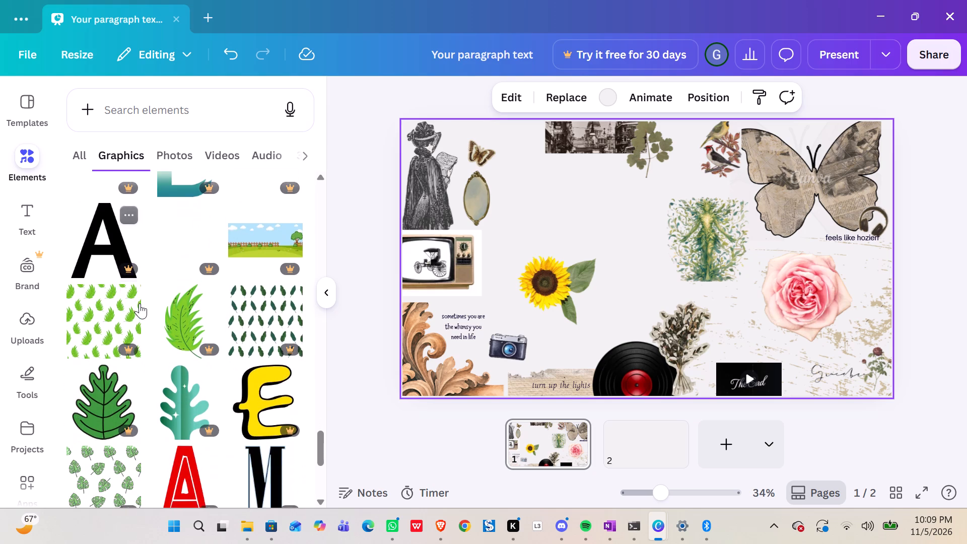
pyautogui.scroll(-4, 140, 303)
pyautogui.scroll(-2, 166, 242)
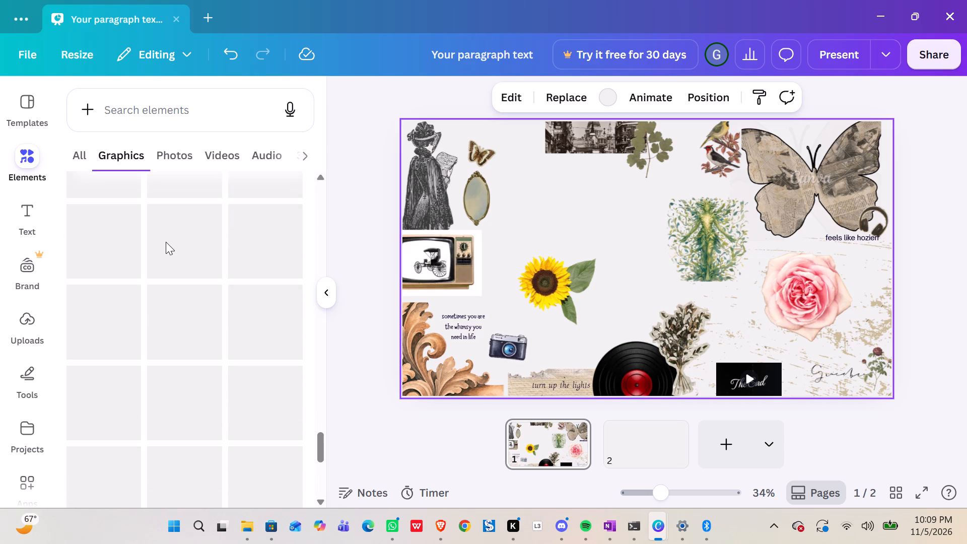
pyautogui.scroll(-1, 166, 242)
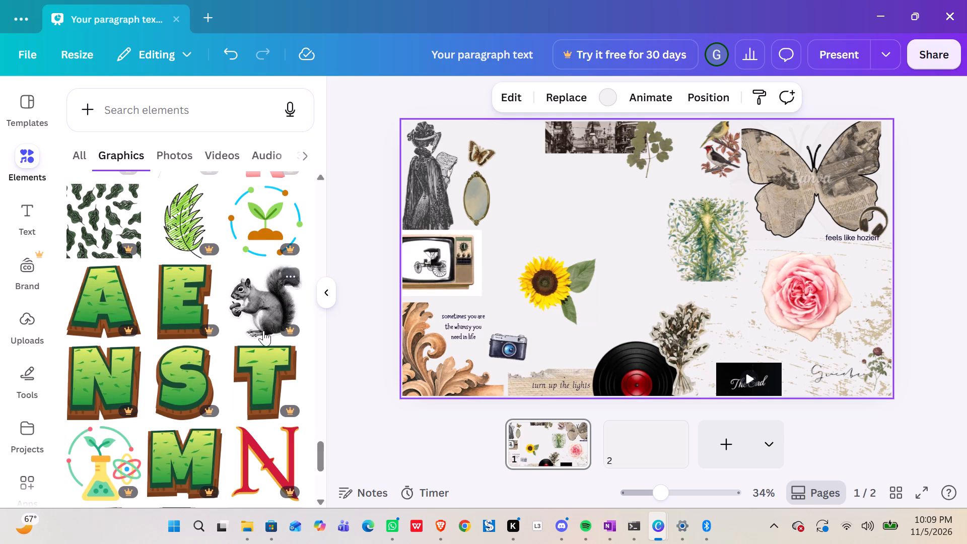
pyautogui.scroll(-3, 212, 371)
pyautogui.scroll(-4, 222, 299)
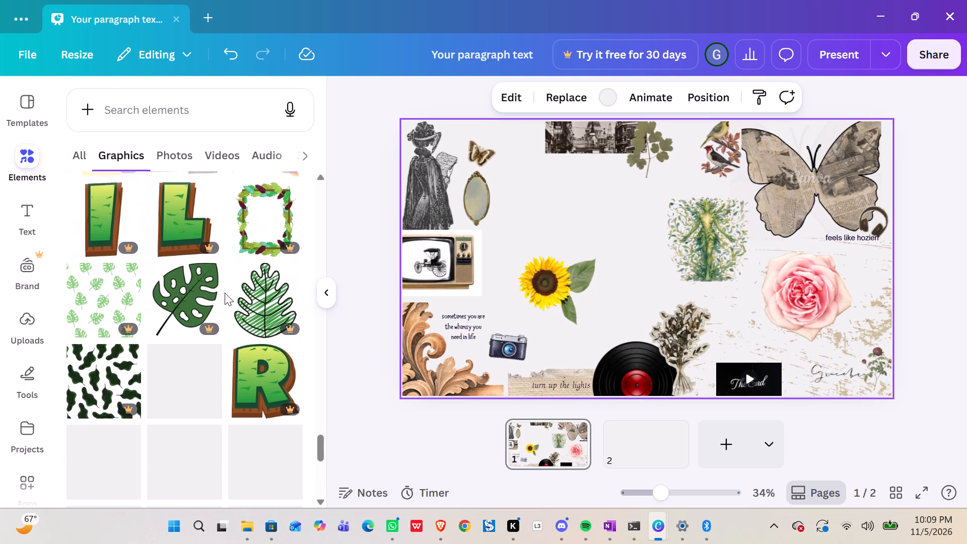
pyautogui.scroll(-2, 225, 293)
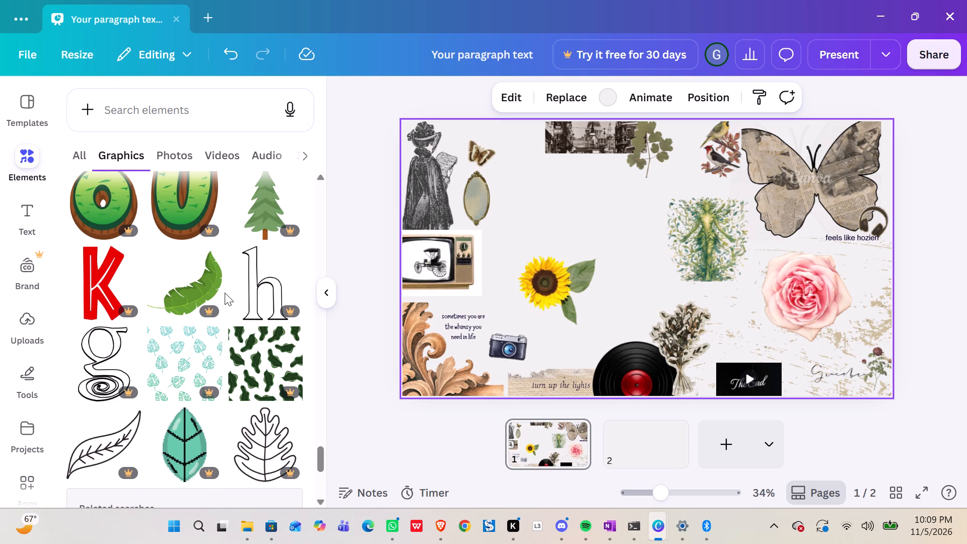
pyautogui.scroll(-2, 225, 293)
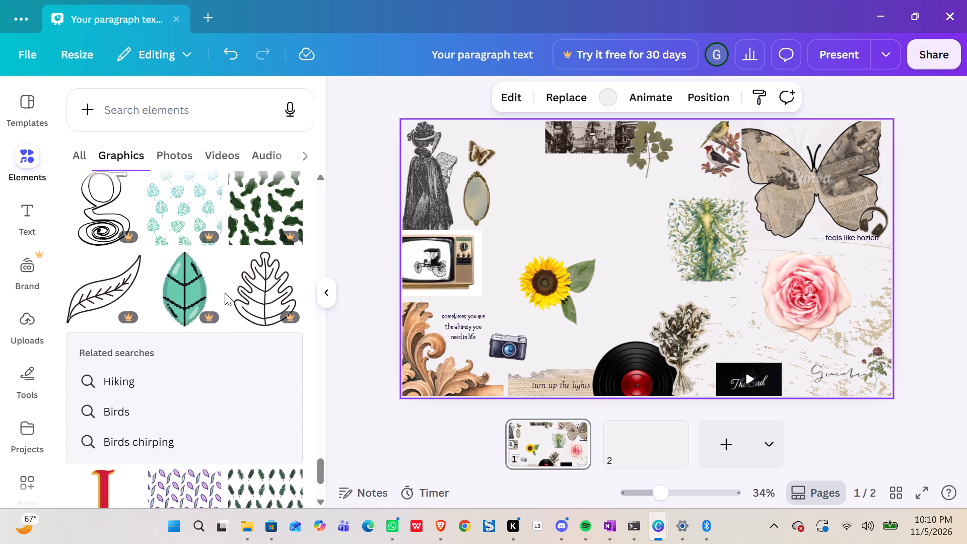
pyautogui.scroll(-5, 225, 293)
pyautogui.scroll(1, 225, 293)
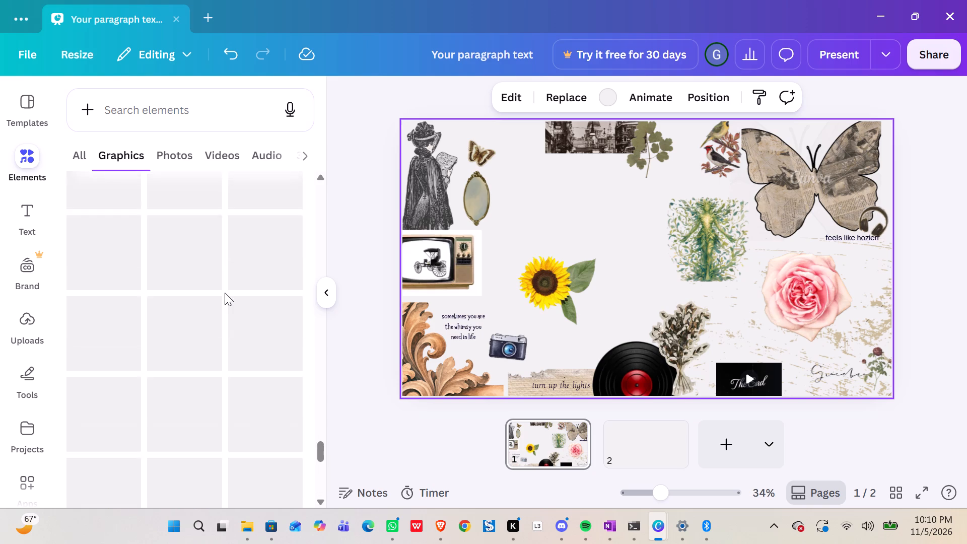
pyautogui.scroll(3, 225, 293)
pyautogui.scroll(-1, 225, 293)
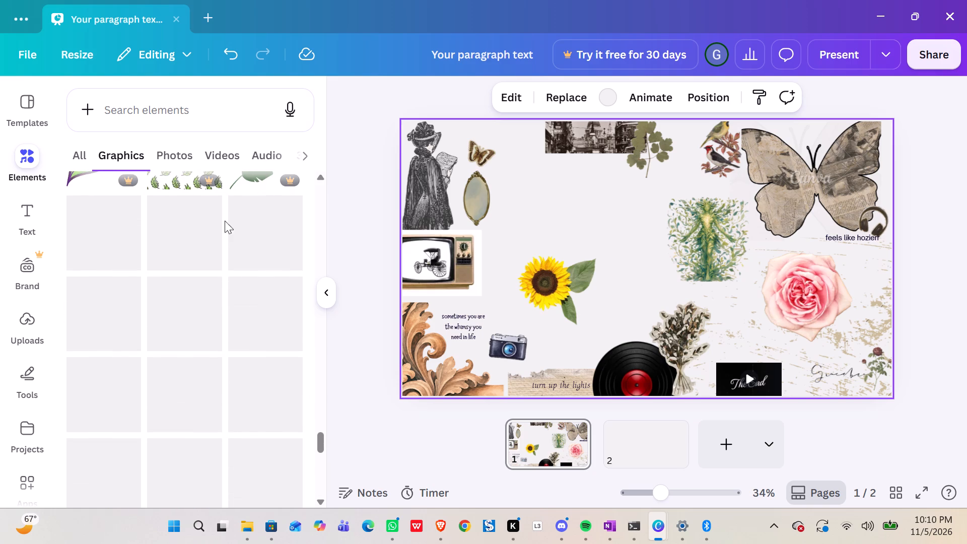
# Switch the "nature styles" results to photos and look through them for pictures that suit the collage.
pyautogui.click(166, 155)
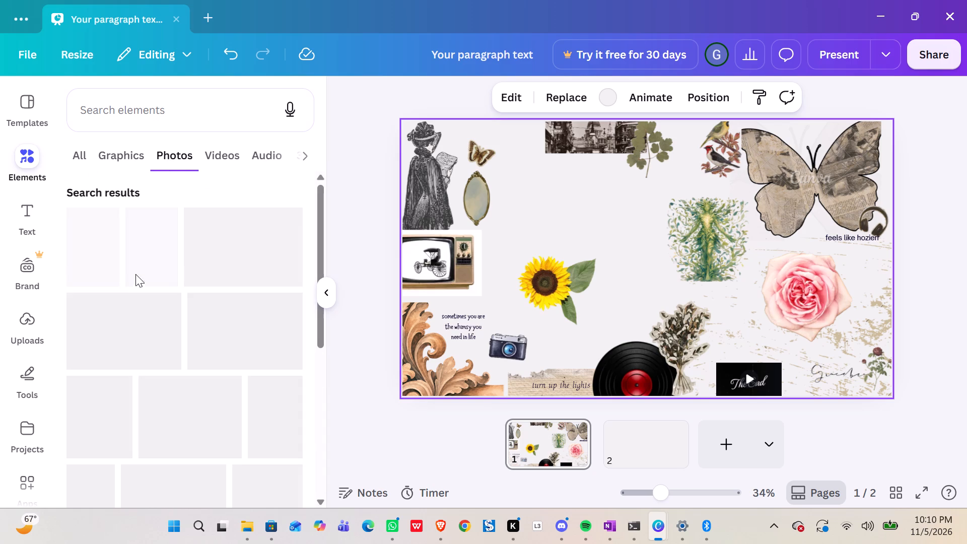
pyautogui.scroll(-3, 178, 354)
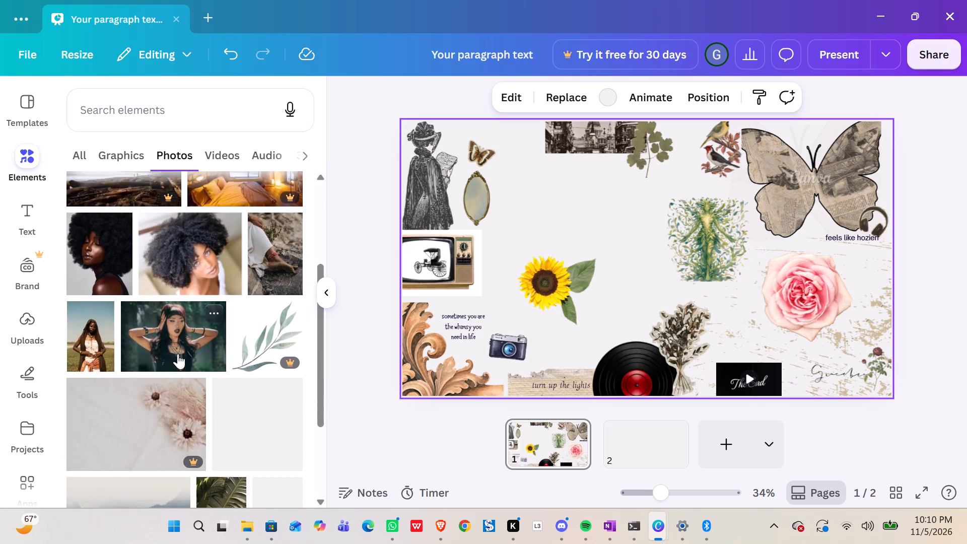
pyautogui.scroll(-4, 178, 354)
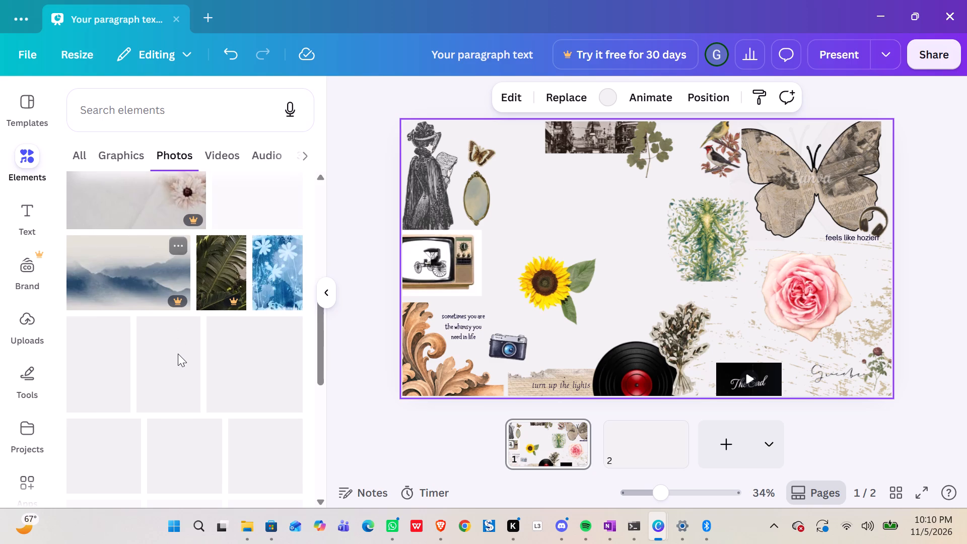
pyautogui.scroll(-4, 178, 354)
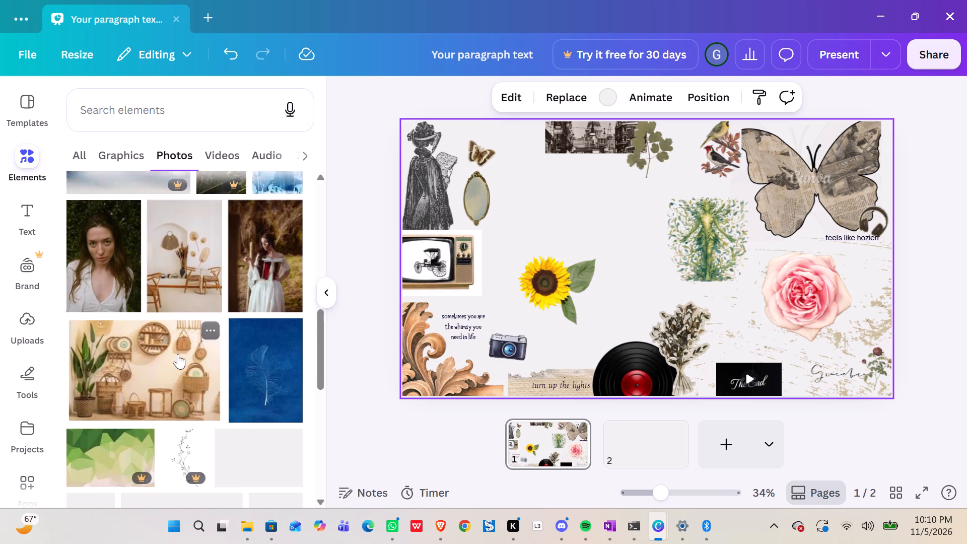
pyautogui.scroll(-3, 178, 354)
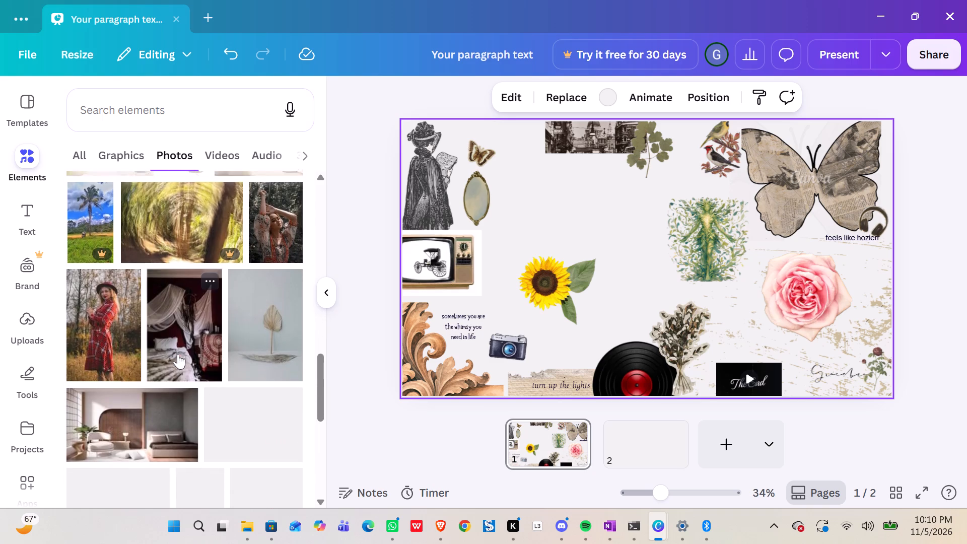
pyautogui.scroll(-4, 178, 354)
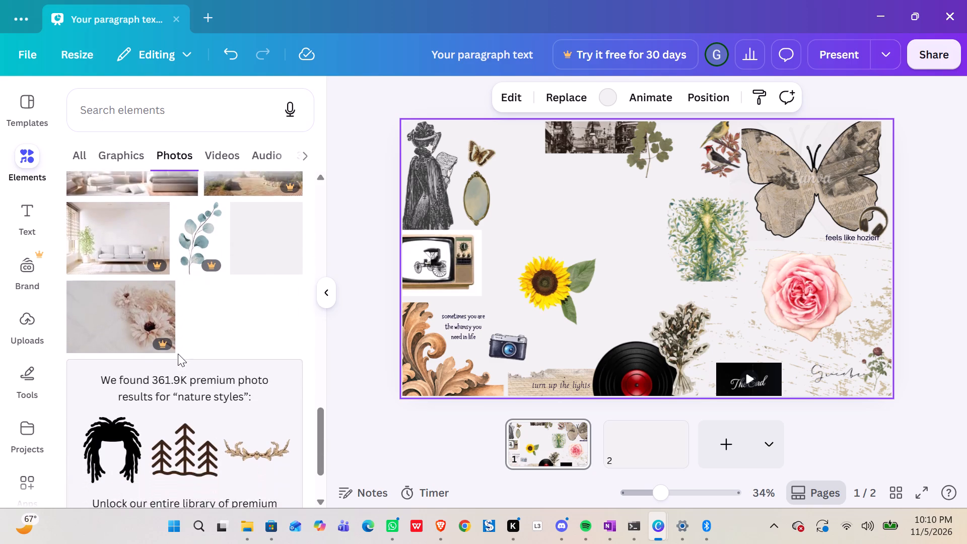
pyautogui.scroll(-6, 178, 354)
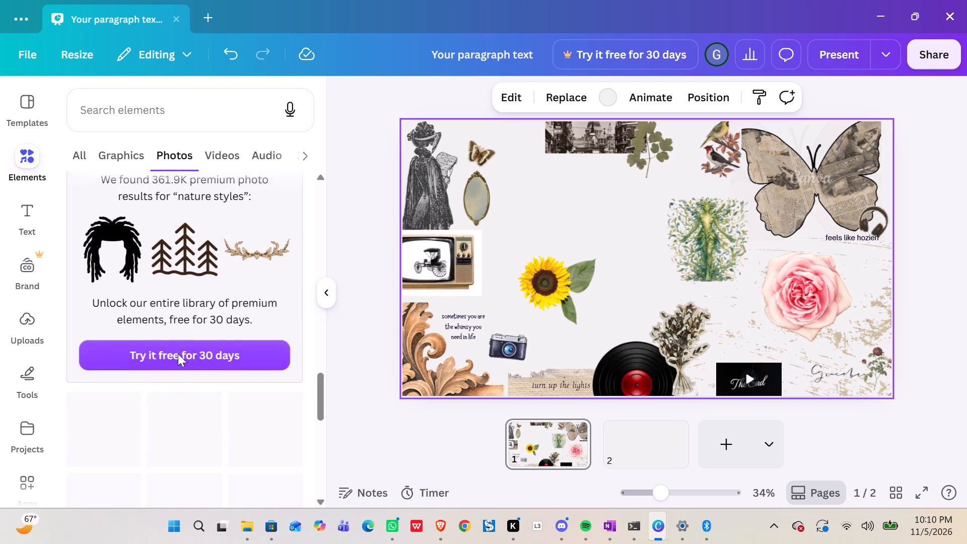
pyautogui.scroll(-1, 178, 354)
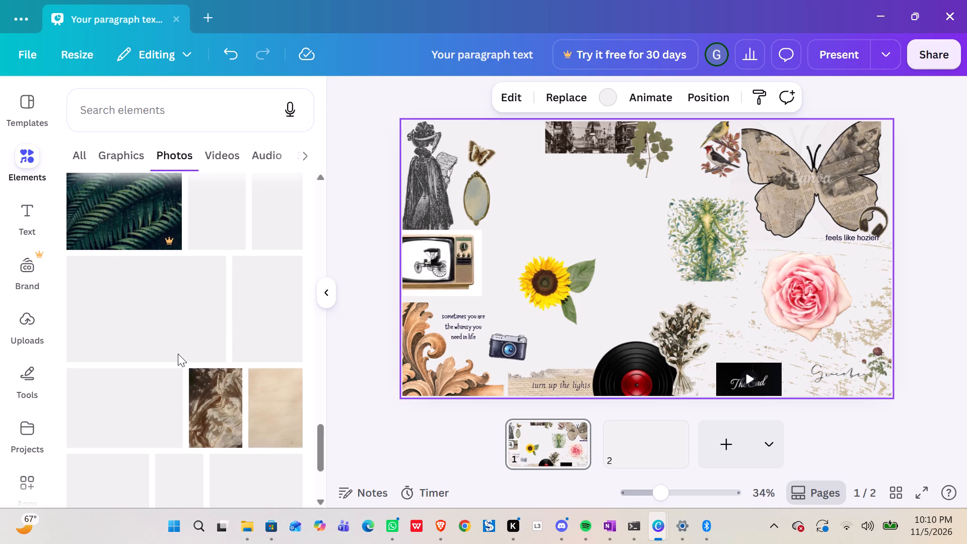
pyautogui.scroll(-1, 180, 401)
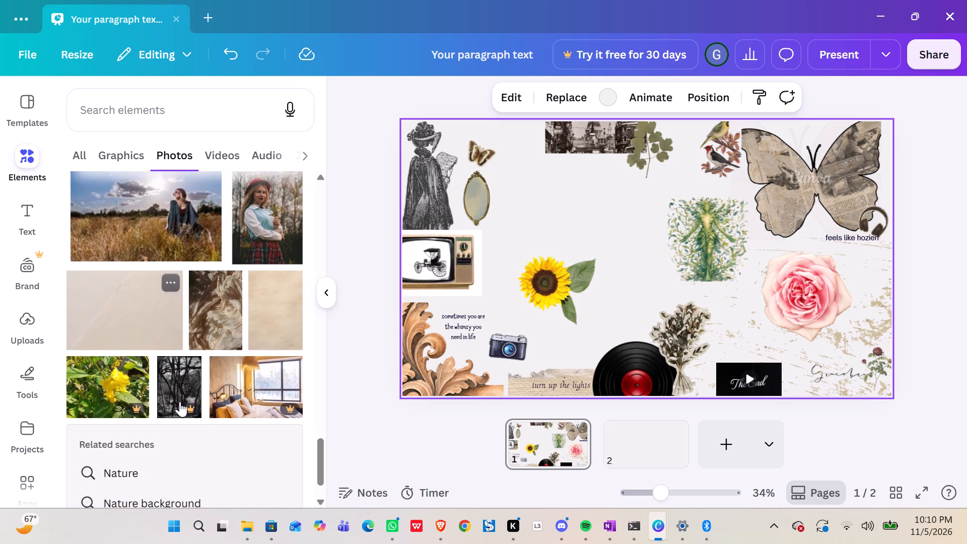
pyautogui.scroll(-3, 180, 401)
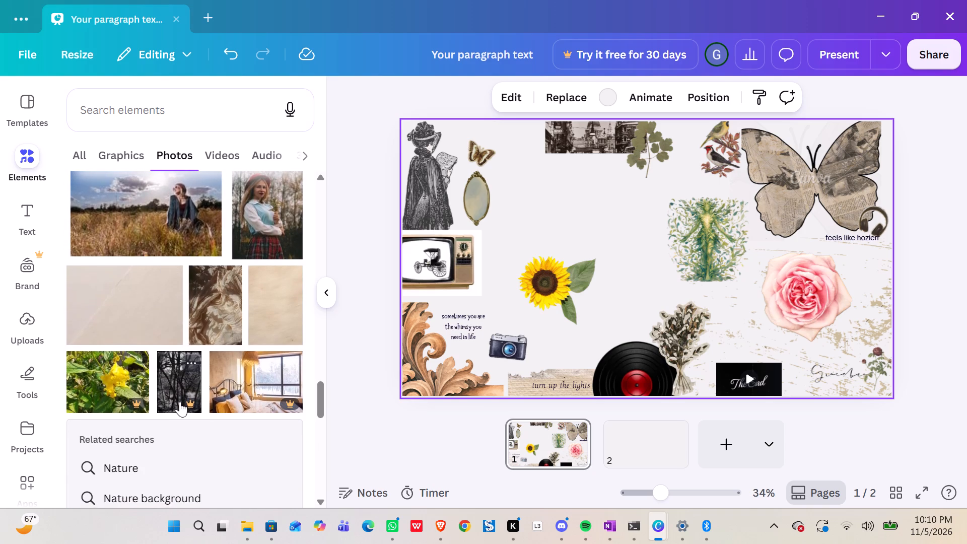
pyautogui.scroll(-4, 180, 401)
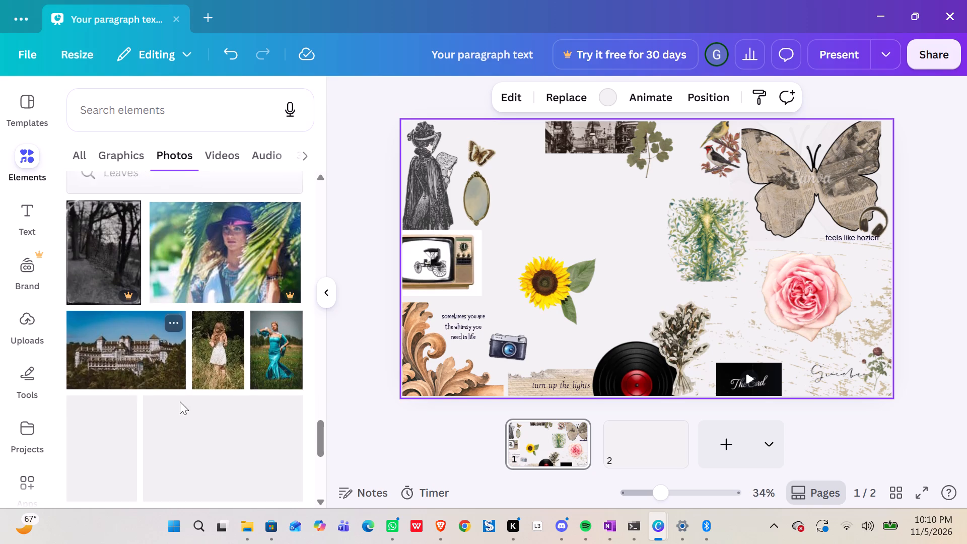
pyautogui.scroll(-1, 180, 401)
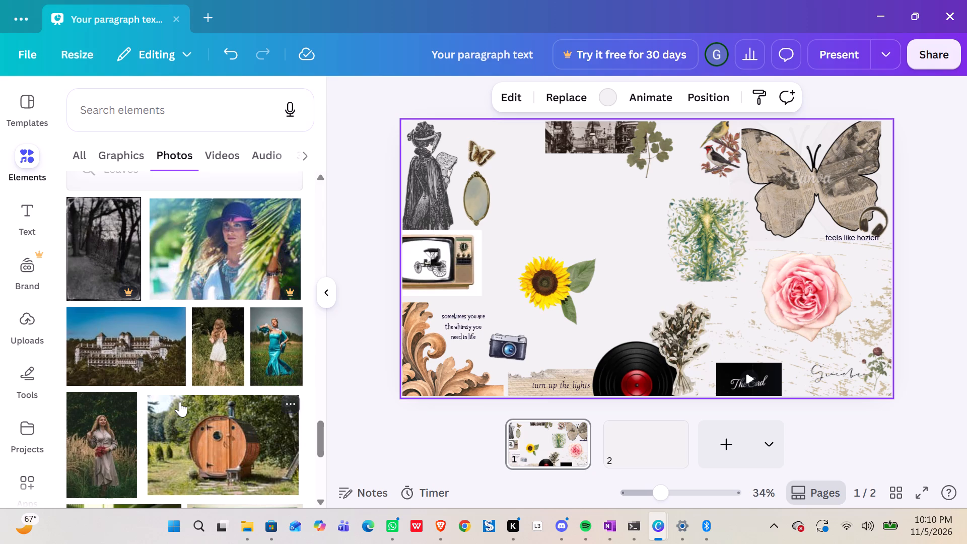
pyautogui.scroll(-4, 180, 401)
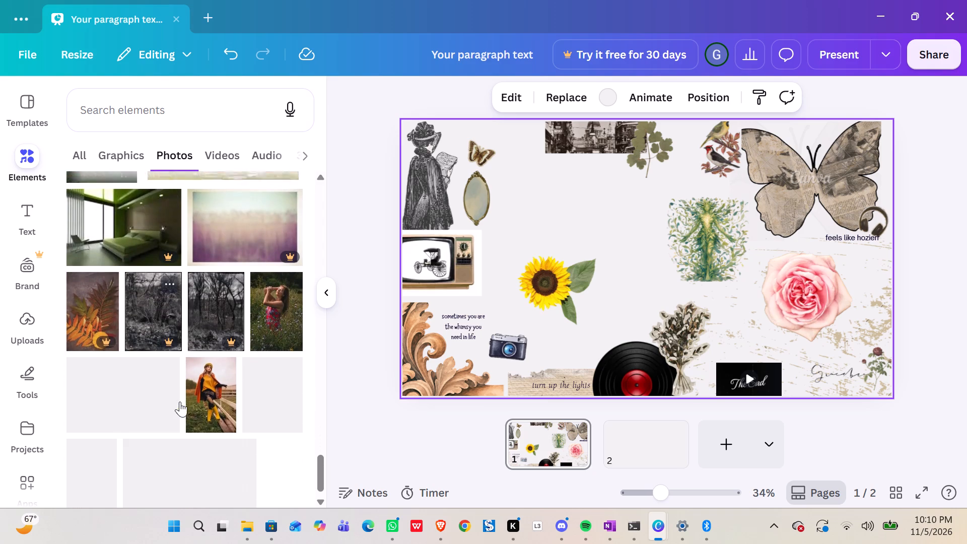
pyautogui.scroll(-2, 180, 401)
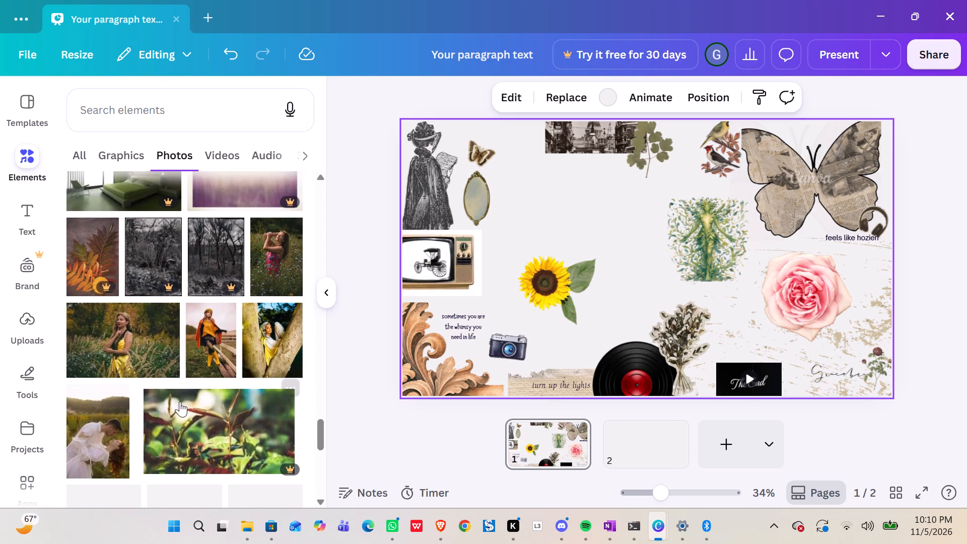
pyautogui.scroll(-1, 180, 401)
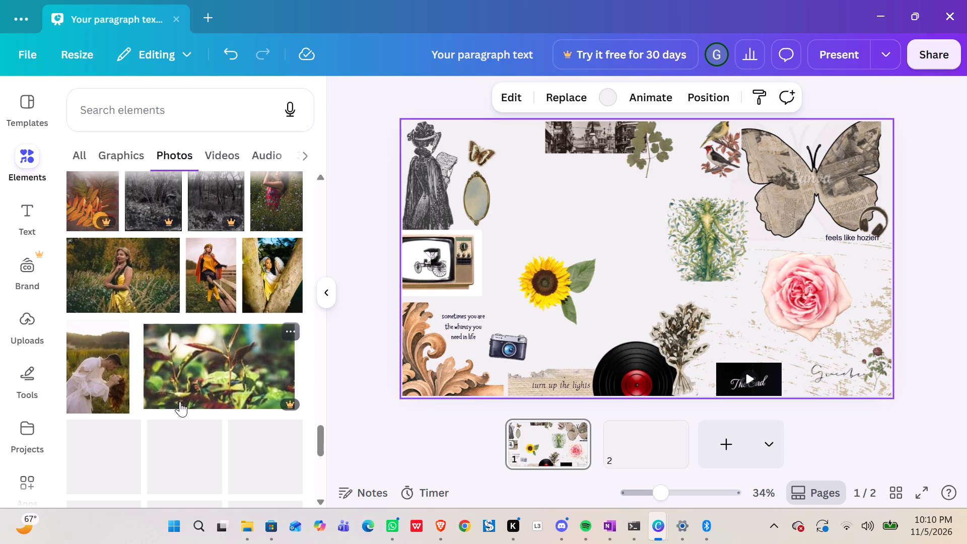
pyautogui.scroll(-4, 180, 401)
pyautogui.scroll(3, 180, 401)
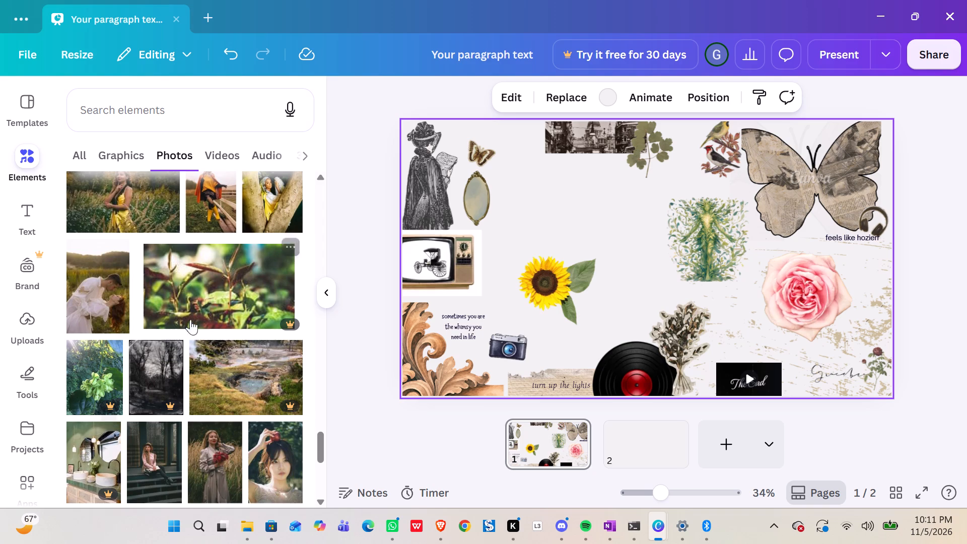
pyautogui.scroll(-5, 197, 328)
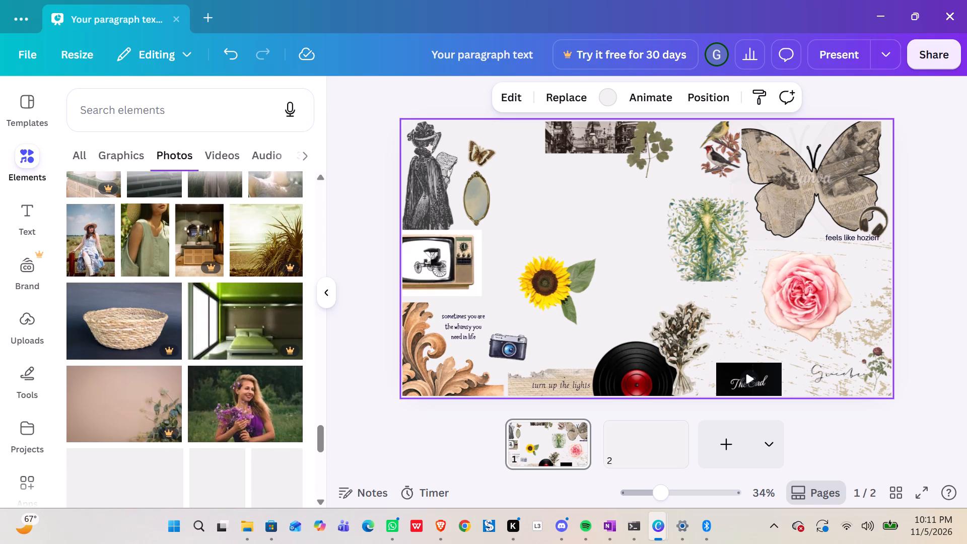
# Search the element library's photos for "vintage".
pyautogui.click(169, 95)
pyautogui.click(169, 95)
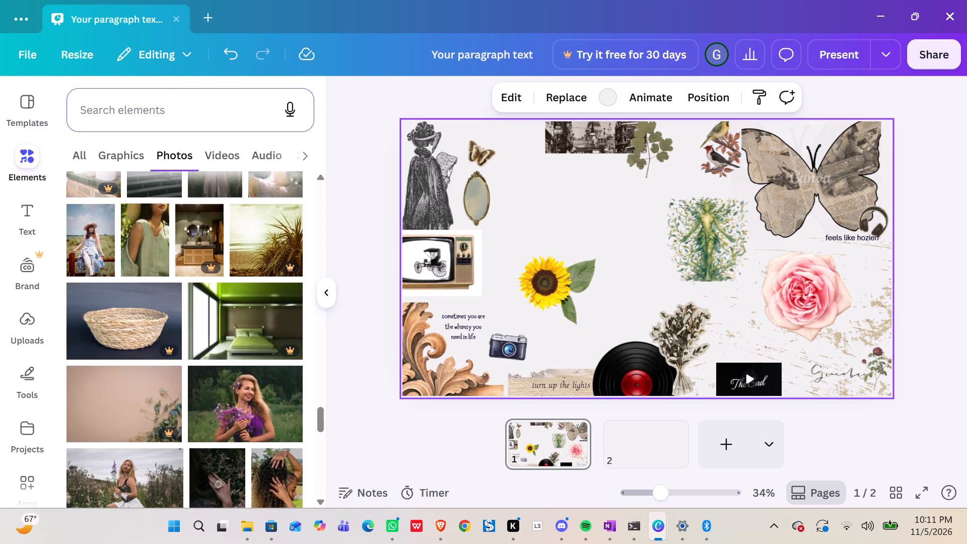
pyautogui.click(168, 119)
pyautogui.press('g')
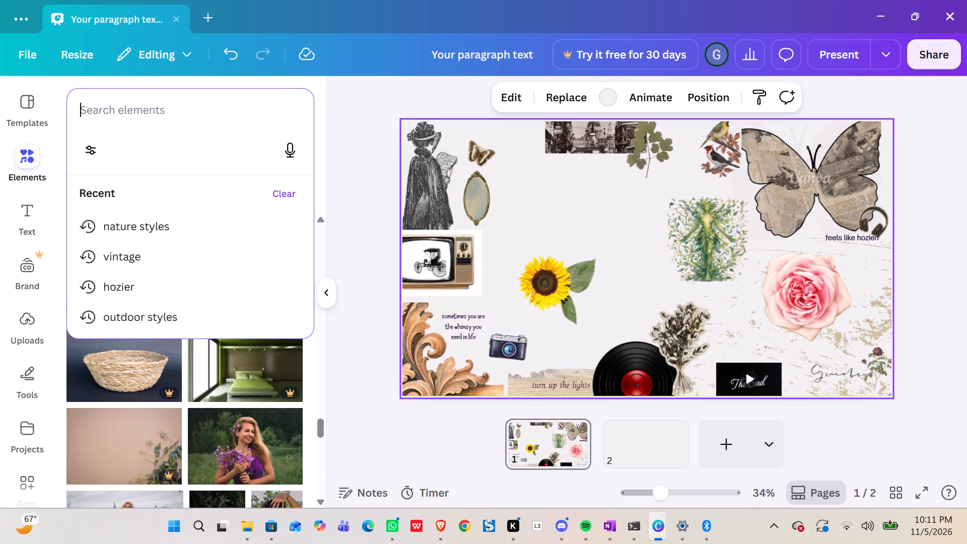
pyautogui.press('BackSpace')
pyautogui.write('vintage')
pyautogui.press('Return')
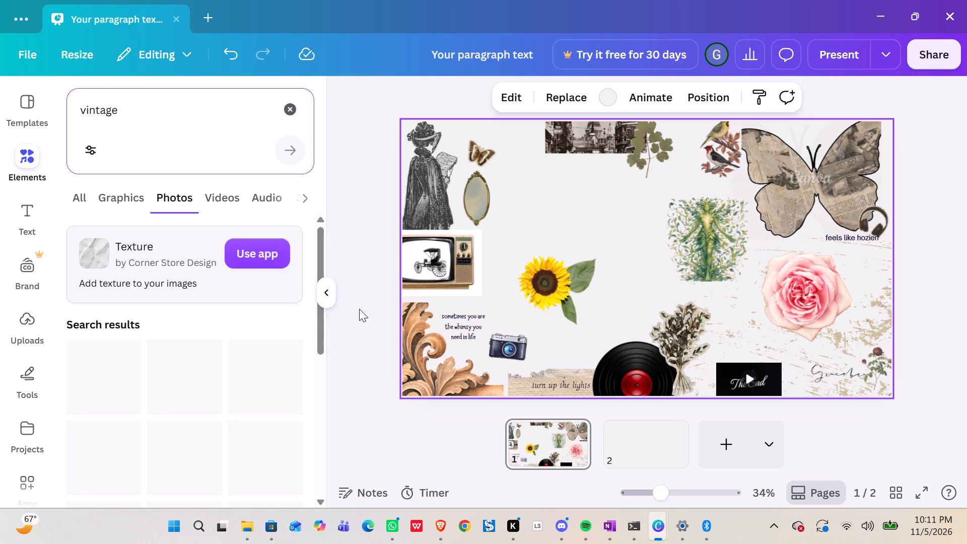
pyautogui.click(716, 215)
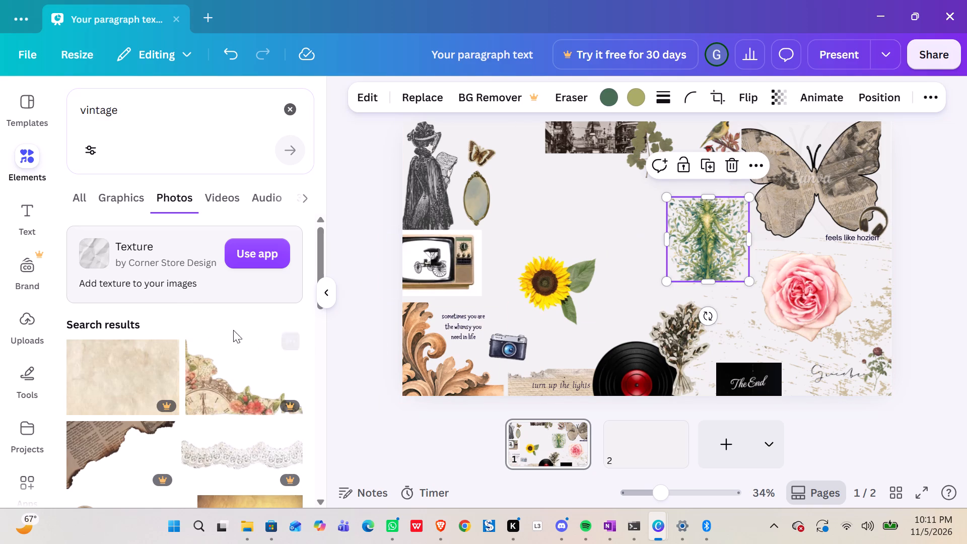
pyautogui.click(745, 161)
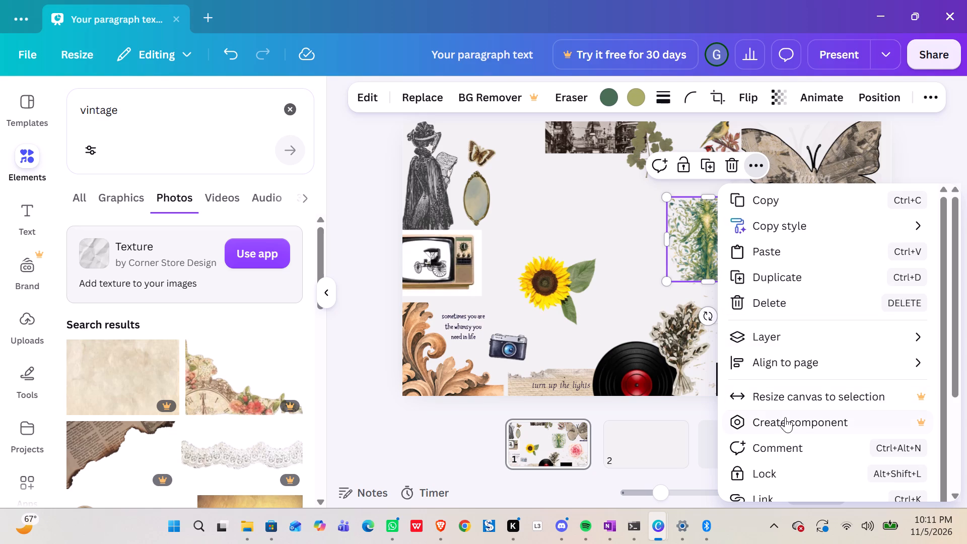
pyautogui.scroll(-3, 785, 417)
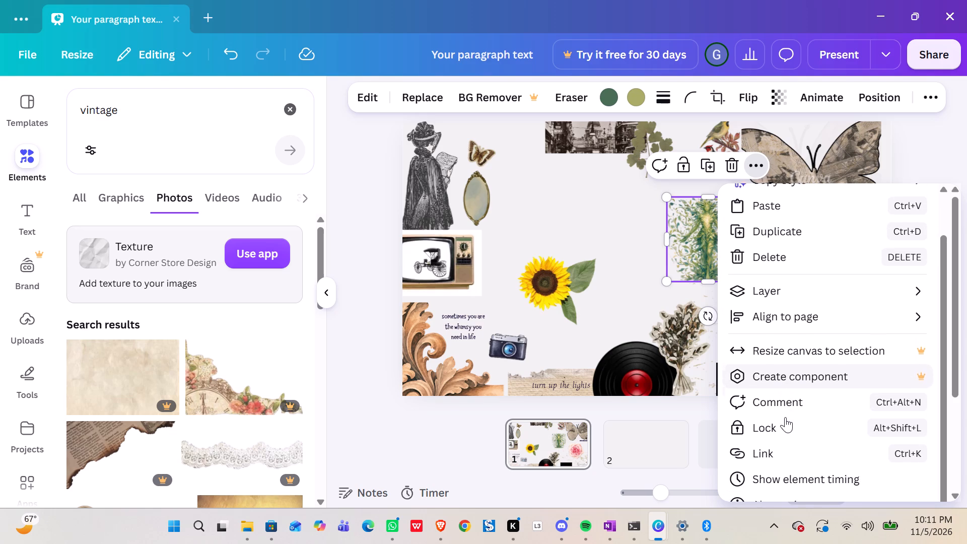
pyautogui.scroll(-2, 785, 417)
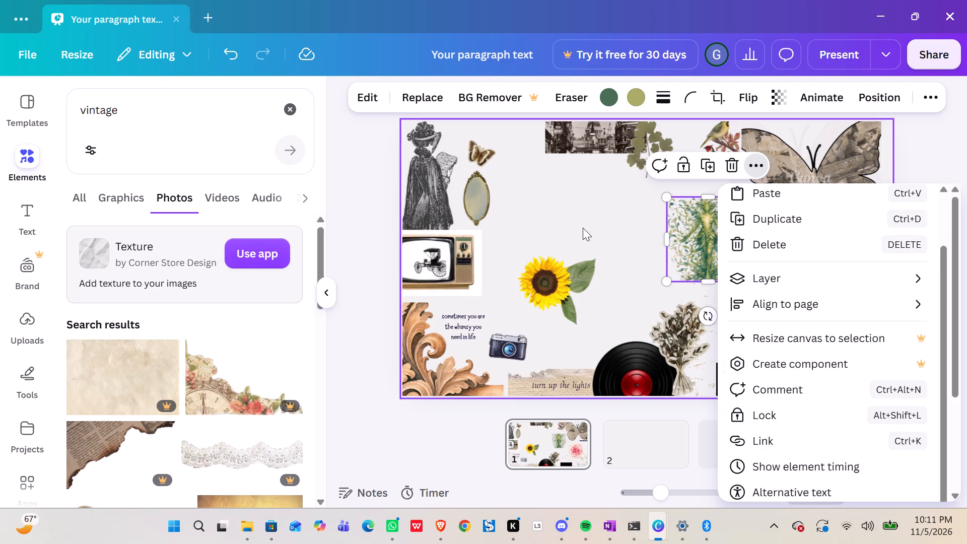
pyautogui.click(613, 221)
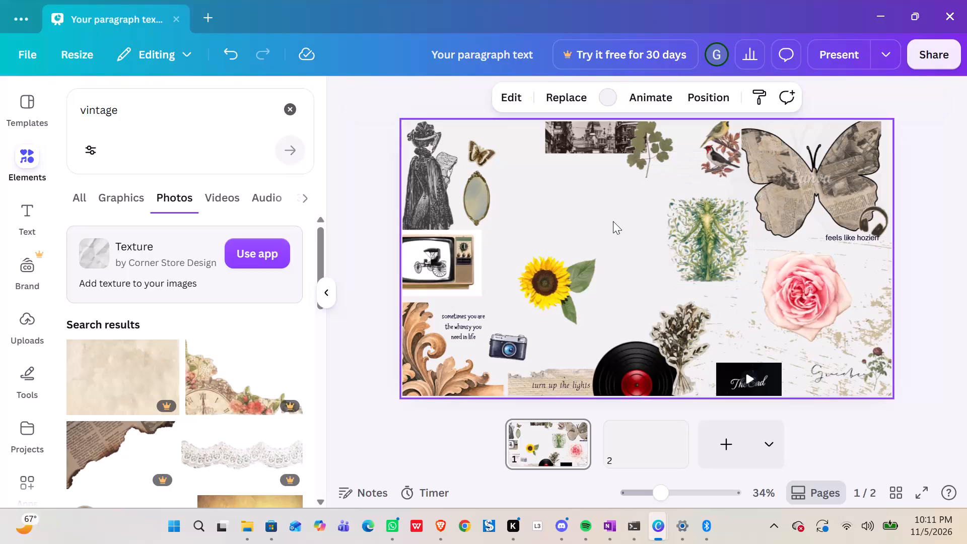
# Look through the "vintage" photo results for paper textures, flowers and antique objects that suit the collage.
pyautogui.scroll(-6, 230, 369)
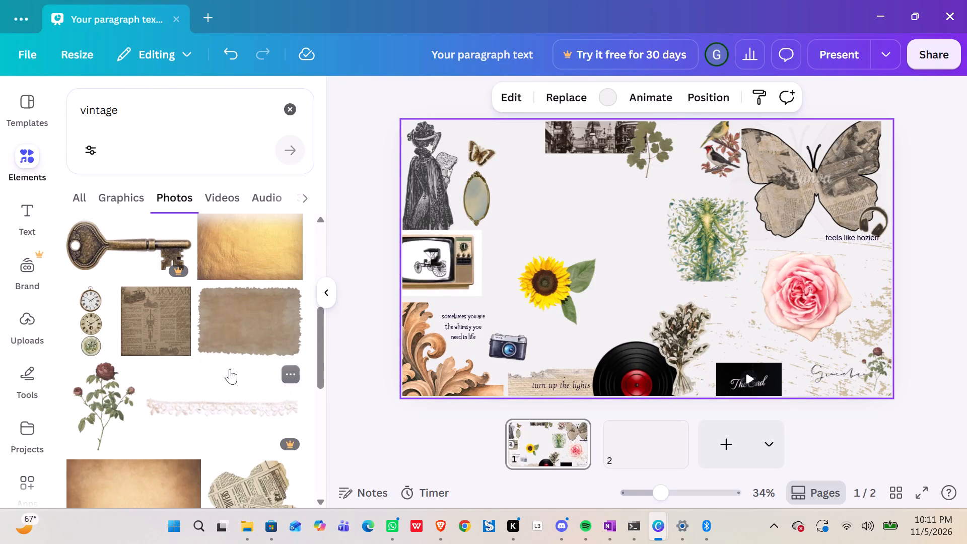
pyautogui.scroll(-4, 230, 369)
pyautogui.scroll(5, 230, 369)
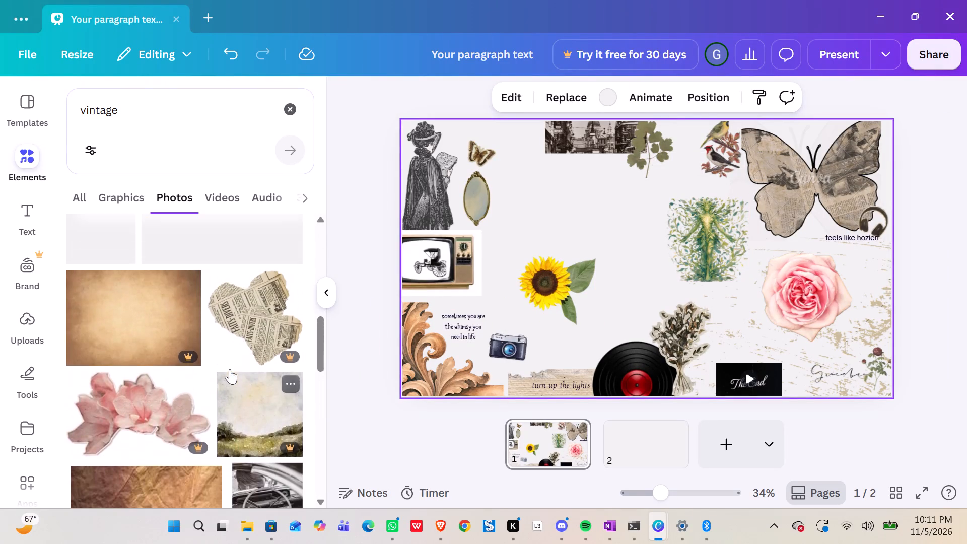
pyautogui.scroll(5, 230, 369)
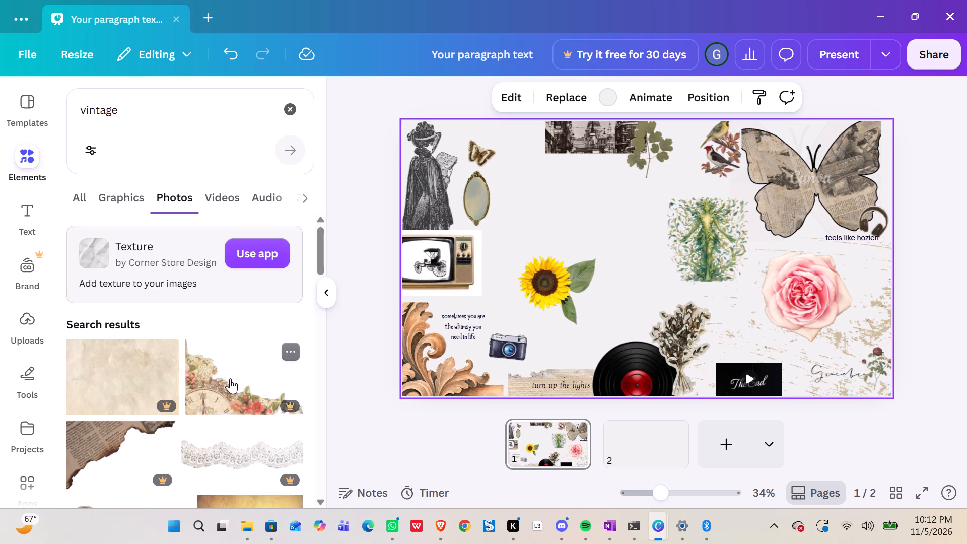
pyautogui.scroll(-6, 232, 370)
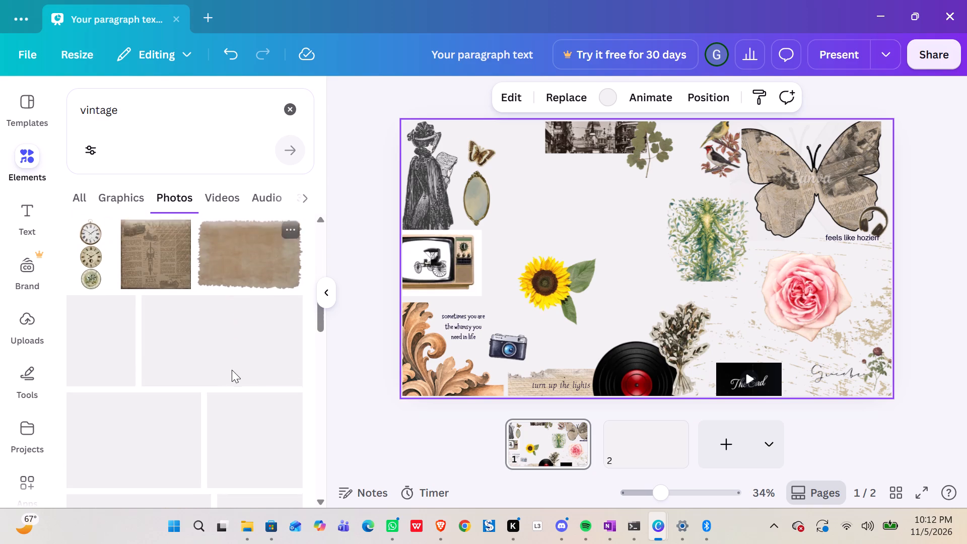
pyautogui.scroll(-1, 232, 370)
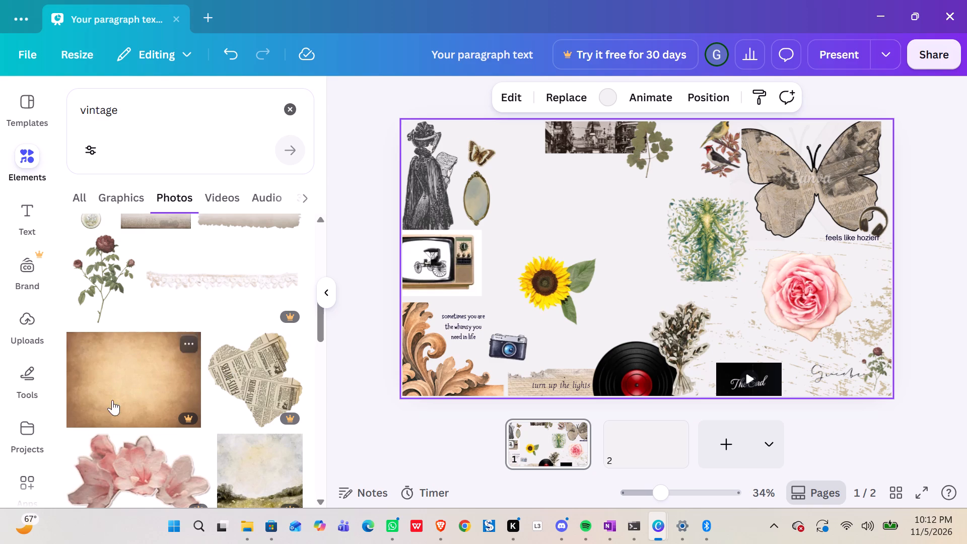
pyautogui.scroll(-1, 113, 357)
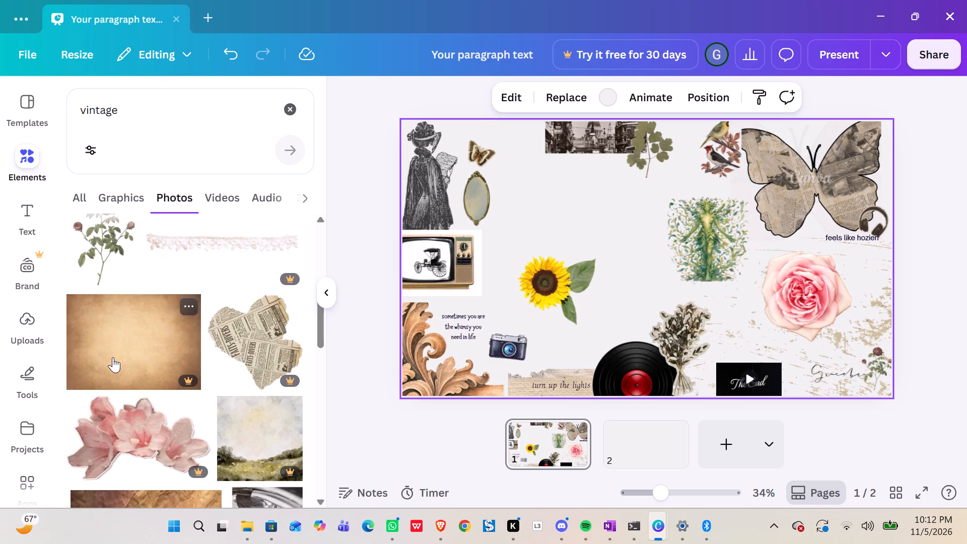
pyautogui.scroll(-7, 113, 357)
pyautogui.scroll(1, 113, 357)
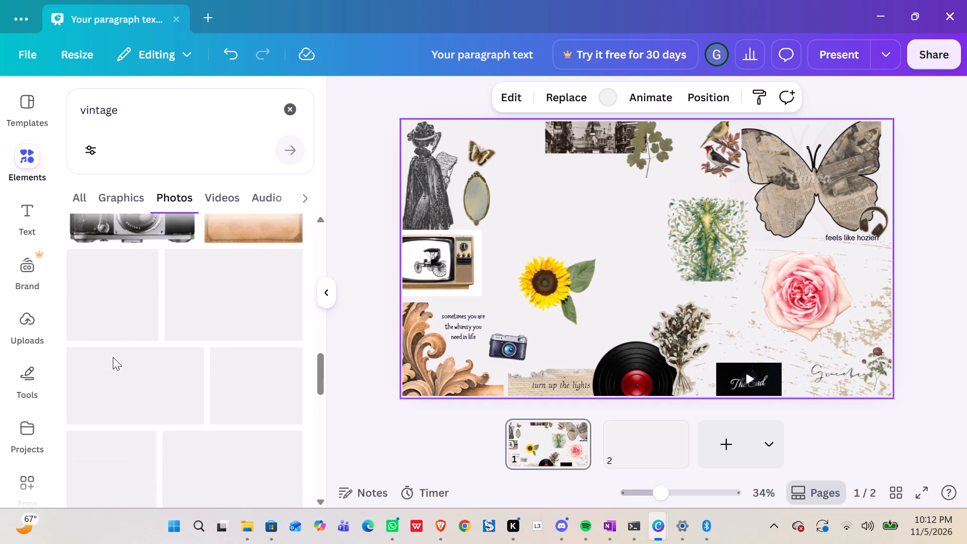
pyautogui.scroll(3, 113, 357)
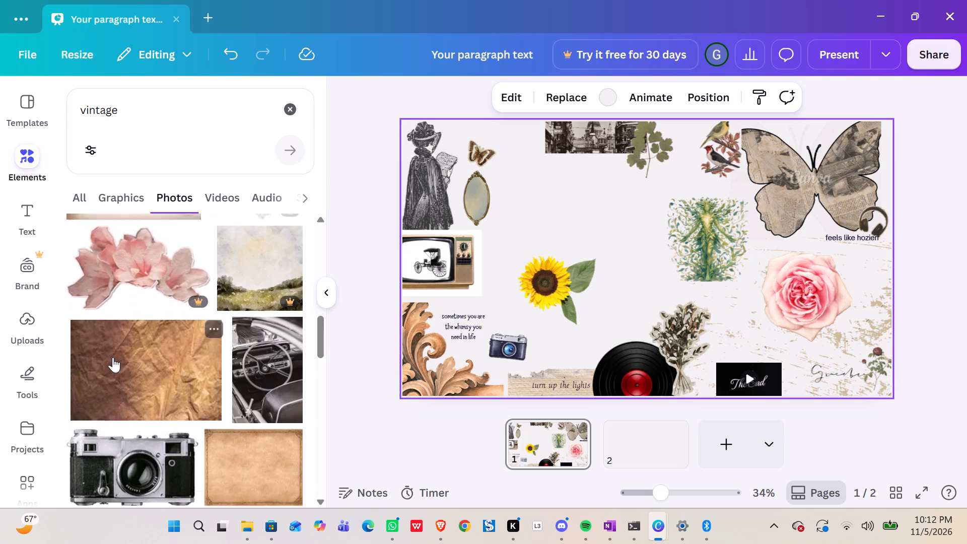
pyautogui.scroll(4, 113, 357)
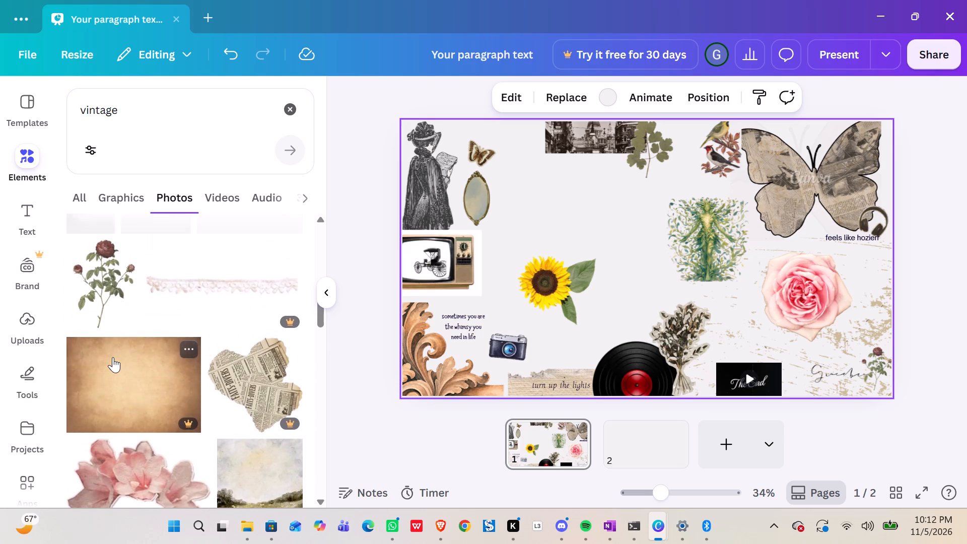
pyautogui.scroll(3, 113, 357)
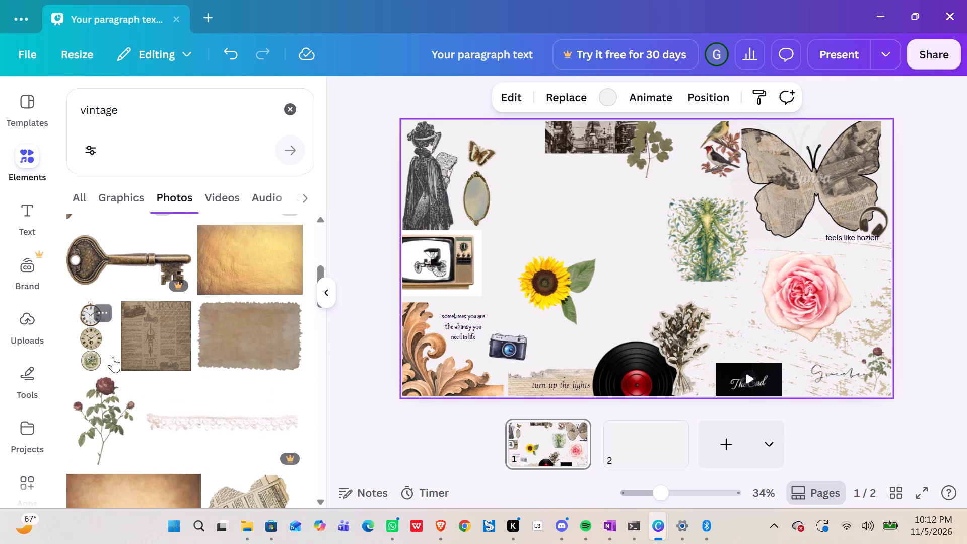
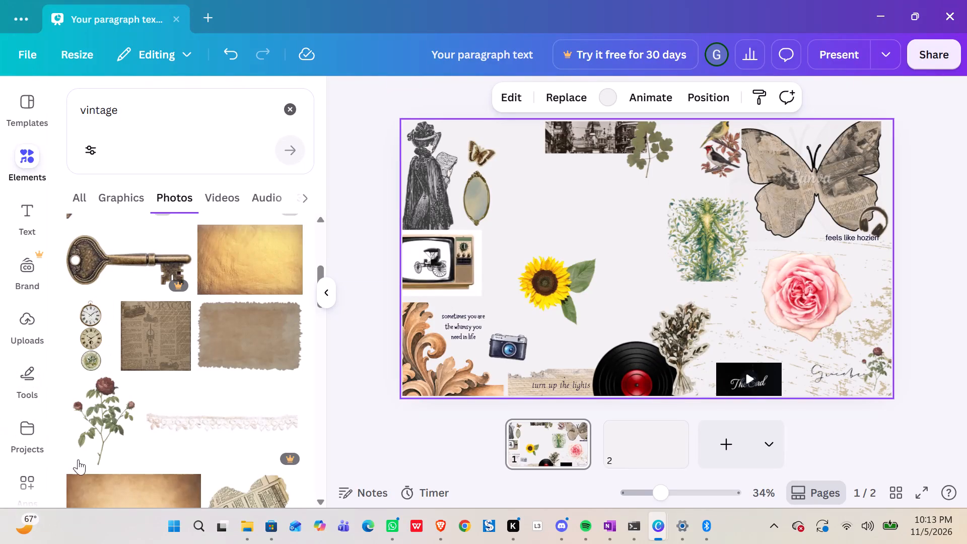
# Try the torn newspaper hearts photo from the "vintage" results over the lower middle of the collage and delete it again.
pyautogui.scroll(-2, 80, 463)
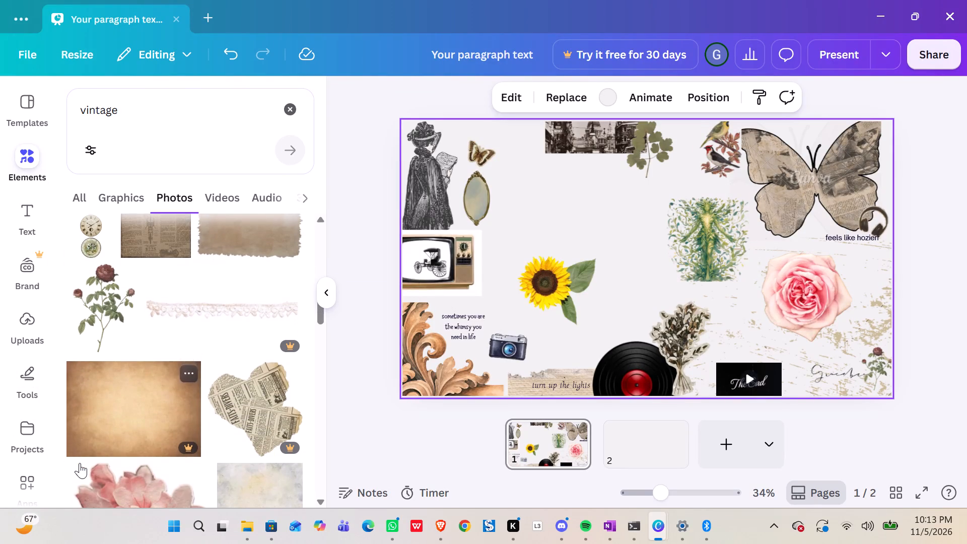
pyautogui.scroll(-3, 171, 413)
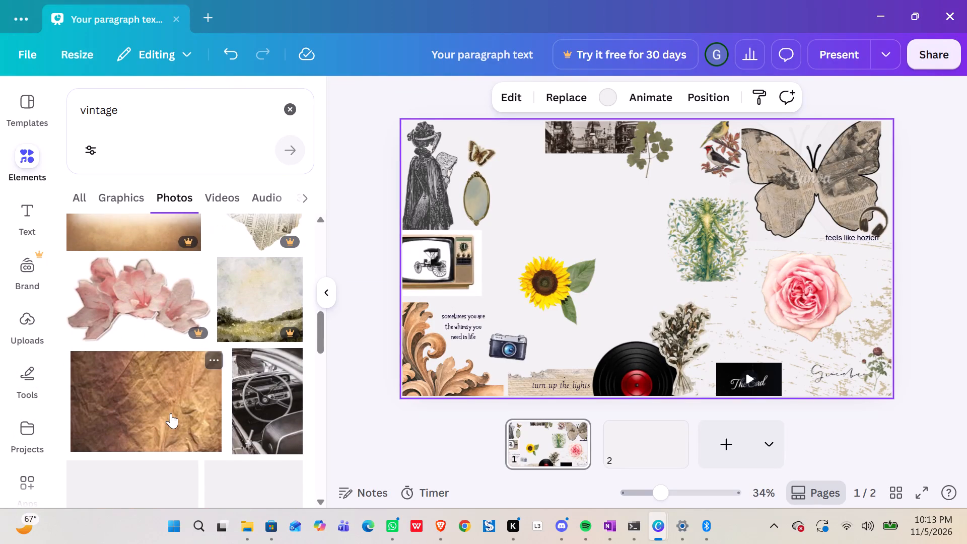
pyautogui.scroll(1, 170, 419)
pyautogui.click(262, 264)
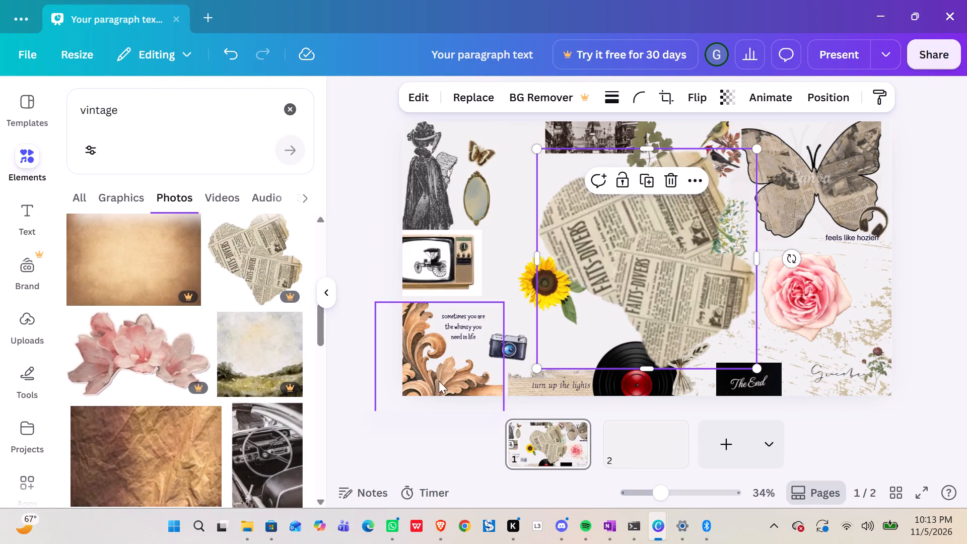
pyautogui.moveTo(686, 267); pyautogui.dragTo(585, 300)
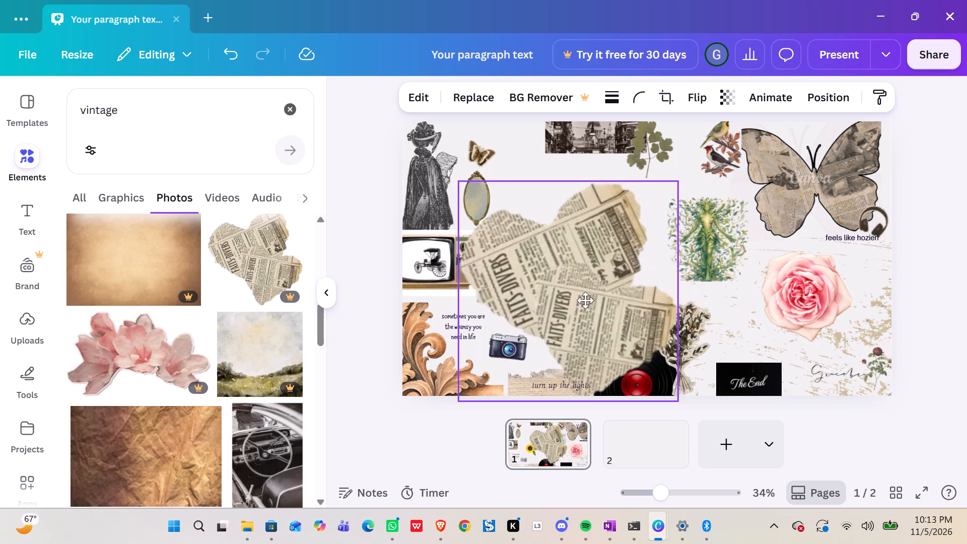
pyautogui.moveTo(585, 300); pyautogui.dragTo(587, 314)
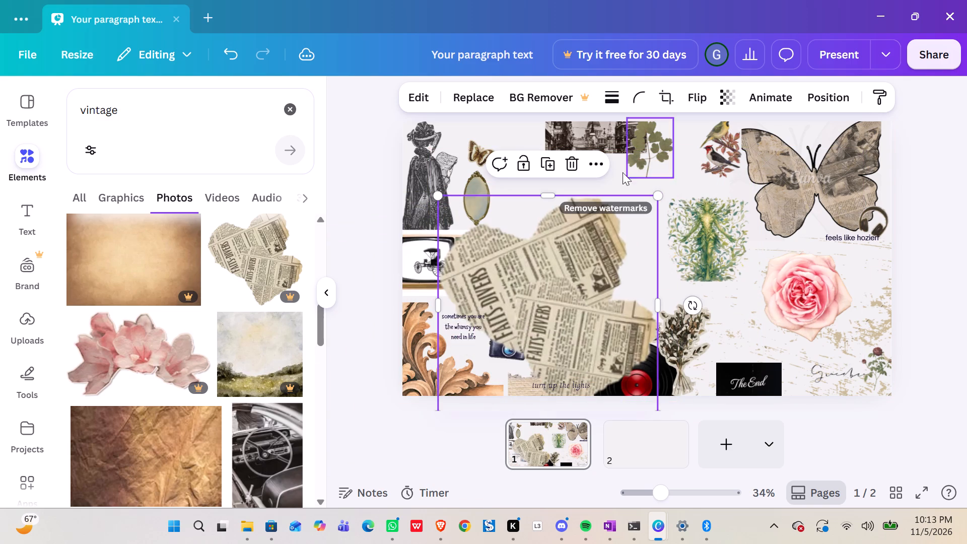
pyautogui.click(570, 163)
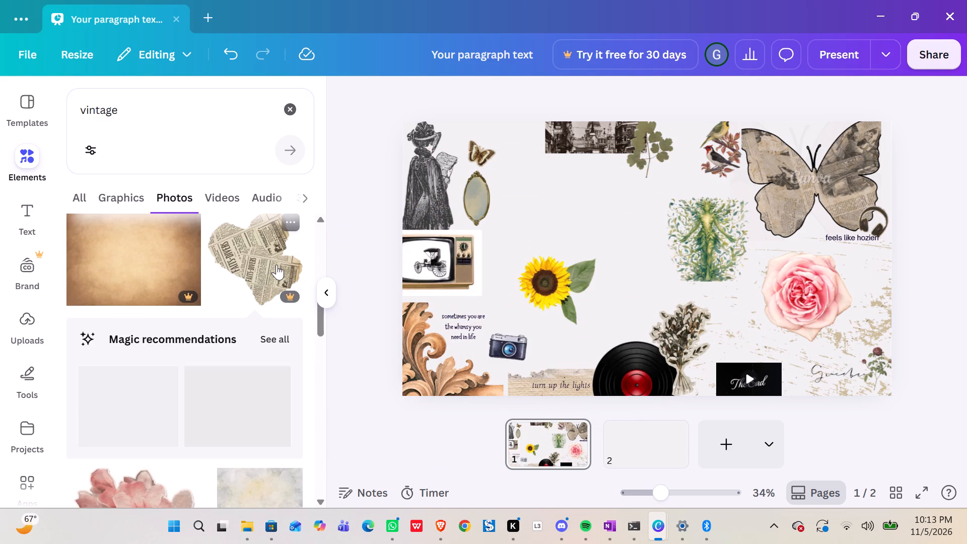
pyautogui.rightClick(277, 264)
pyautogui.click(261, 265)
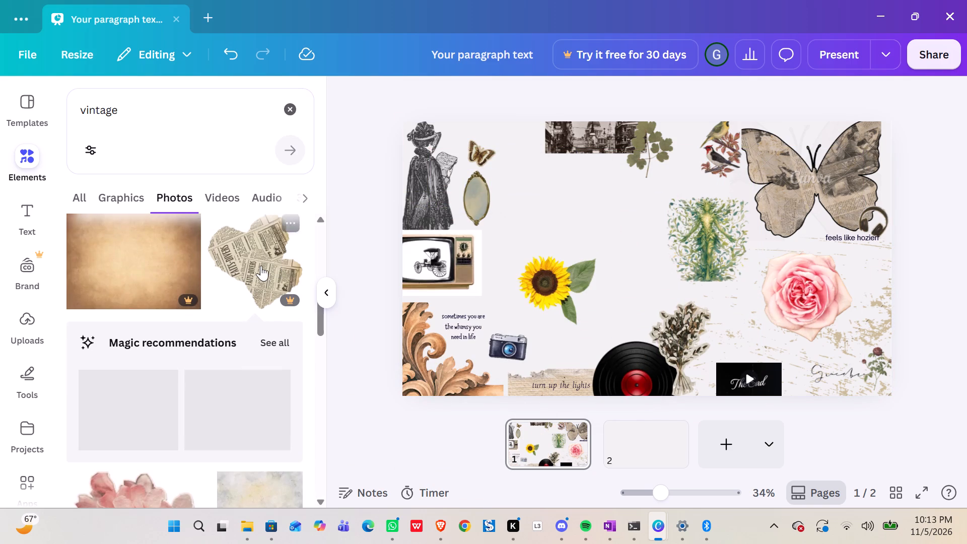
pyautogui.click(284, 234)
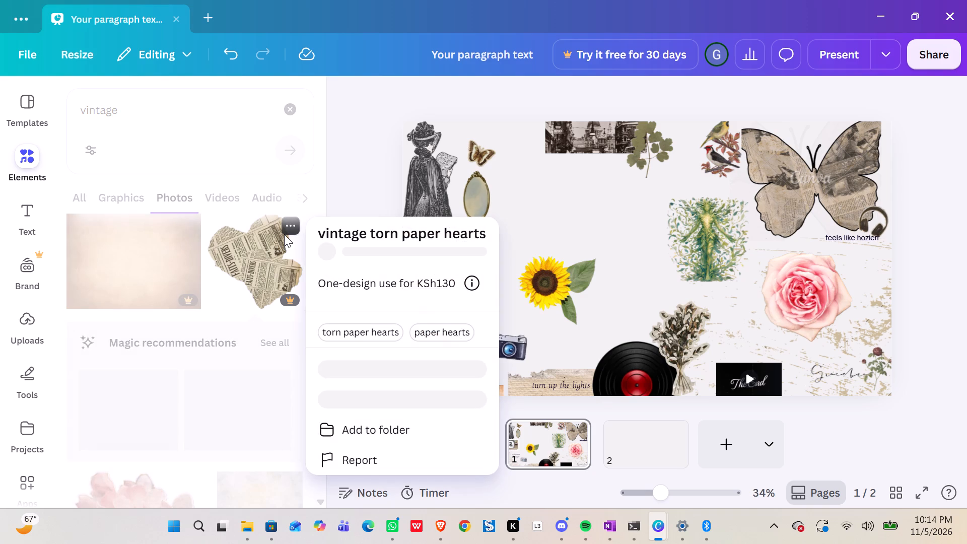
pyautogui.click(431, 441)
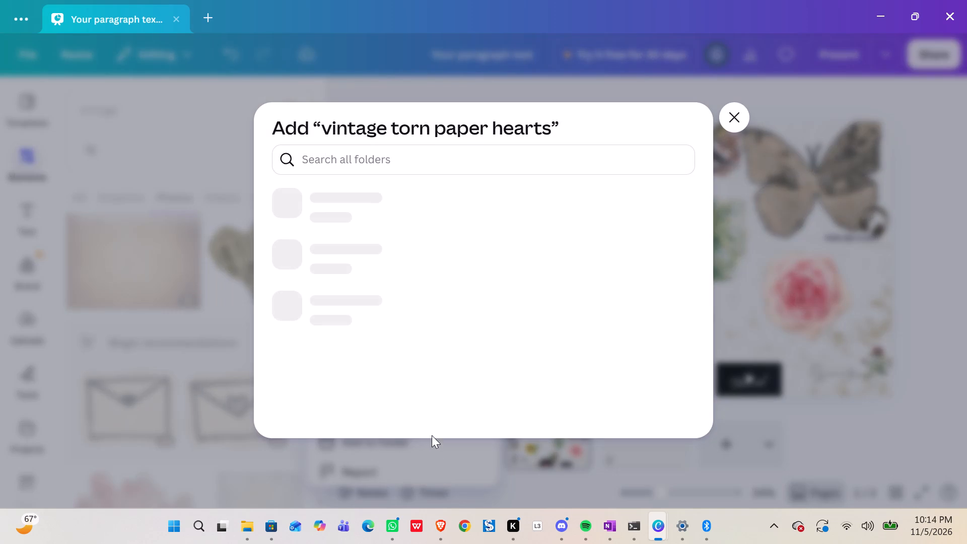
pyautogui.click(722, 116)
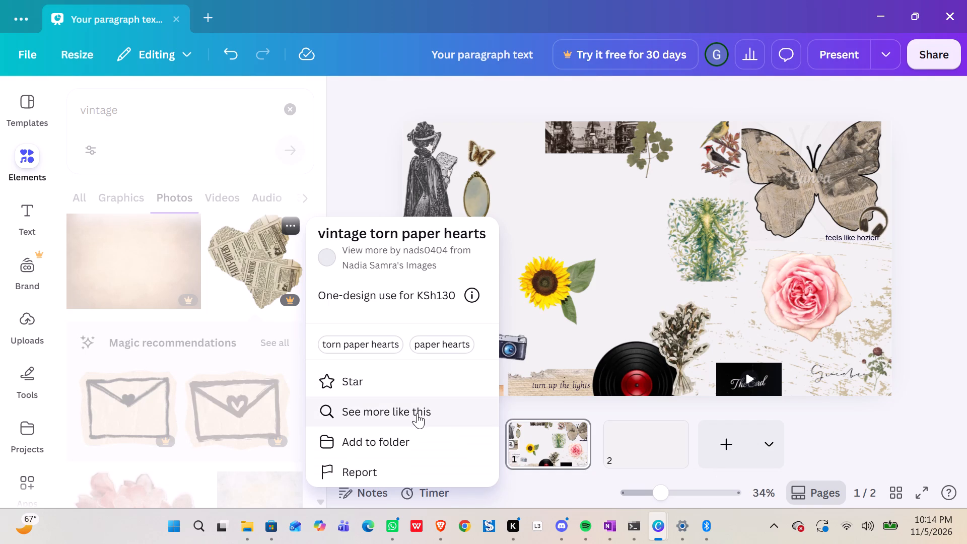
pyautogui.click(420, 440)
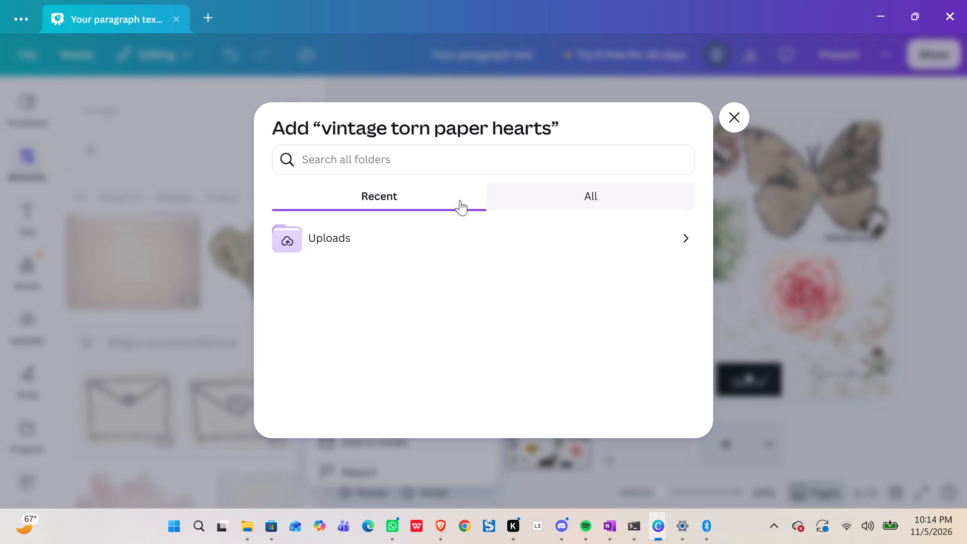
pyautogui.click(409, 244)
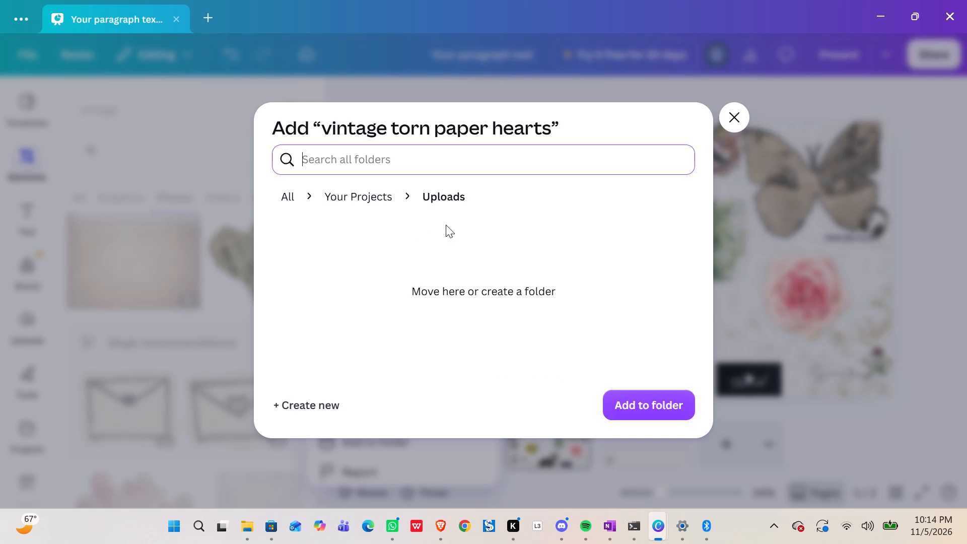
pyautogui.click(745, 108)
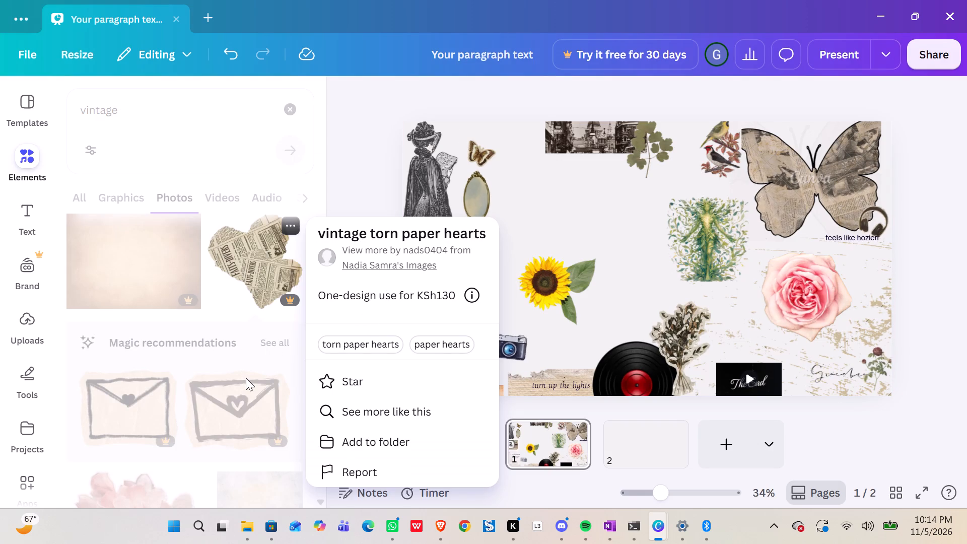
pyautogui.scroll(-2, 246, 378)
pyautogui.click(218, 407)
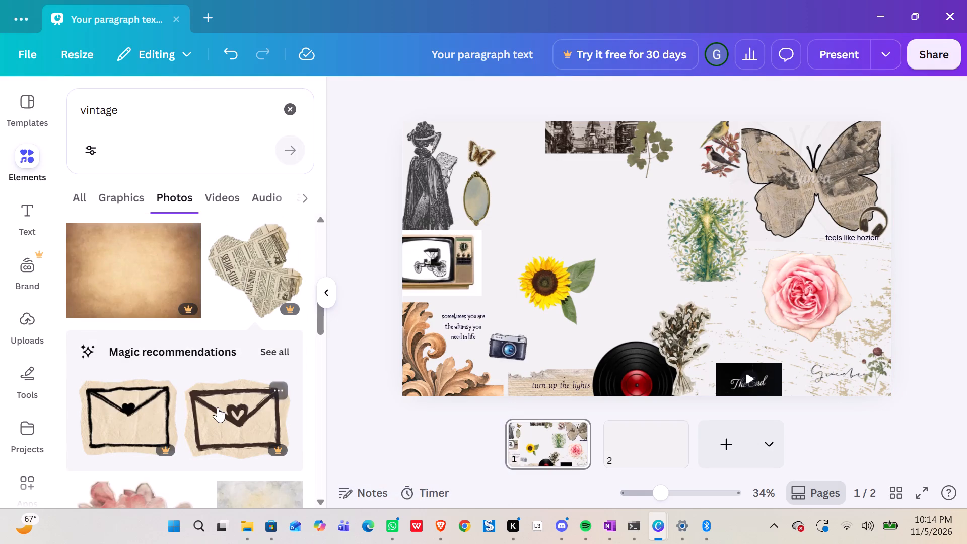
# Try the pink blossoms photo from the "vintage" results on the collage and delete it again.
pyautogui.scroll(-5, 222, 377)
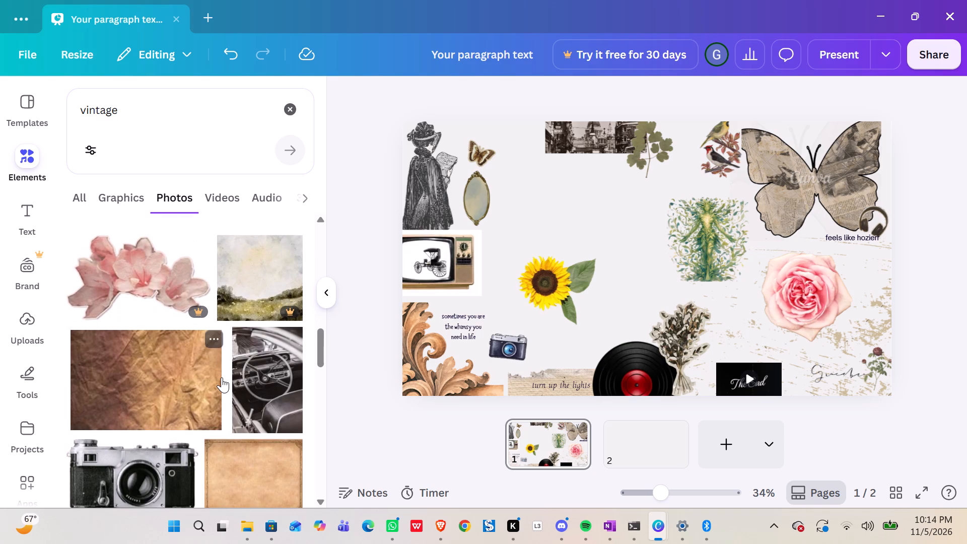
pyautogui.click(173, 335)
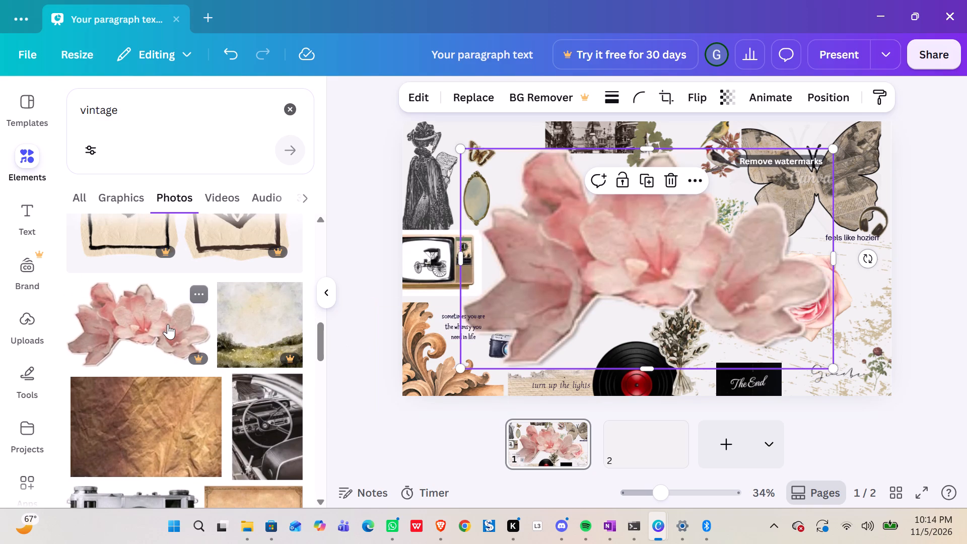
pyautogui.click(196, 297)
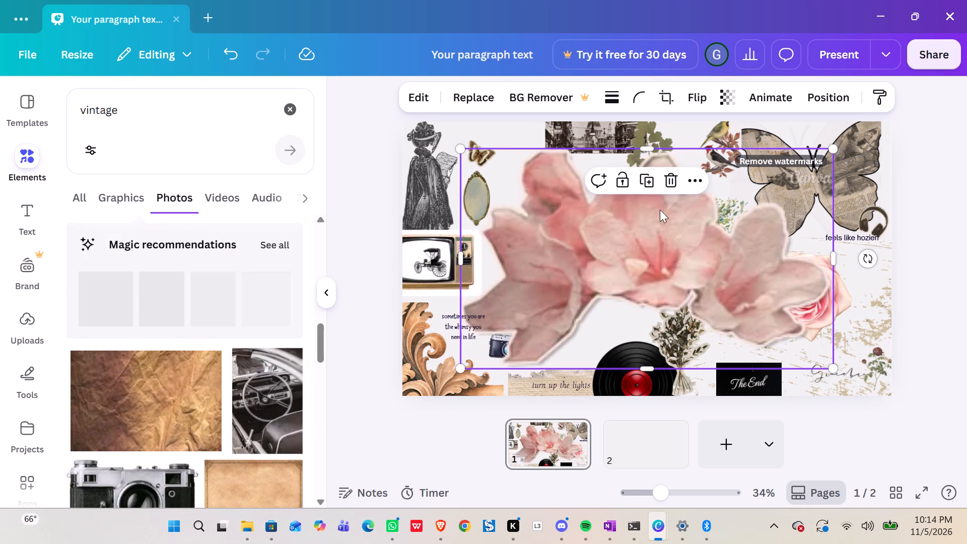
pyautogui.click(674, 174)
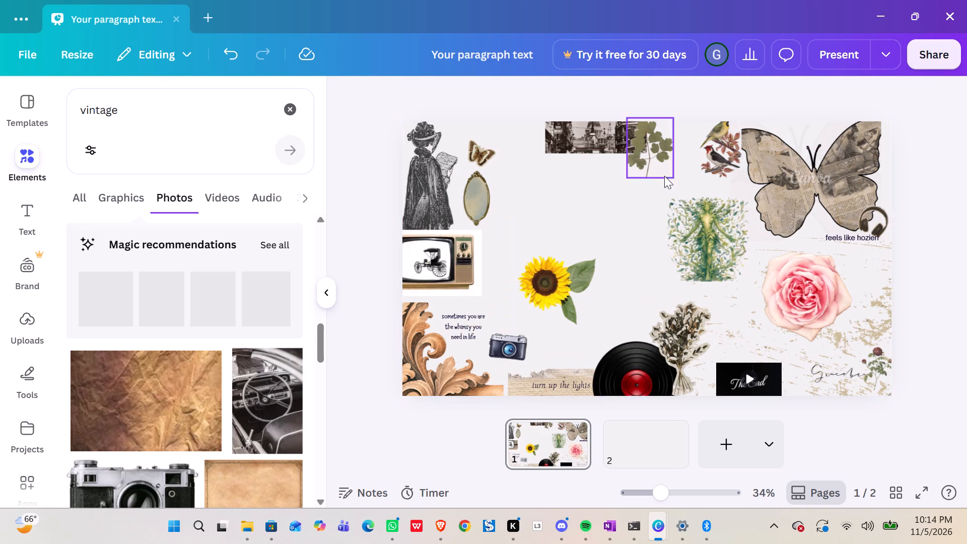
# Look further down the "vintage" photo results for more pictures that suit the collage.
pyautogui.scroll(-8, 181, 479)
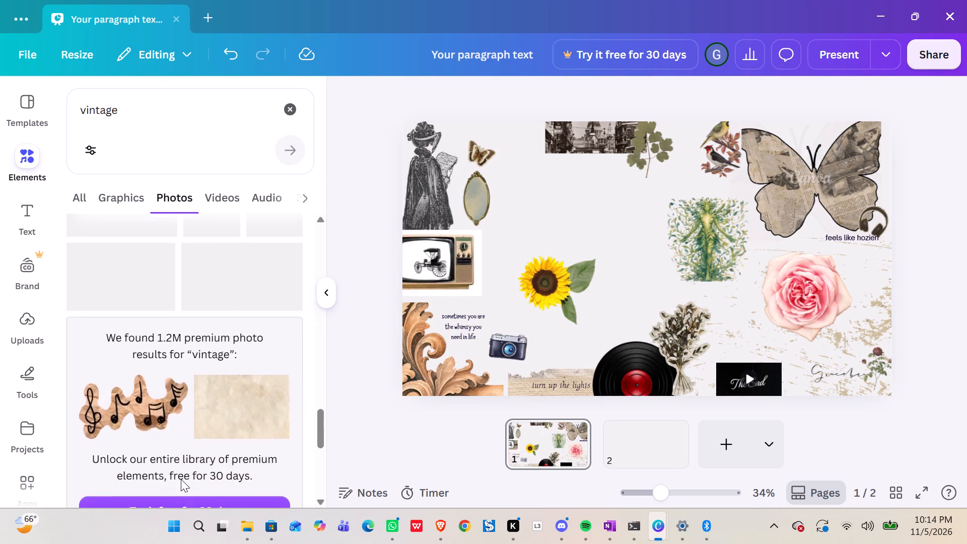
pyautogui.scroll(-9, 181, 479)
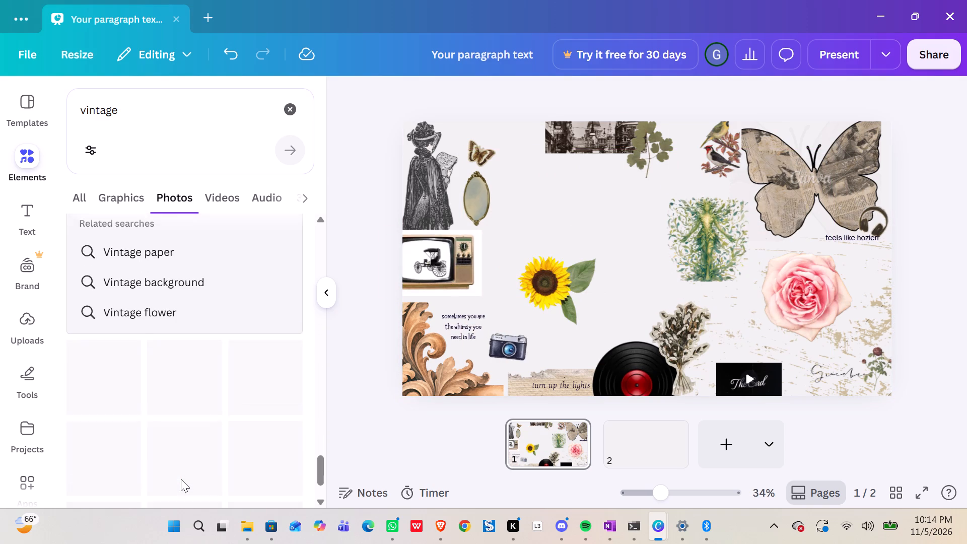
pyautogui.scroll(-3, 181, 479)
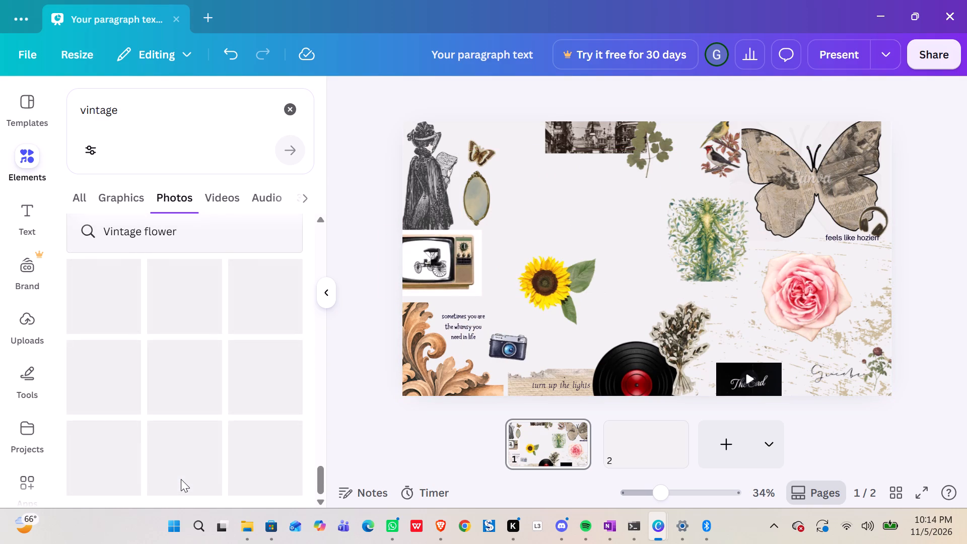
pyautogui.scroll(-1, 181, 479)
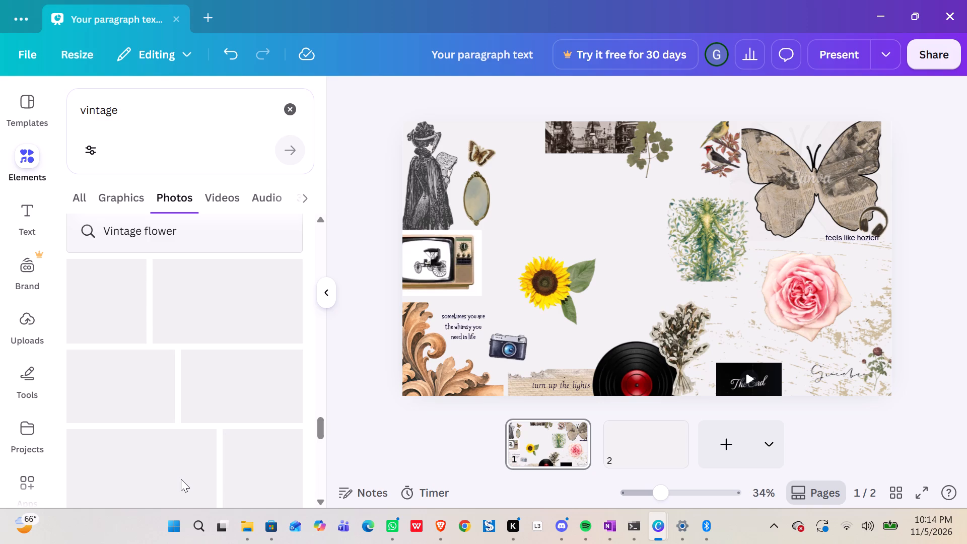
pyautogui.scroll(-5, 181, 479)
pyautogui.scroll(-1, 250, 436)
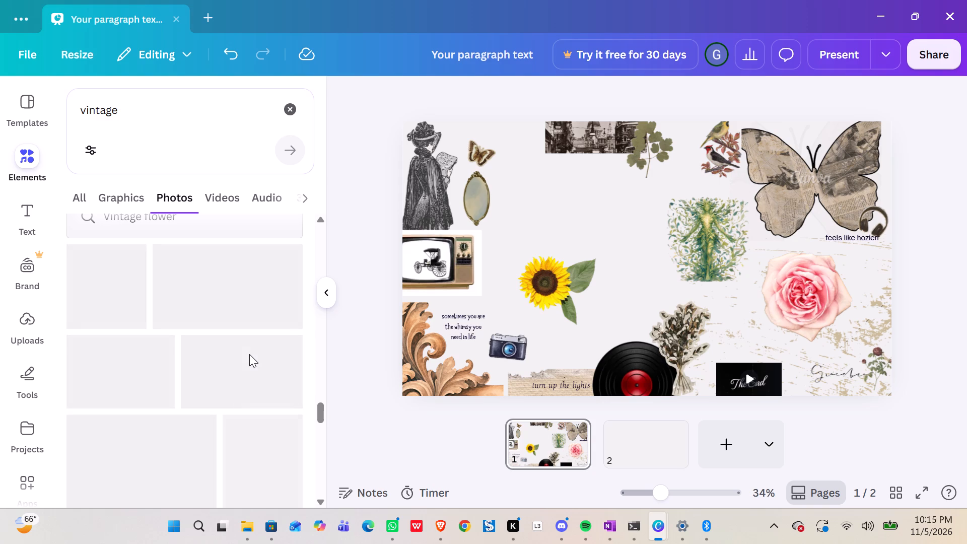
pyautogui.scroll(-2, 274, 322)
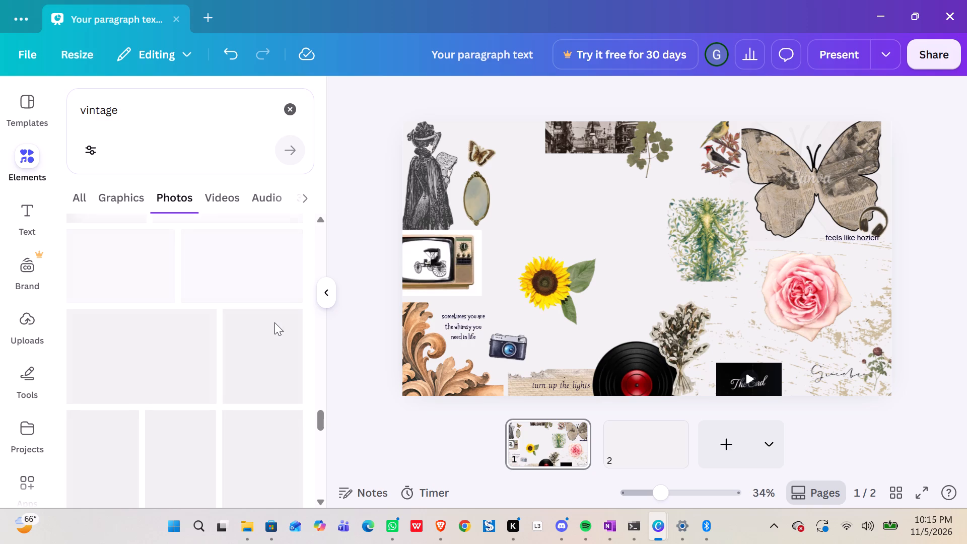
pyautogui.click(274, 322)
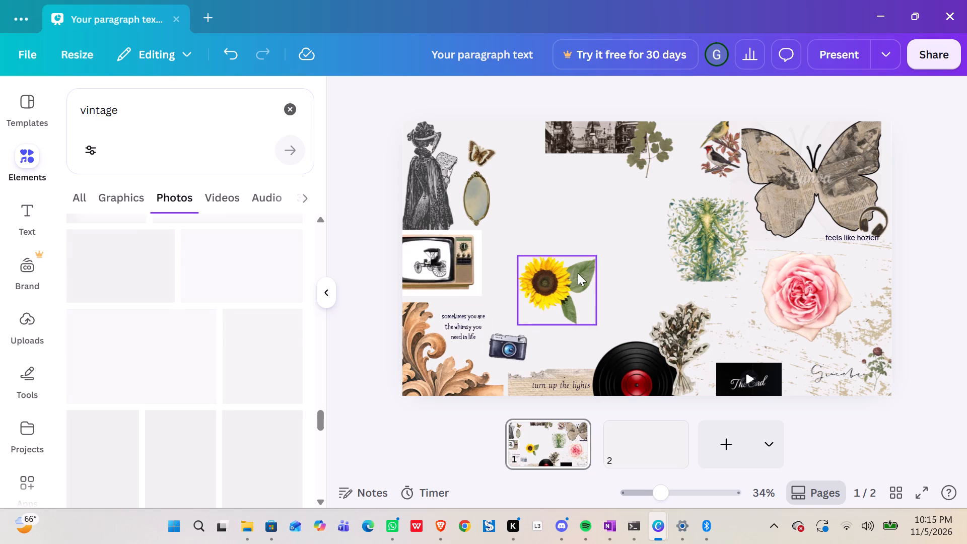
# Shrink the sunflower and place it between the blue camera and the vinyl record, above the "turn up the lights" strip.
pyautogui.click(604, 245)
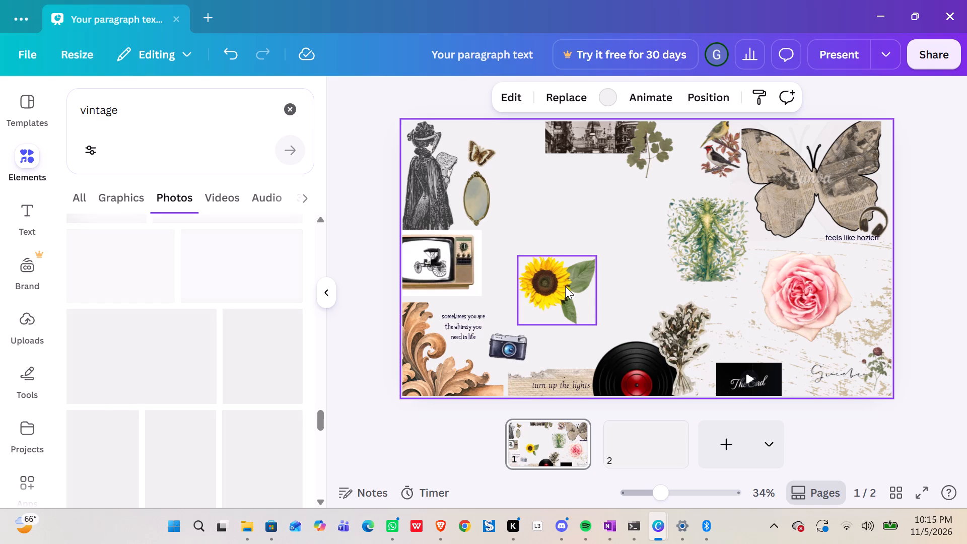
pyautogui.click(565, 286)
pyautogui.moveTo(565, 286); pyautogui.dragTo(580, 305)
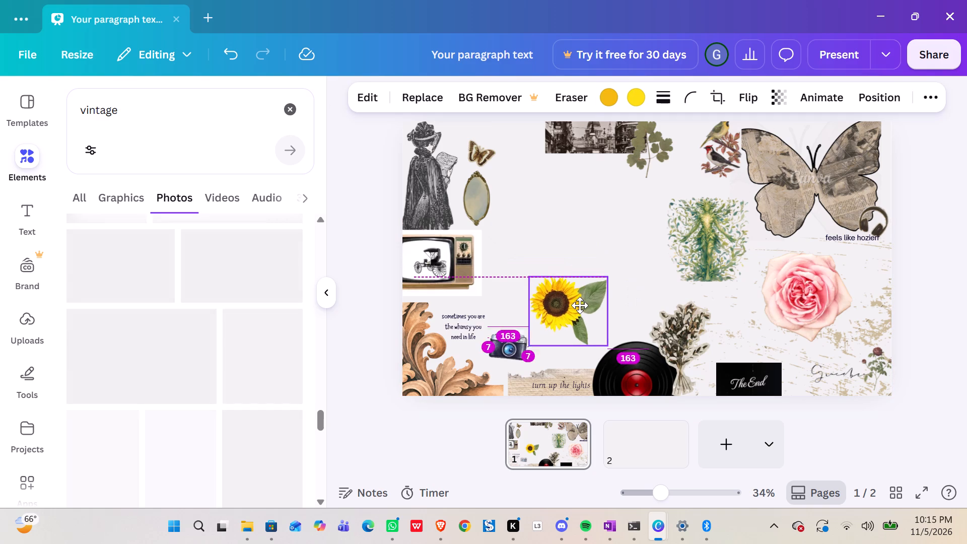
pyautogui.moveTo(580, 305); pyautogui.dragTo(581, 306)
pyautogui.moveTo(612, 347); pyautogui.dragTo(596, 327)
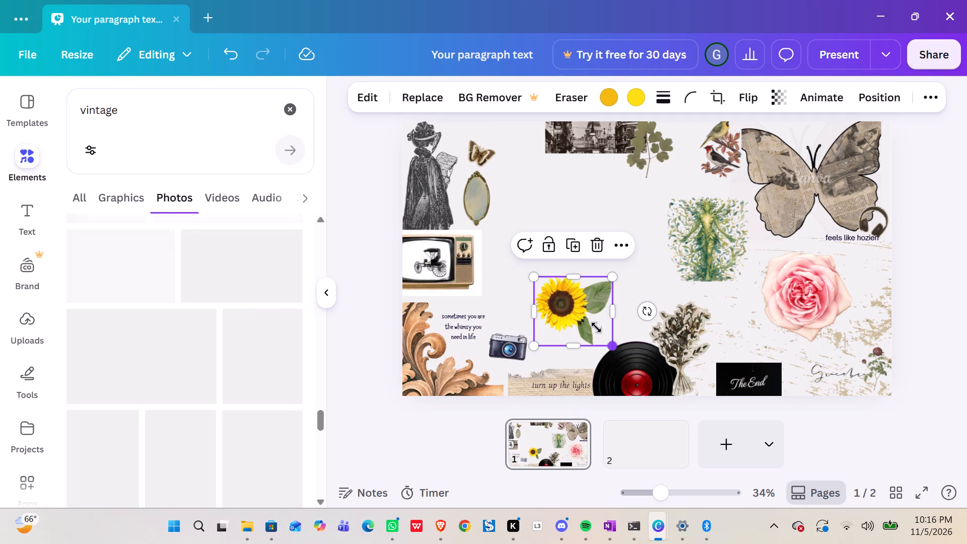
pyautogui.moveTo(596, 327); pyautogui.dragTo(608, 299)
pyautogui.moveTo(570, 300); pyautogui.dragTo(586, 335)
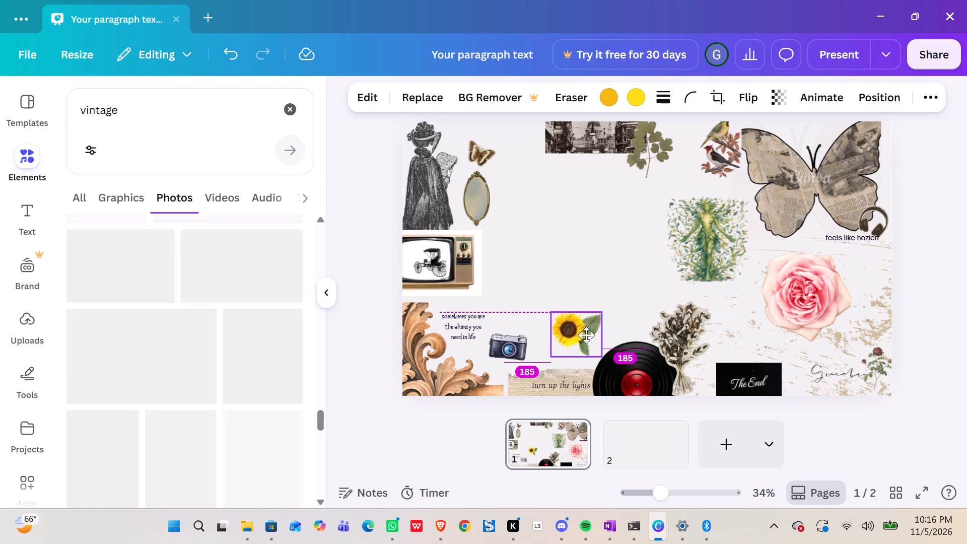
pyautogui.click(587, 260)
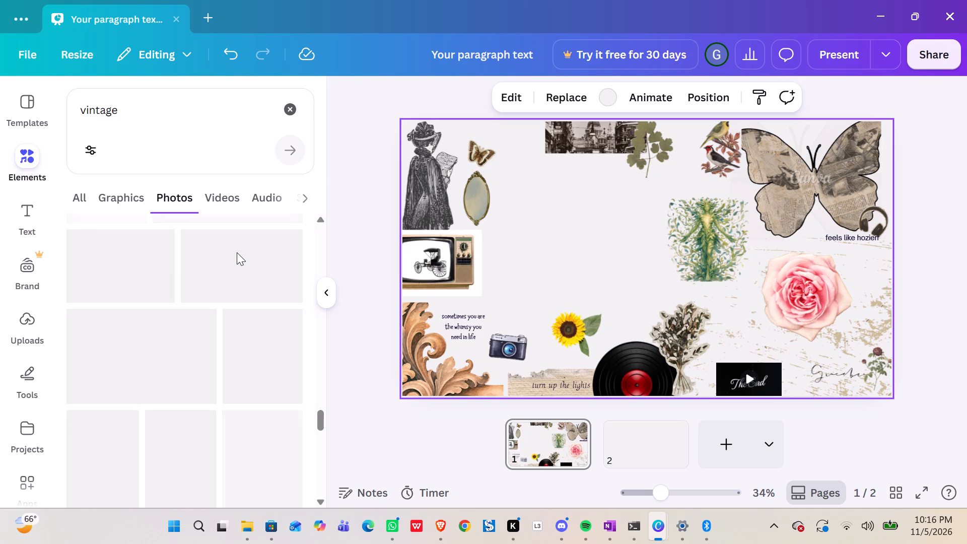
# Look through the "vintage" photo results around the related searches for more retro objects.
pyautogui.scroll(4, 206, 341)
pyautogui.scroll(-1, 206, 341)
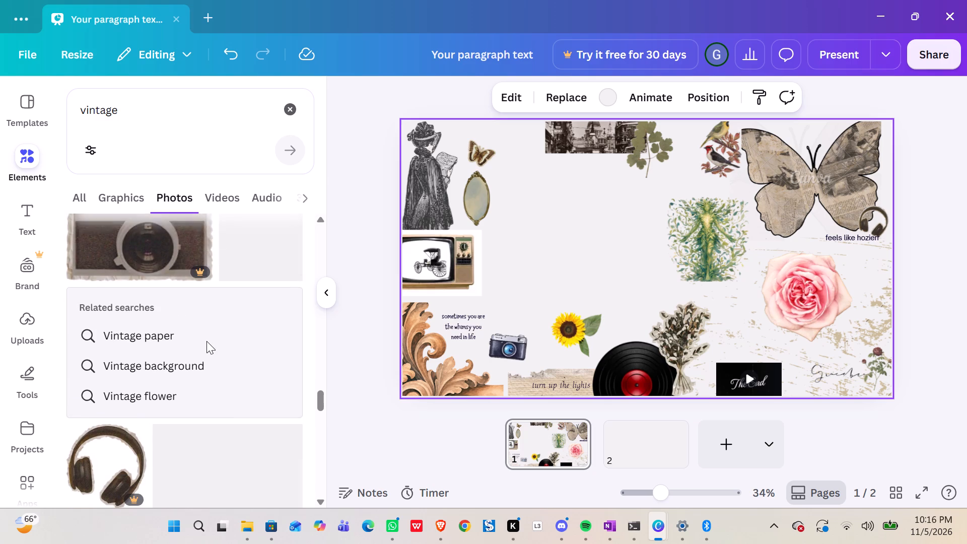
pyautogui.scroll(-1, 206, 341)
pyautogui.scroll(4, 206, 341)
pyautogui.scroll(-2, 206, 341)
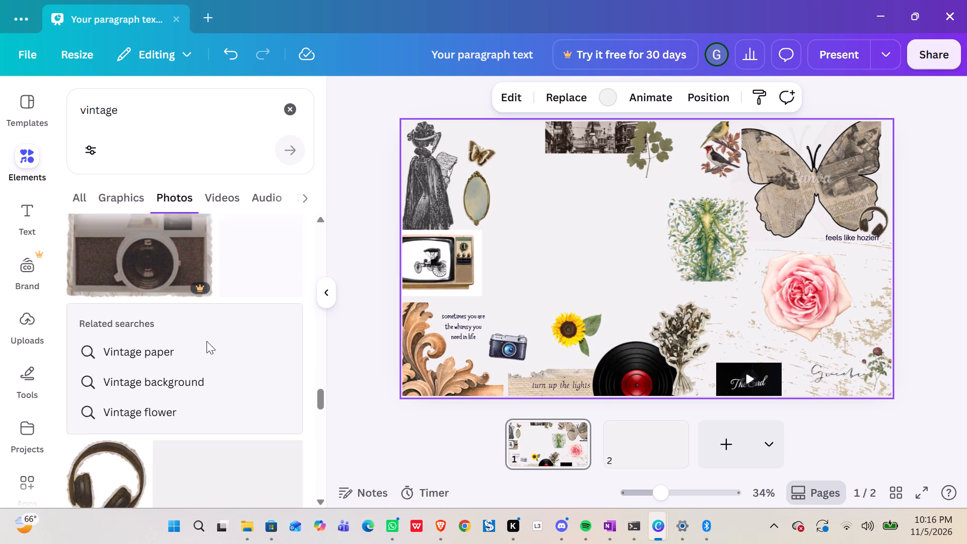
pyautogui.scroll(-8, 206, 341)
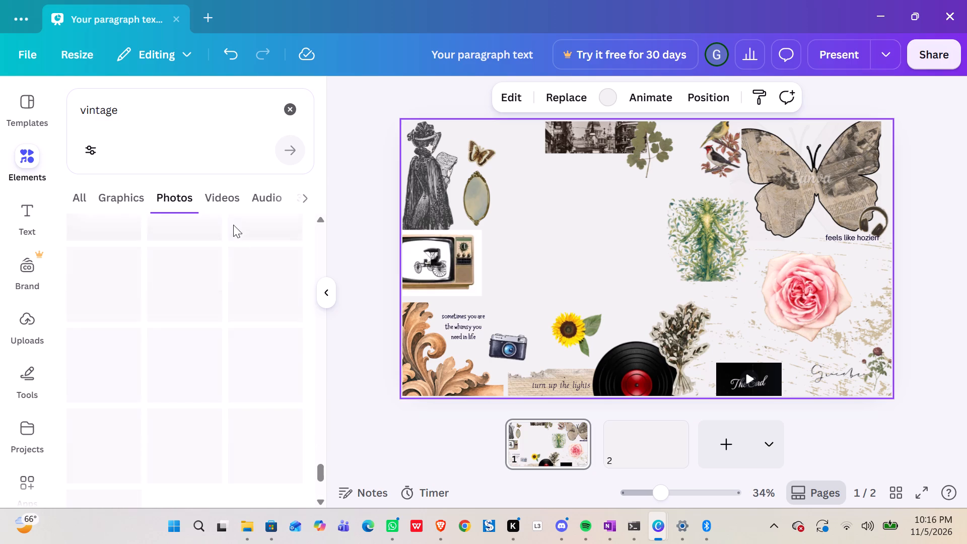
# Switch the "vintage" search results to graphics.
pyautogui.click(137, 199)
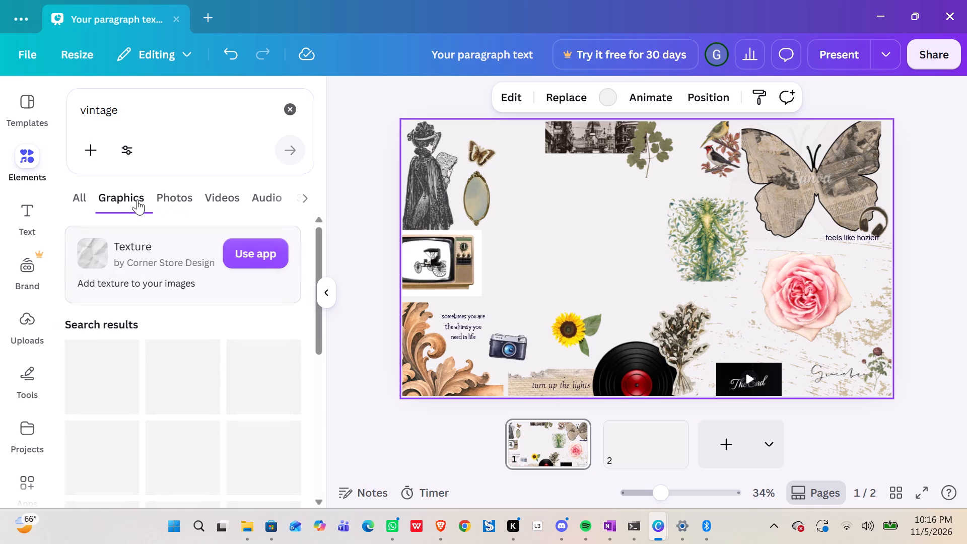
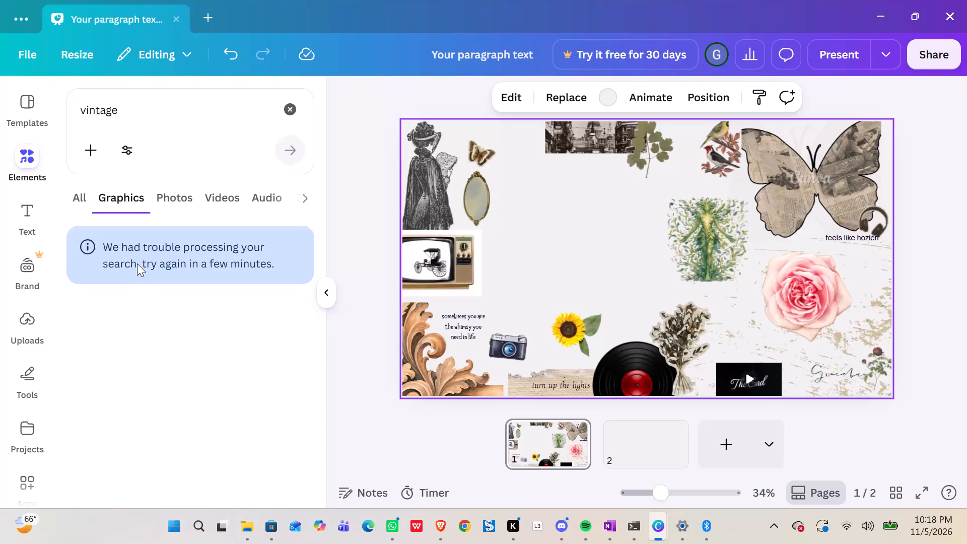
# Switch the "vintage" search results back to photos.
pyautogui.click(137, 263)
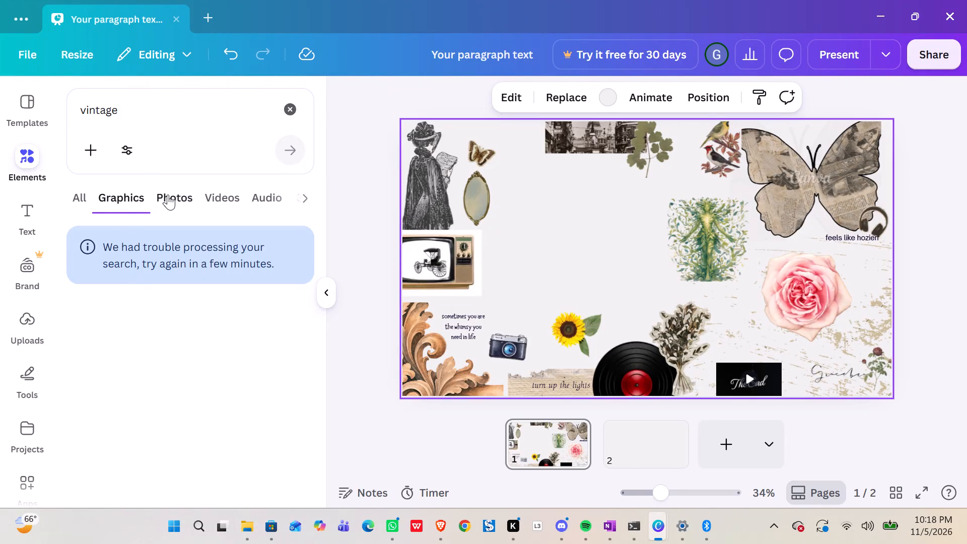
pyautogui.click(168, 194)
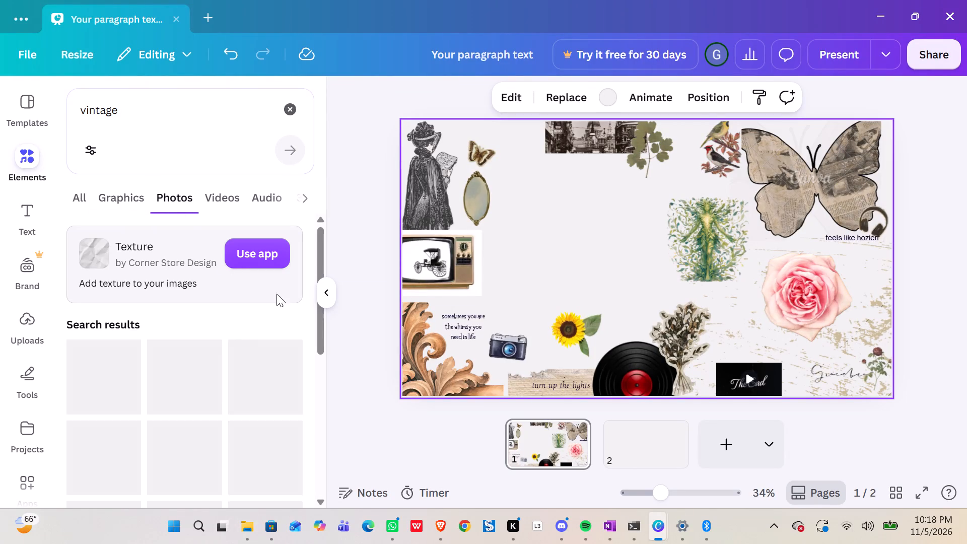
pyautogui.scroll(-1, 242, 353)
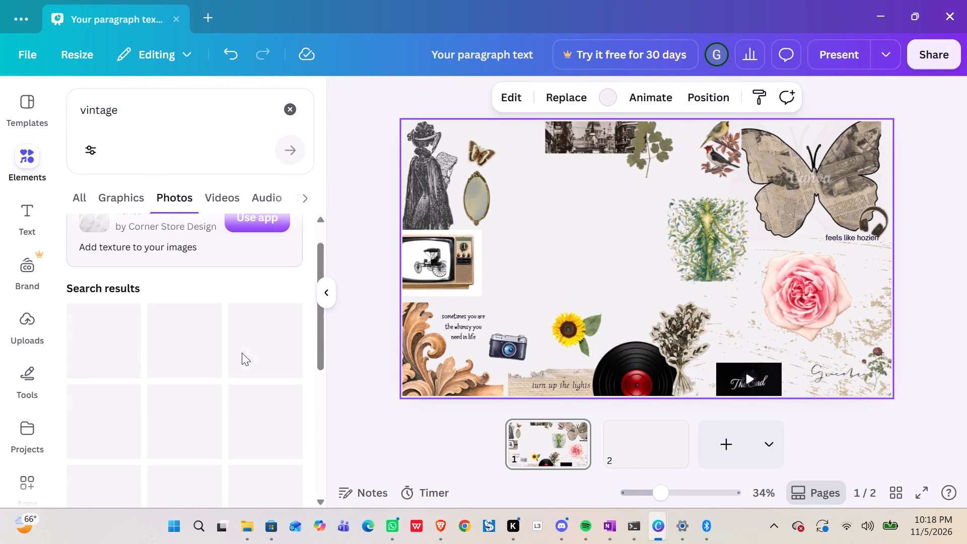
pyautogui.click(574, 217)
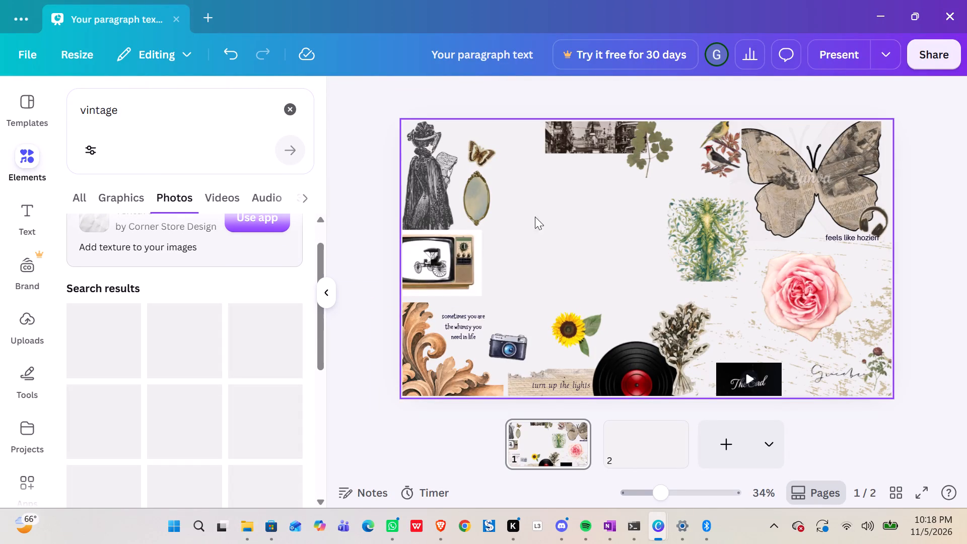
pyautogui.click(543, 223)
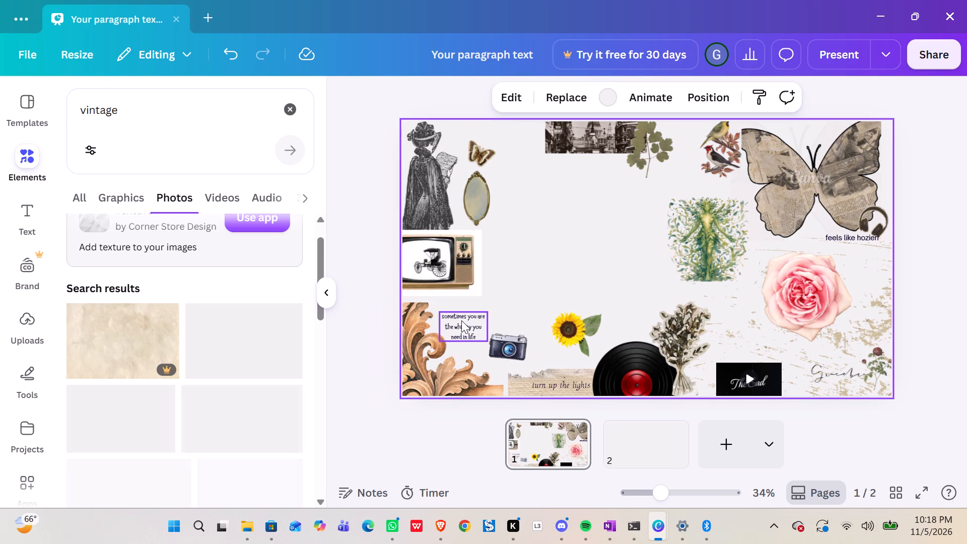
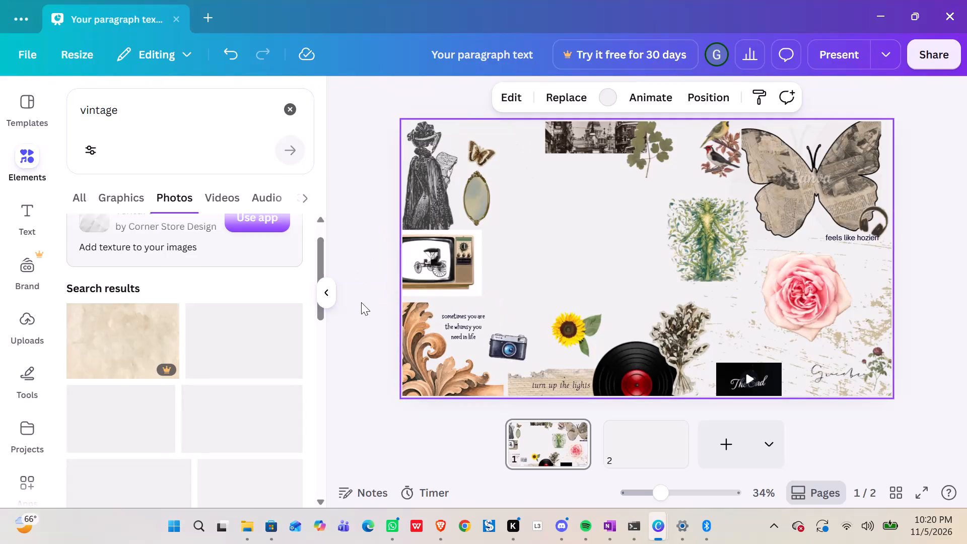
# Open the Windows quick settings for network, sound and battery.
pyautogui.click(874, 543)
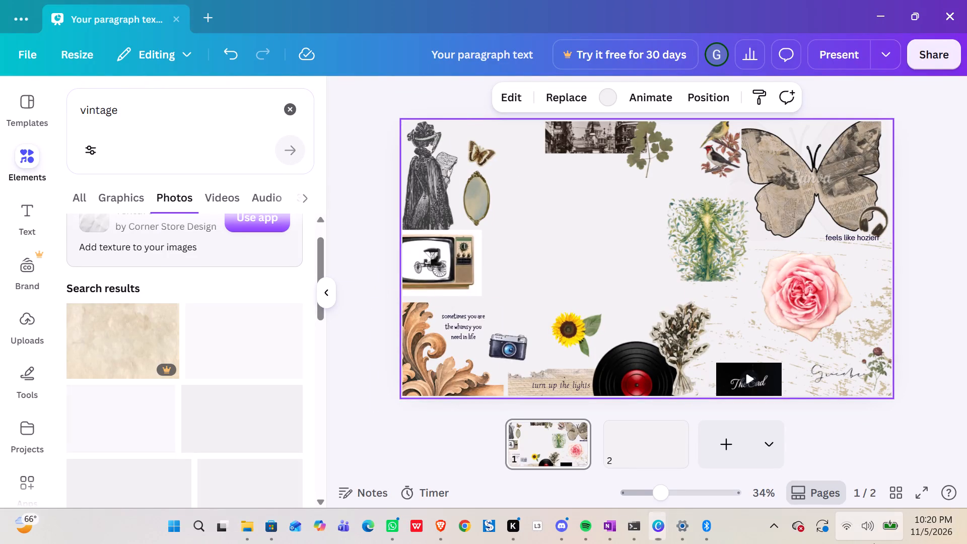
# Switch the computer's Wi-Fi connection from Memusi to the Merin network in the Windows quick settings.
pyautogui.click(874, 543)
pyautogui.click(868, 541)
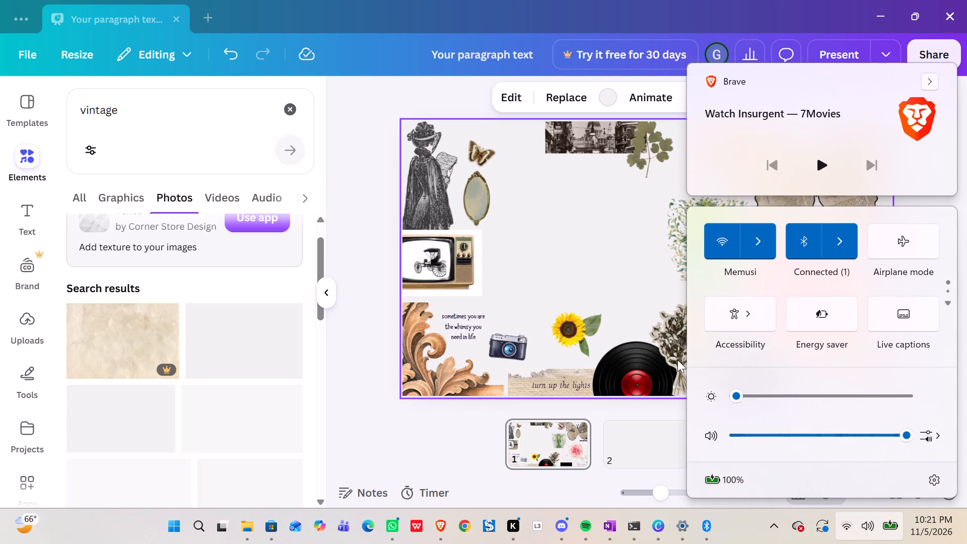
pyautogui.click(758, 244)
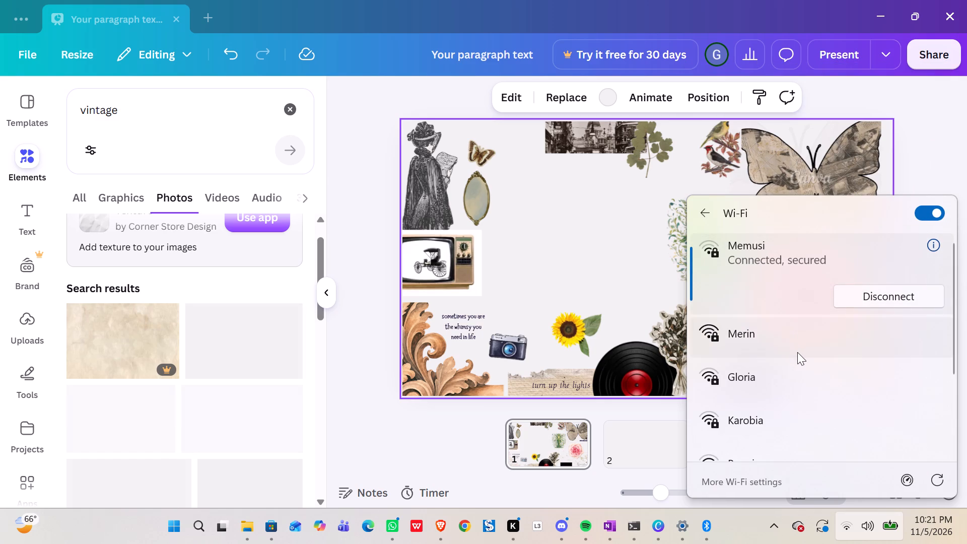
pyautogui.click(797, 352)
pyautogui.doubleClick(884, 352)
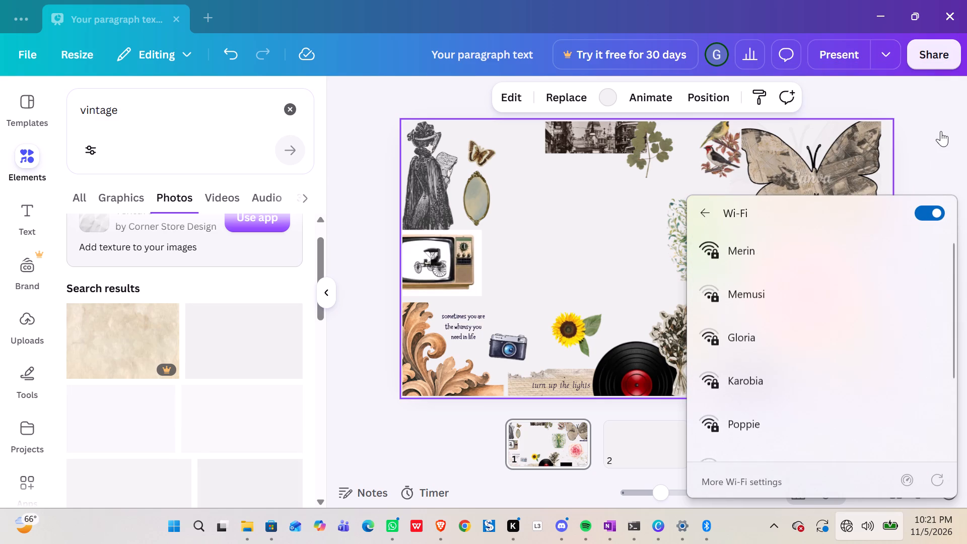
pyautogui.click(850, 258)
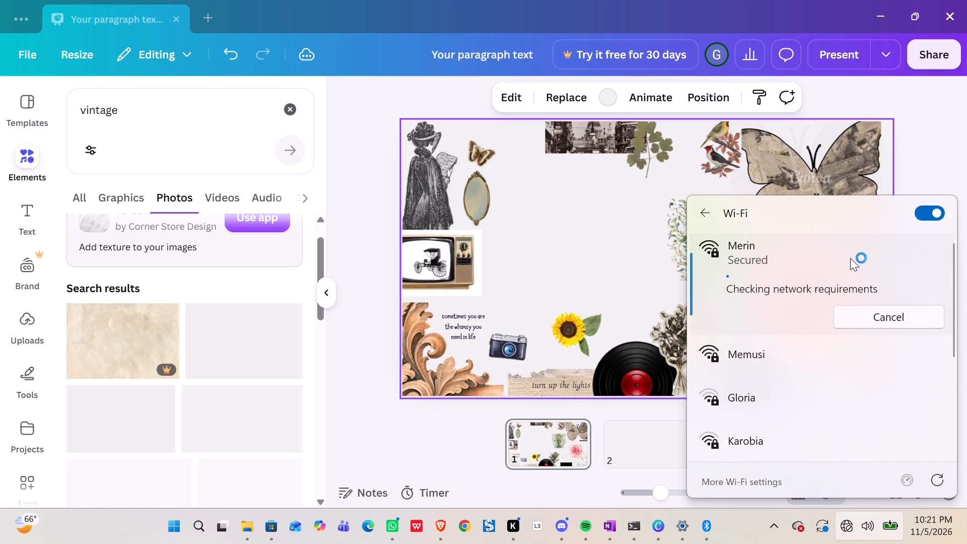
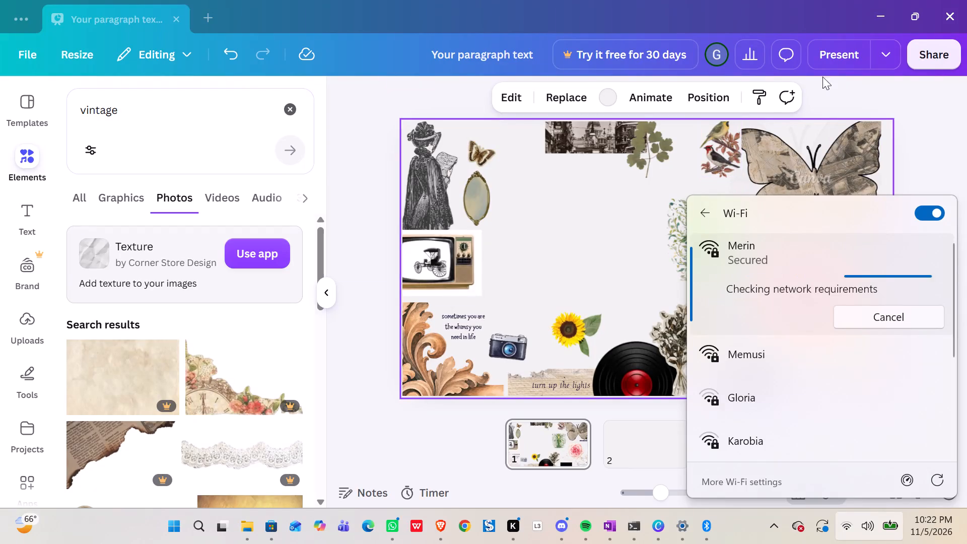
# Dismiss the Wi-Fi network list and return to the collage in Canva.
pyautogui.click(546, 275)
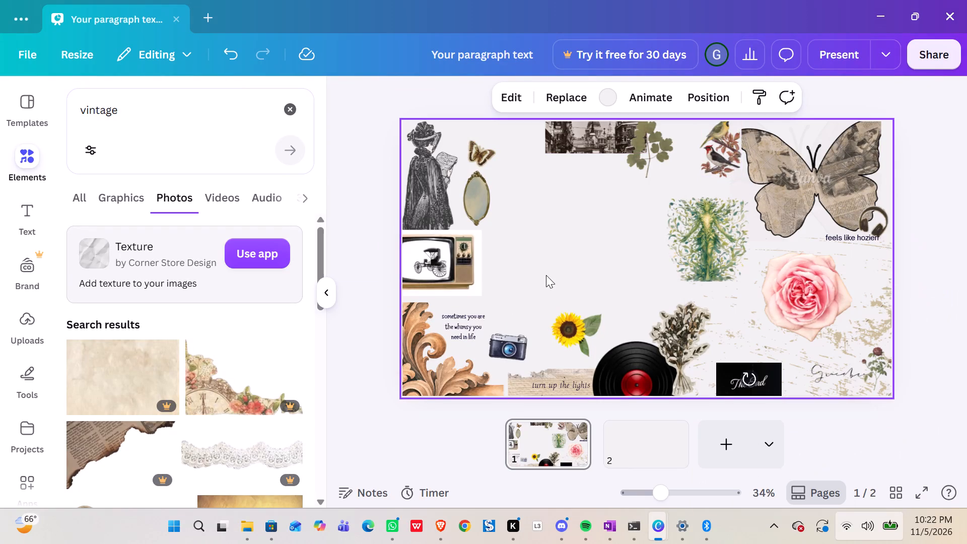
# Add the white lace trim photo from the "vintage" photo results to the first collage page.
pyautogui.scroll(-4, 154, 427)
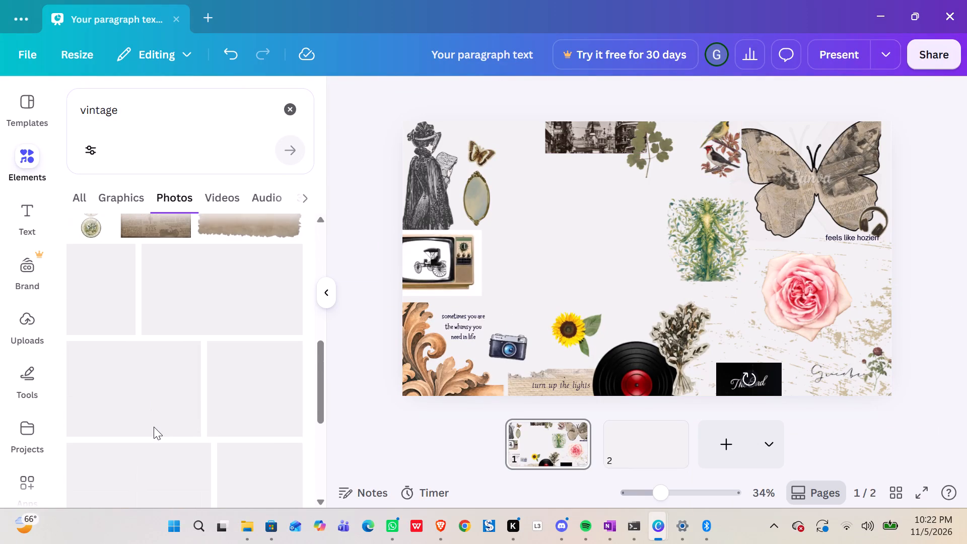
pyautogui.scroll(-1, 154, 427)
pyautogui.scroll(5, 154, 427)
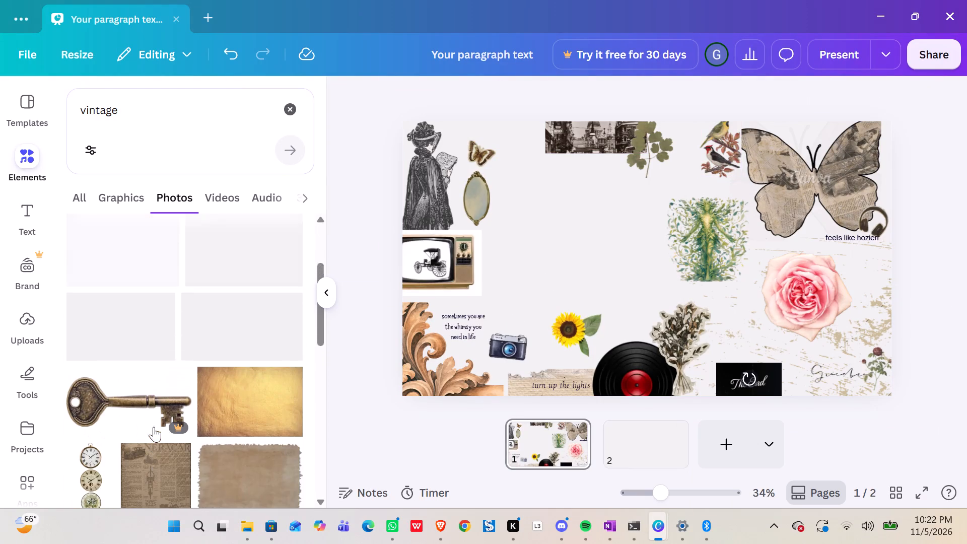
pyautogui.scroll(1, 154, 427)
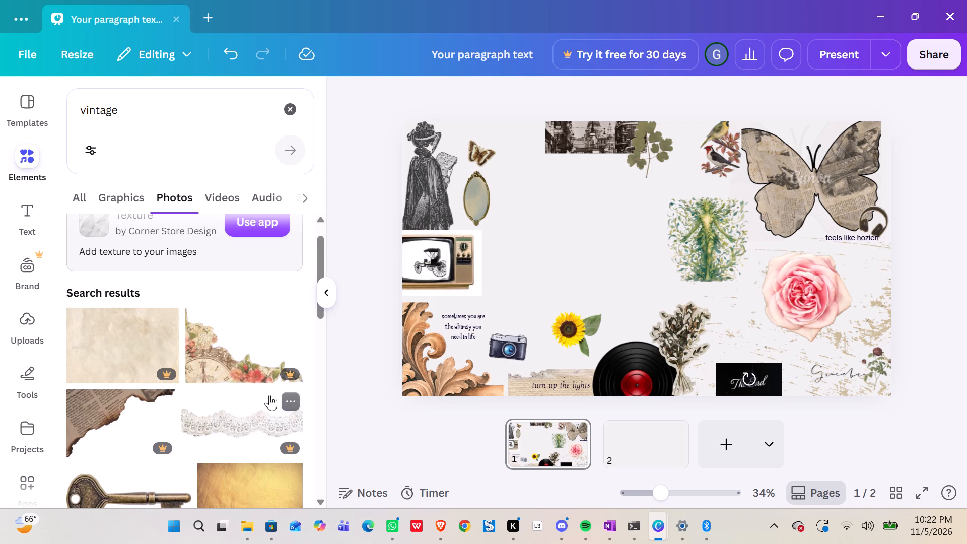
pyautogui.click(273, 405)
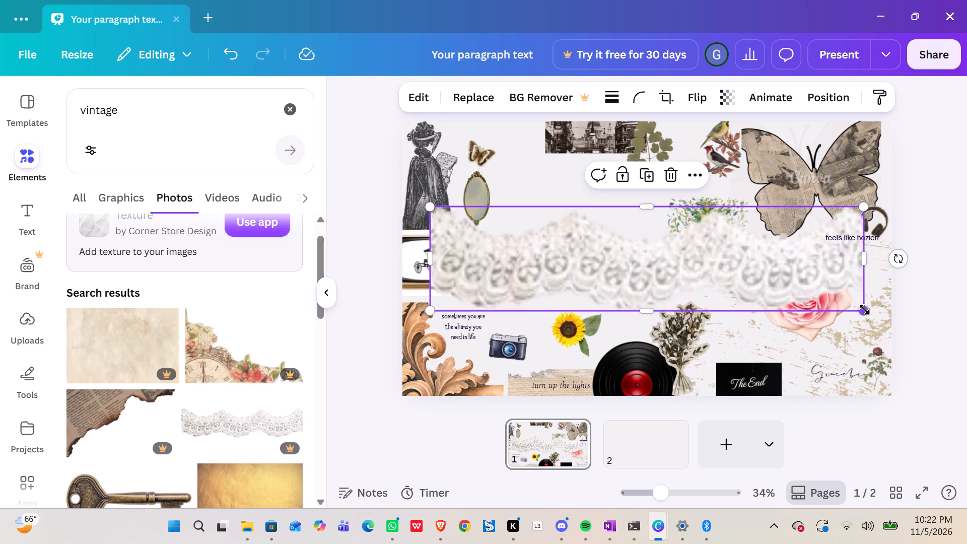
# Shrink the white lace trim and adjust its cropped edges into a short, narrow strip about 110 high.
pyautogui.moveTo(864, 311); pyautogui.dragTo(562, 201)
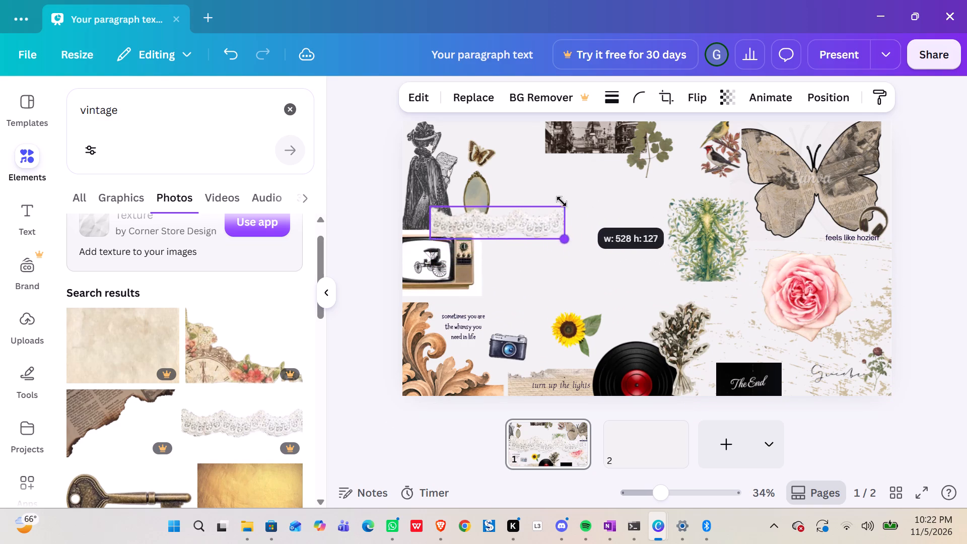
pyautogui.moveTo(562, 201); pyautogui.dragTo(513, 230)
pyautogui.moveTo(479, 225); pyautogui.dragTo(502, 213)
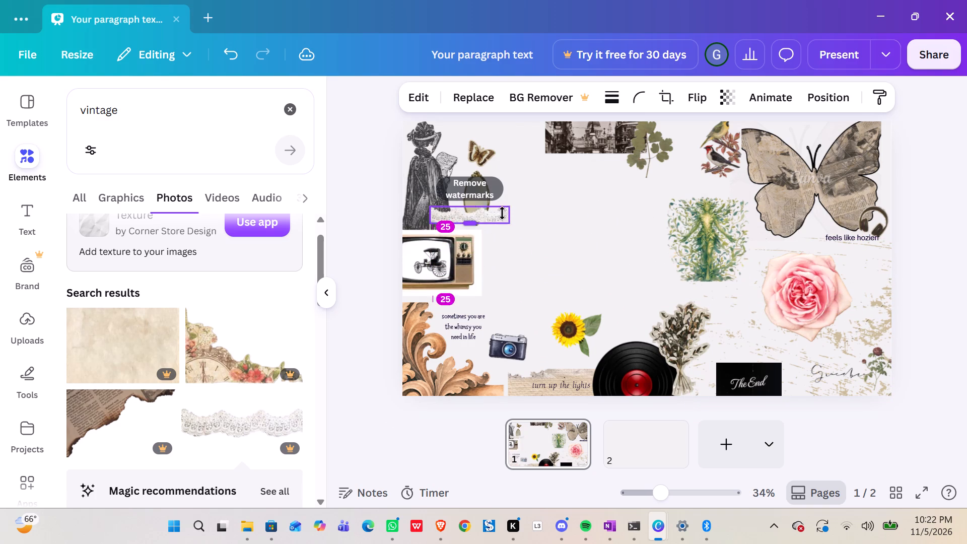
pyautogui.moveTo(502, 213); pyautogui.dragTo(517, 230)
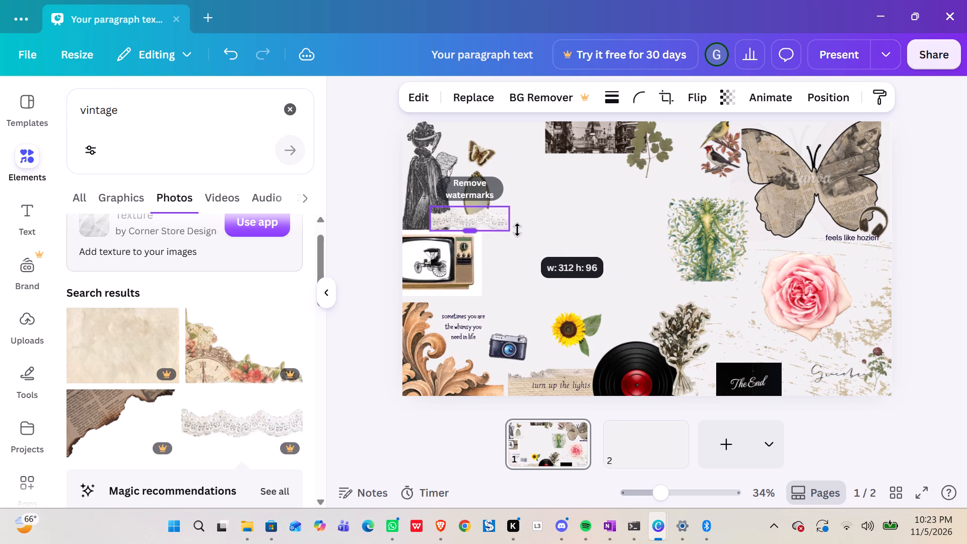
pyautogui.moveTo(517, 230); pyautogui.dragTo(516, 230)
pyautogui.moveTo(508, 226); pyautogui.dragTo(555, 226)
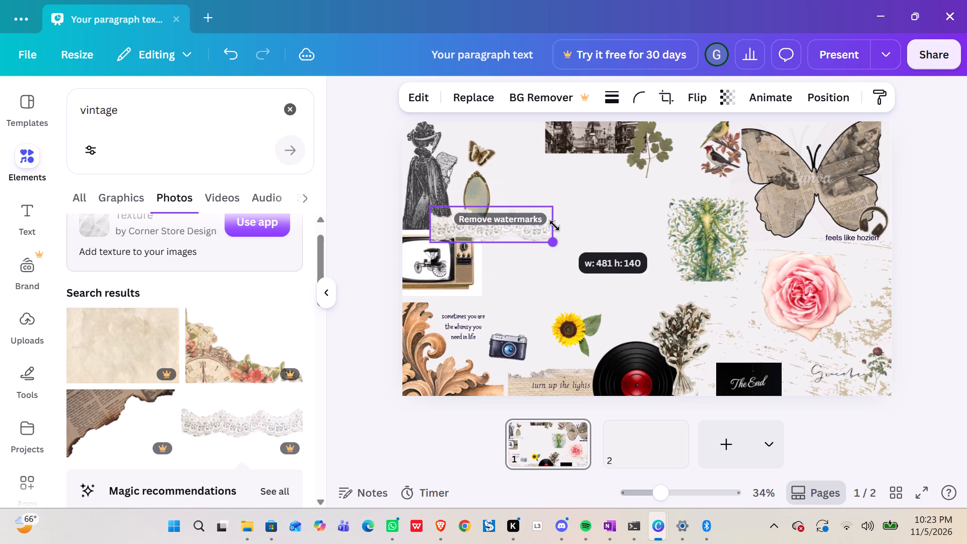
pyautogui.moveTo(555, 226); pyautogui.dragTo(550, 217)
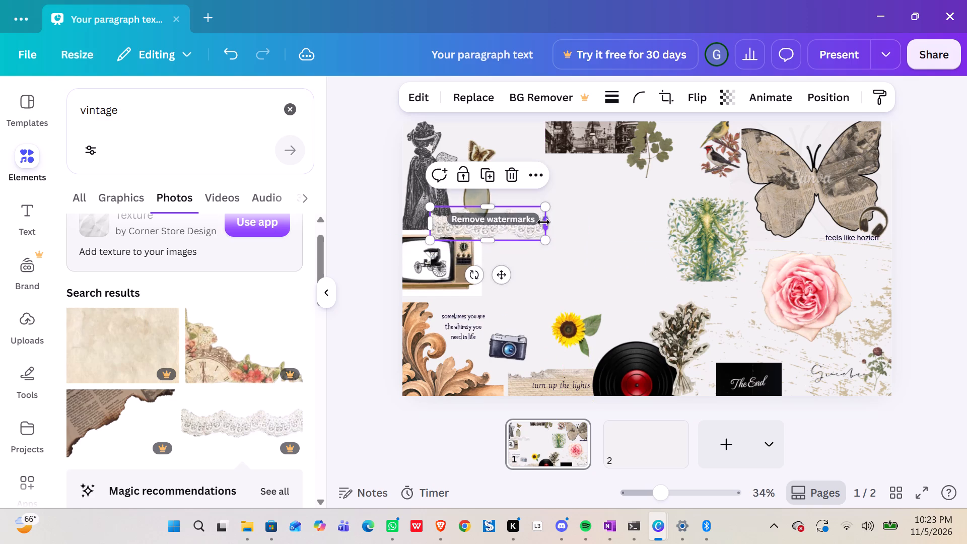
pyautogui.moveTo(544, 222); pyautogui.dragTo(554, 222)
pyautogui.moveTo(429, 219); pyautogui.dragTo(402, 215)
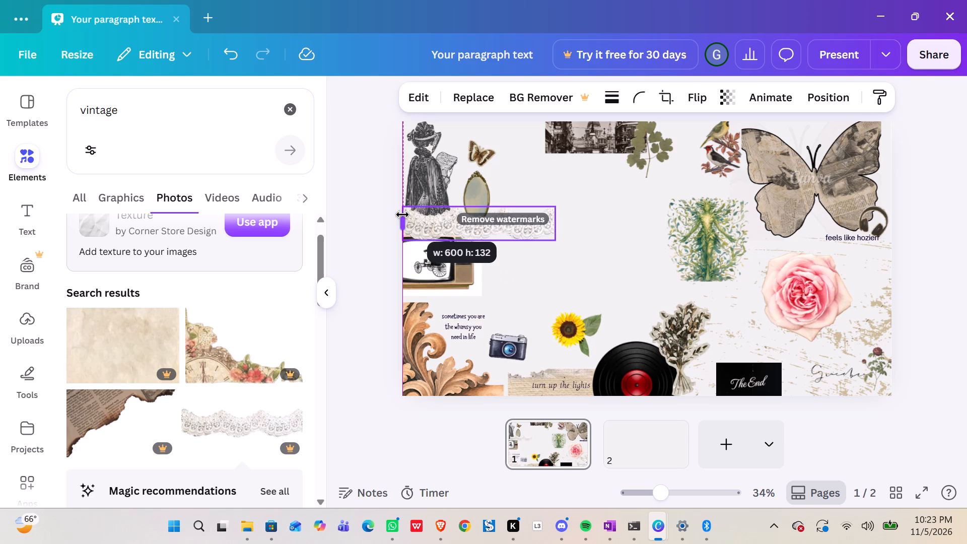
pyautogui.moveTo(402, 215); pyautogui.dragTo(415, 216)
pyautogui.moveTo(554, 238); pyautogui.dragTo(536, 233)
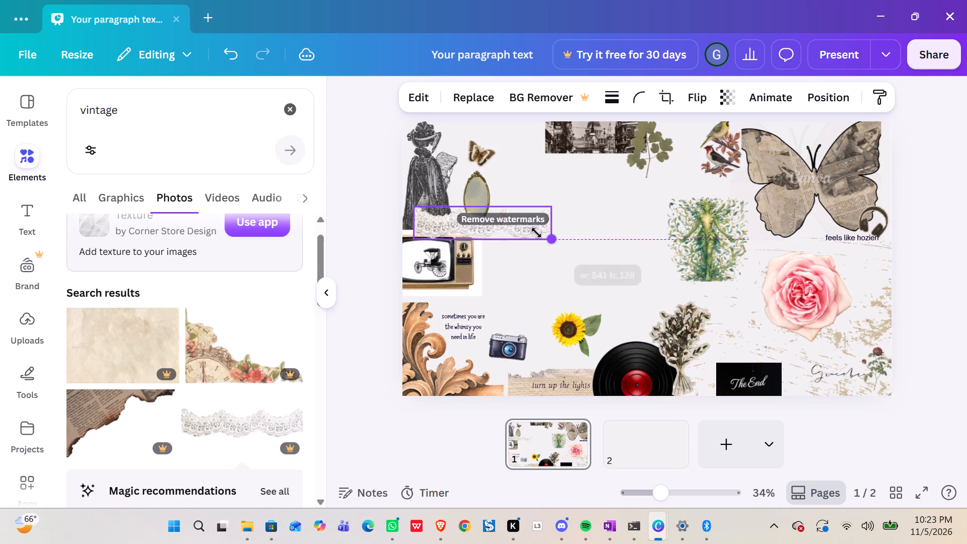
pyautogui.moveTo(536, 233); pyautogui.dragTo(530, 230)
pyautogui.click(612, 200)
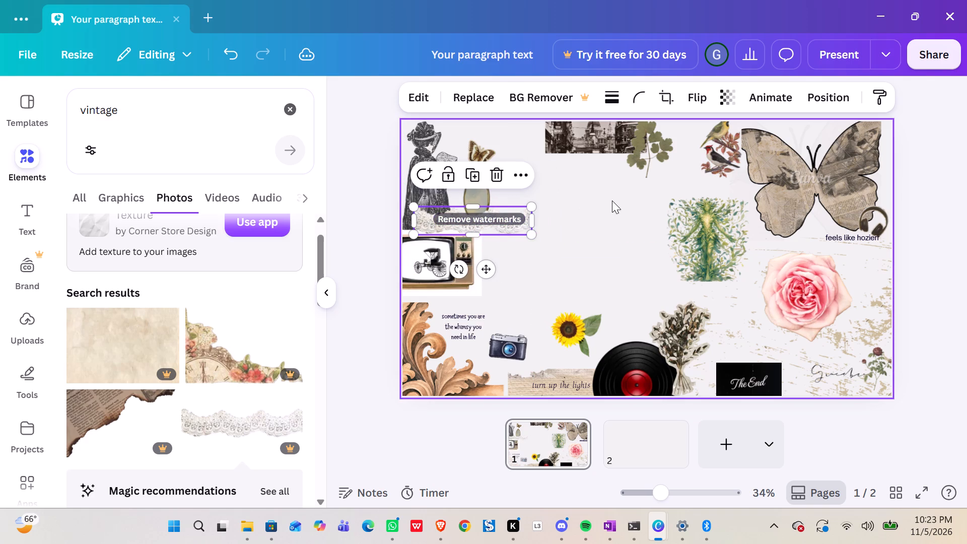
# Place the lace strip along the lower edge of the black-and-white street photo and trim both ends to about 320 wide.
pyautogui.moveTo(497, 219); pyautogui.dragTo(596, 161)
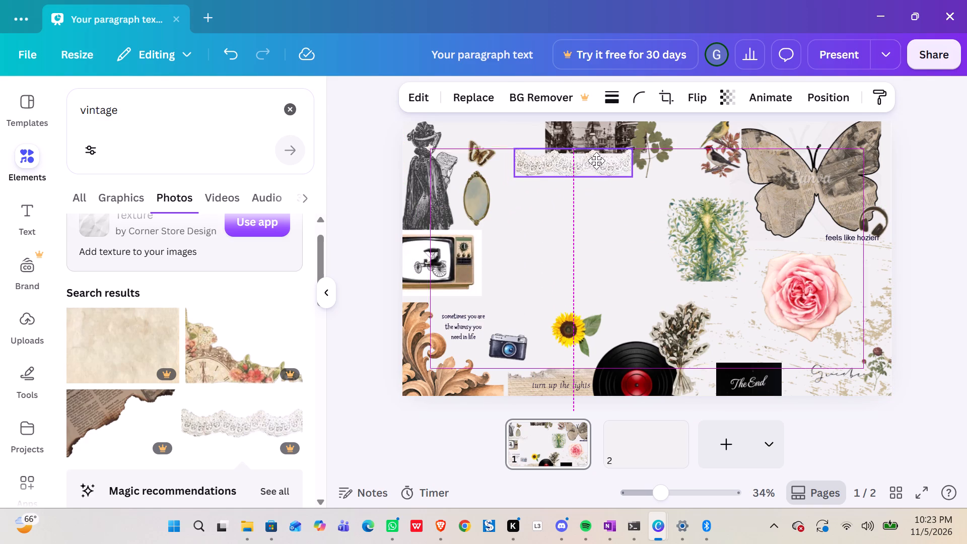
pyautogui.moveTo(596, 161); pyautogui.dragTo(596, 159)
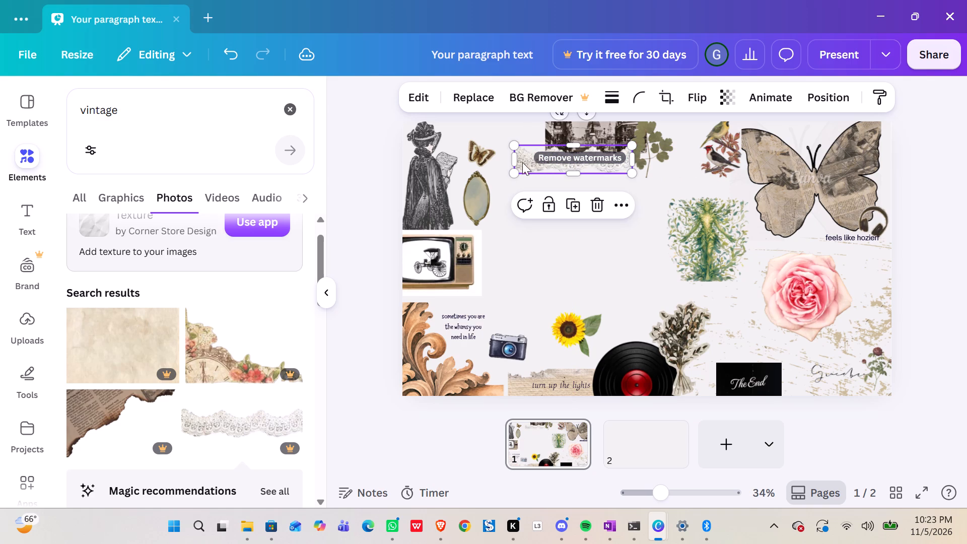
pyautogui.moveTo(513, 164); pyautogui.dragTo(545, 159)
pyautogui.click(574, 270)
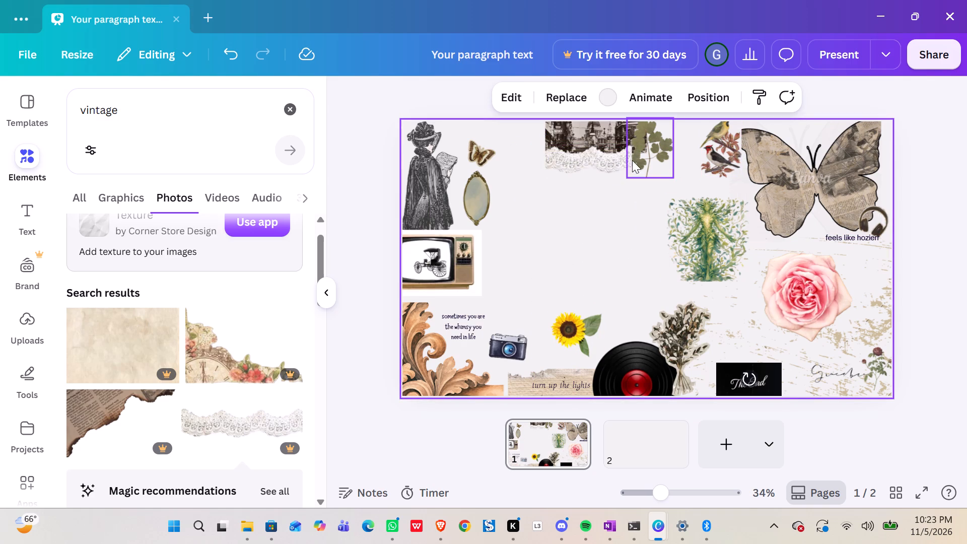
pyautogui.click(613, 162)
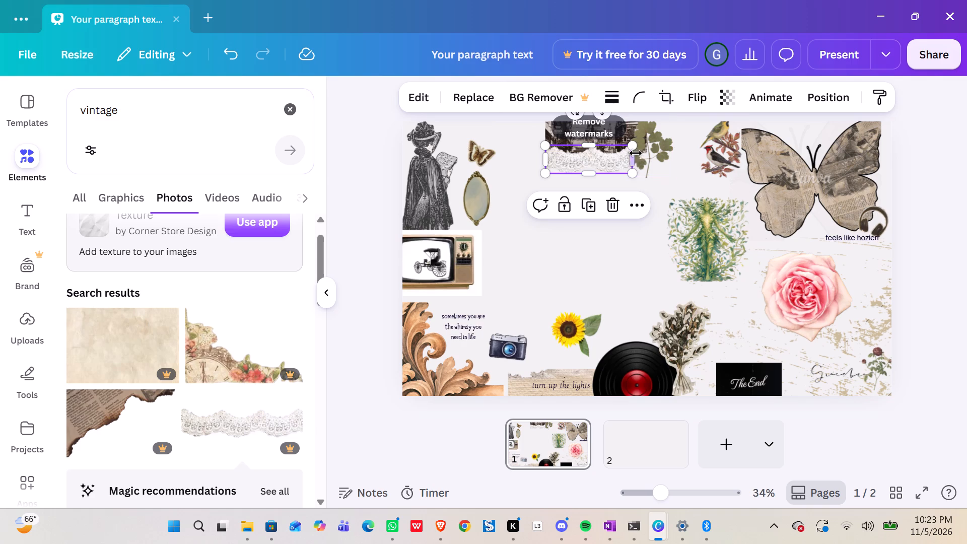
pyautogui.moveTo(634, 157); pyautogui.dragTo(627, 159)
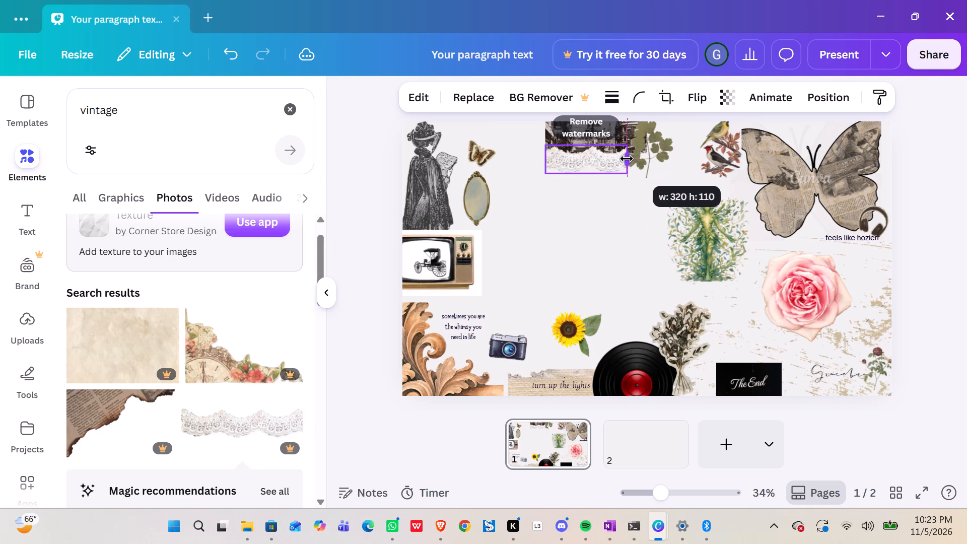
pyautogui.moveTo(627, 159); pyautogui.dragTo(626, 158)
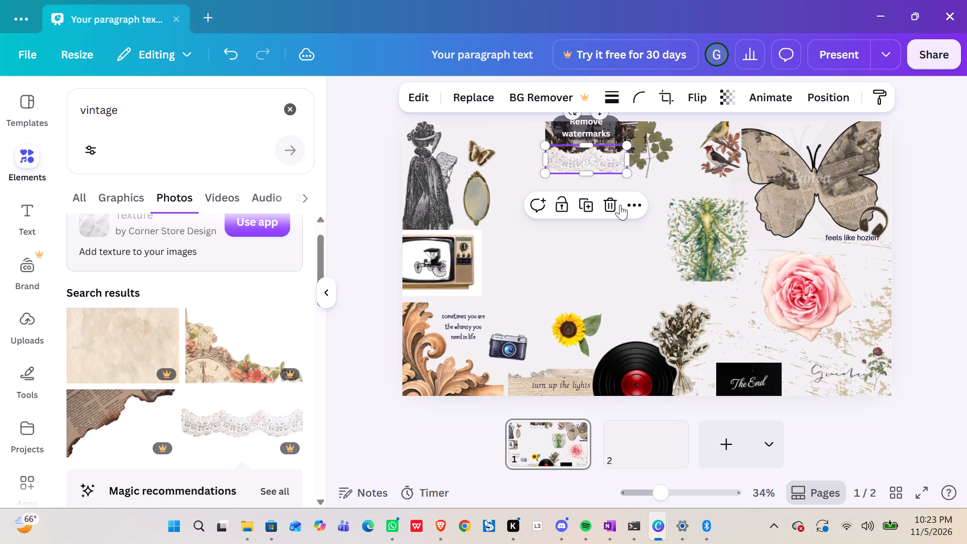
pyautogui.click(616, 222)
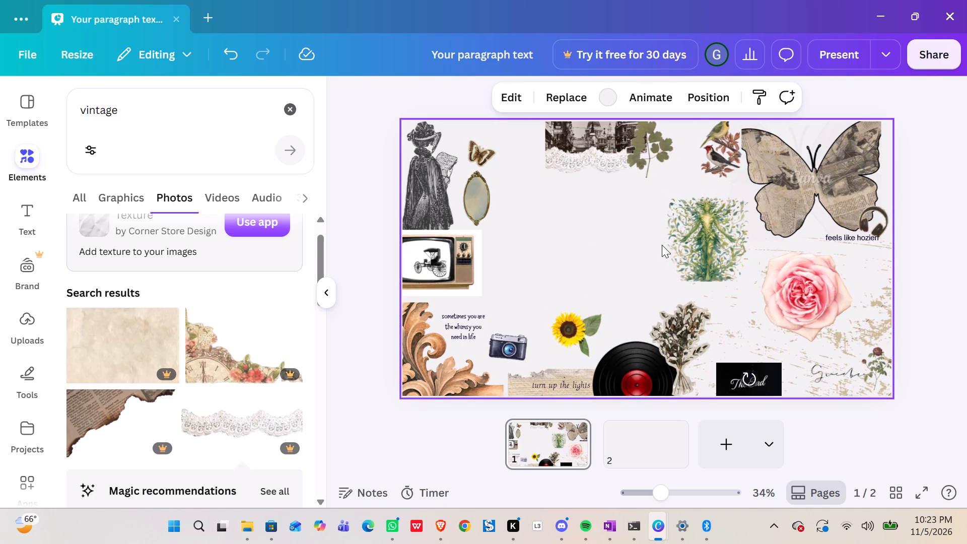
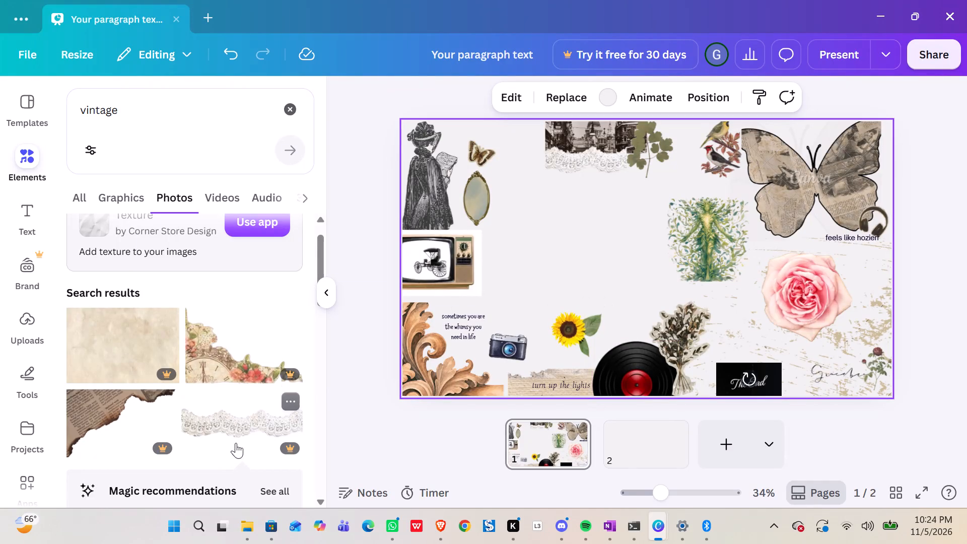
# Add the brown ragged-edge parchment photo, shrink it, and place it in the collage's empty centre between the oval mirror and the green leafy figure.
pyautogui.scroll(-5, 236, 443)
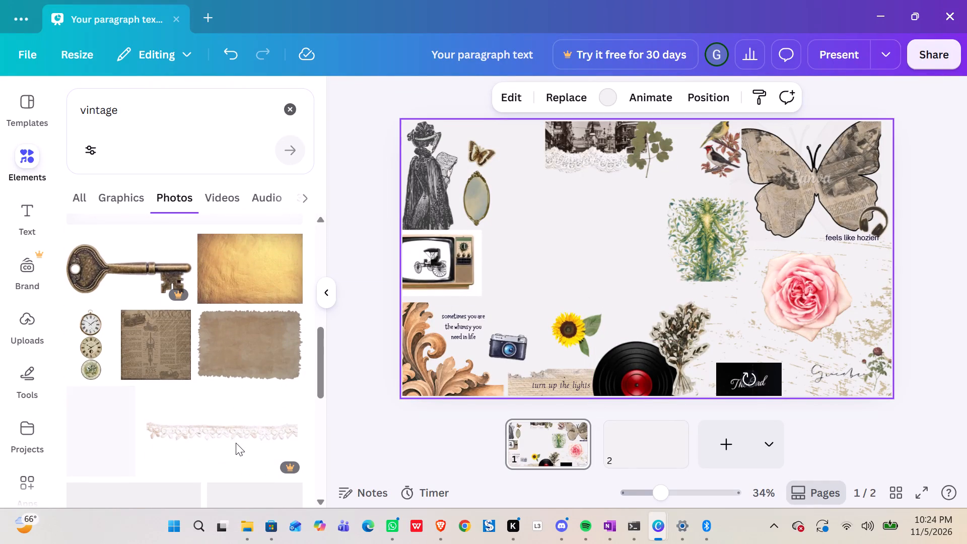
pyautogui.scroll(-1, 236, 443)
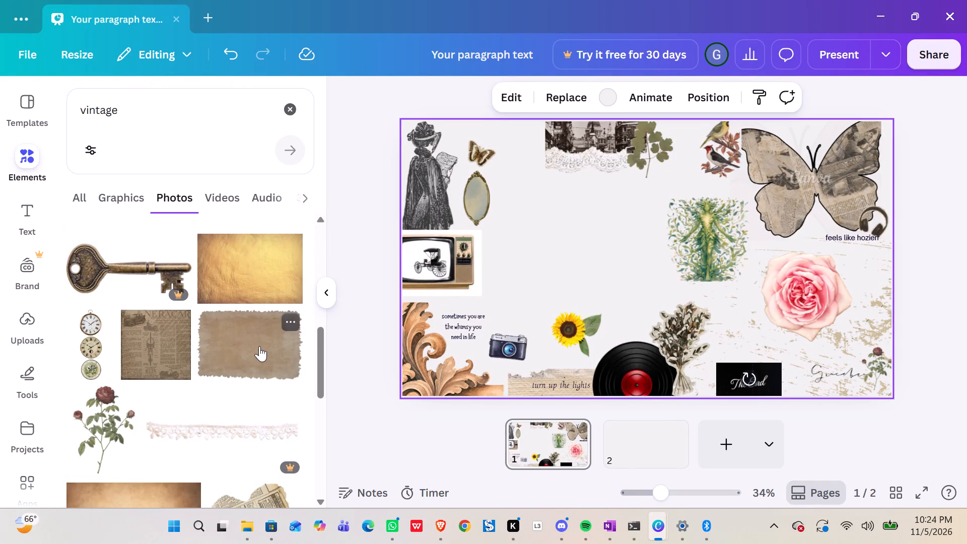
pyautogui.click(259, 346)
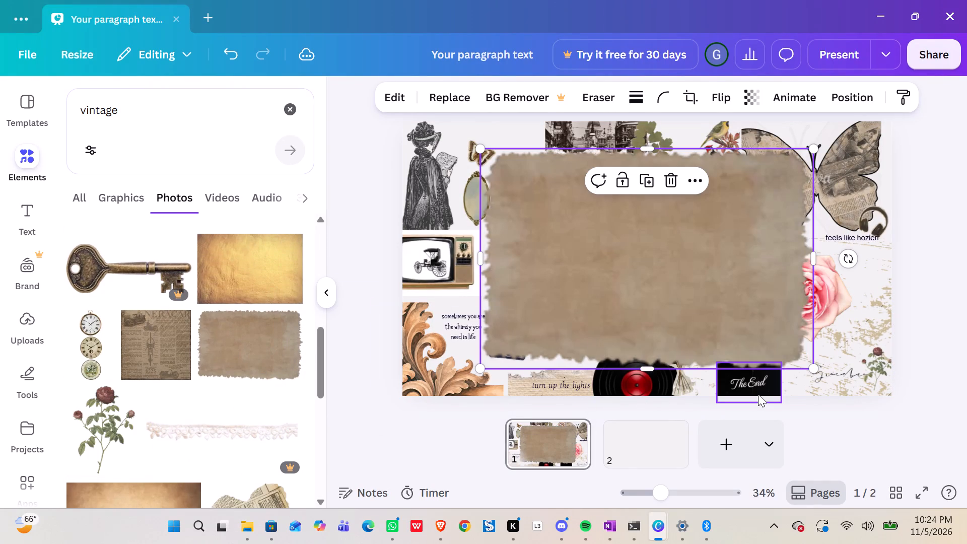
pyautogui.moveTo(816, 370); pyautogui.dragTo(608, 302)
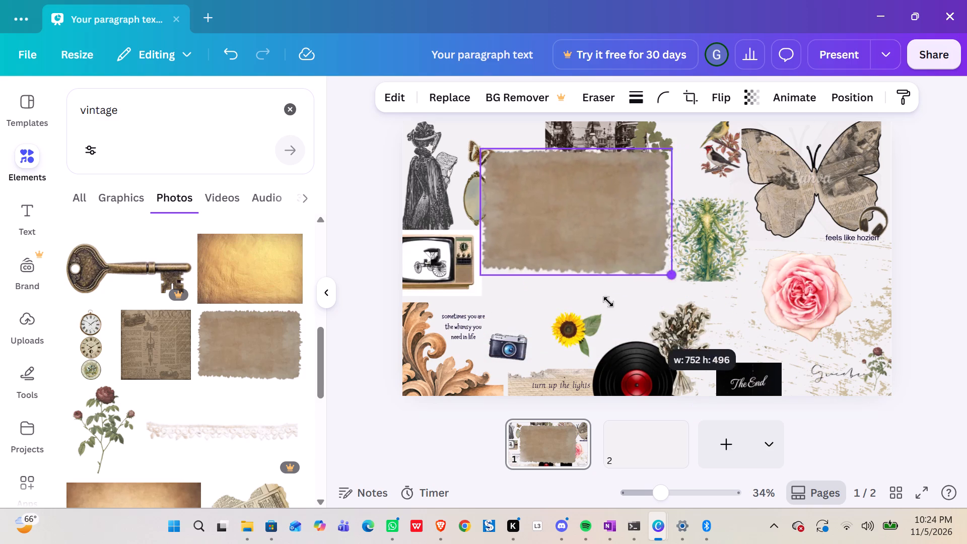
pyautogui.moveTo(608, 302); pyautogui.dragTo(608, 303)
pyautogui.moveTo(592, 220); pyautogui.dragTo(620, 265)
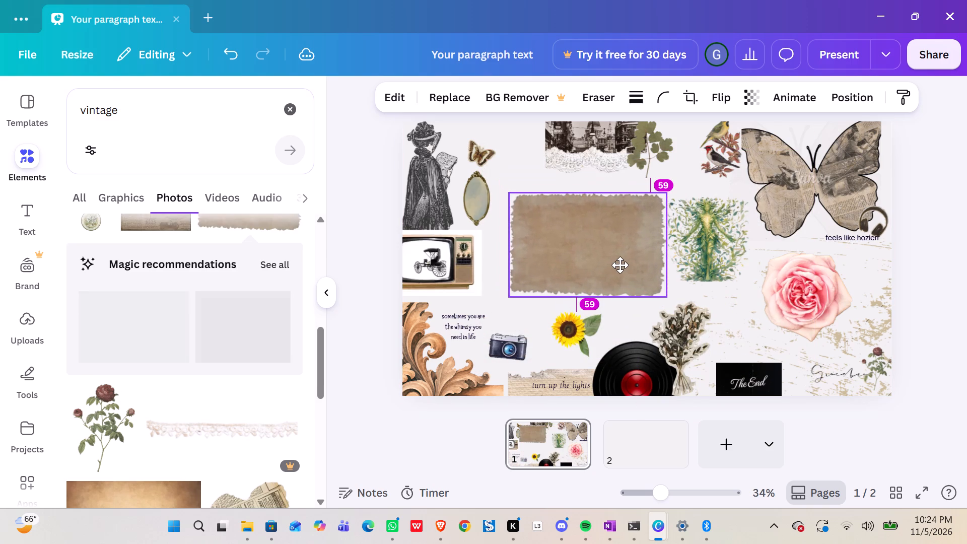
pyautogui.moveTo(620, 265); pyautogui.dragTo(616, 264)
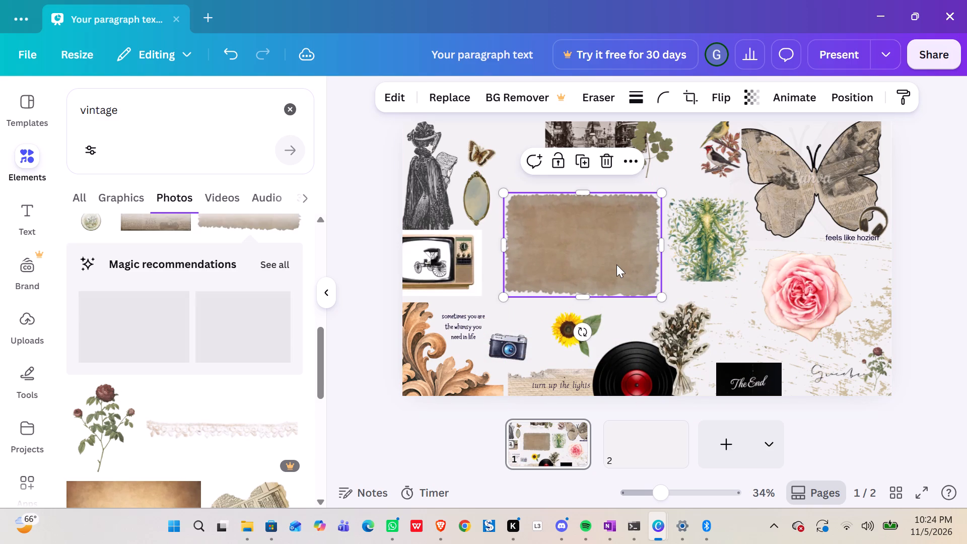
pyautogui.click(610, 230)
pyautogui.click(599, 228)
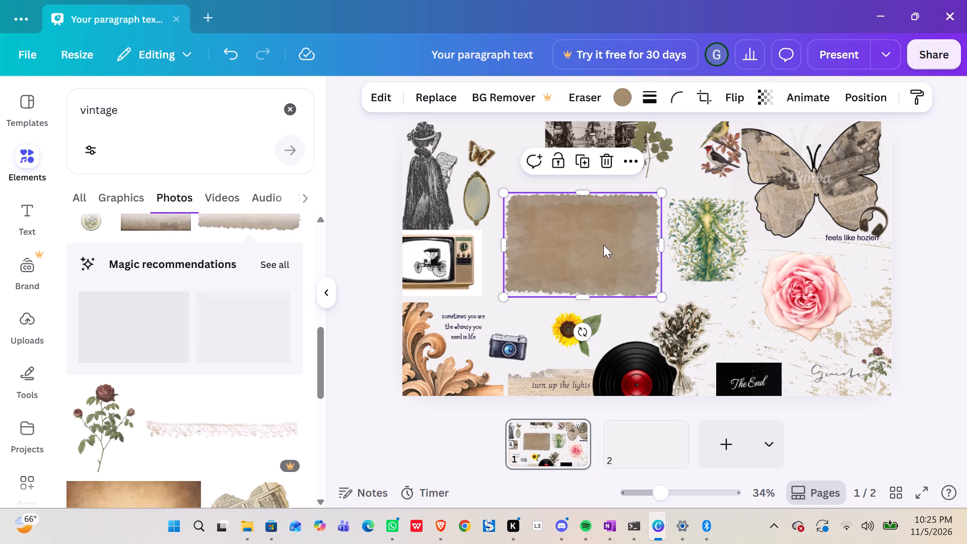
# Shrink the brown ragged-edge parchment photo to about four-fifths of its size, keeping its upper-left corner in place.
pyautogui.moveTo(662, 292); pyautogui.dragTo(641, 265)
pyautogui.click(643, 310)
# Browse further through the vintage photo results for another piece to add to the collage.
pyautogui.scroll(-8, 245, 417)
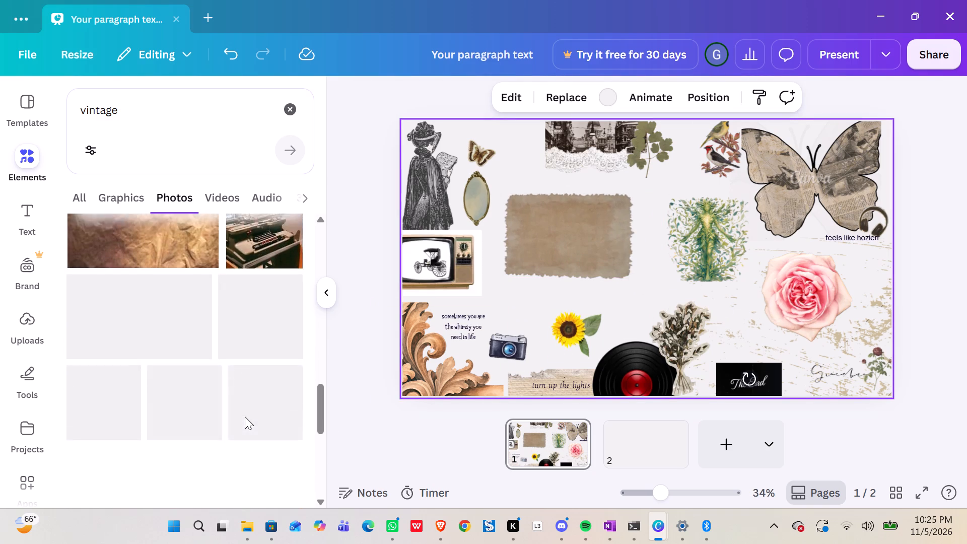
pyautogui.scroll(-2, 245, 417)
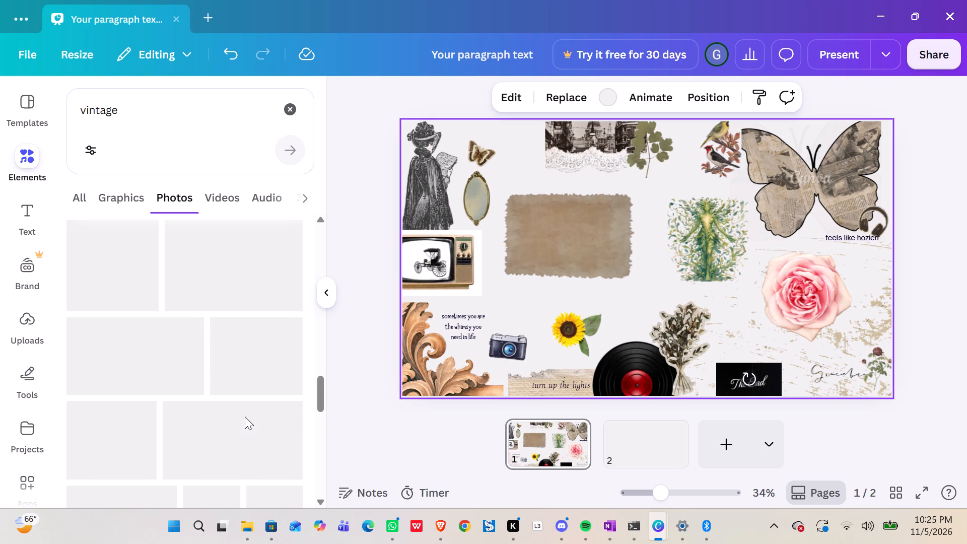
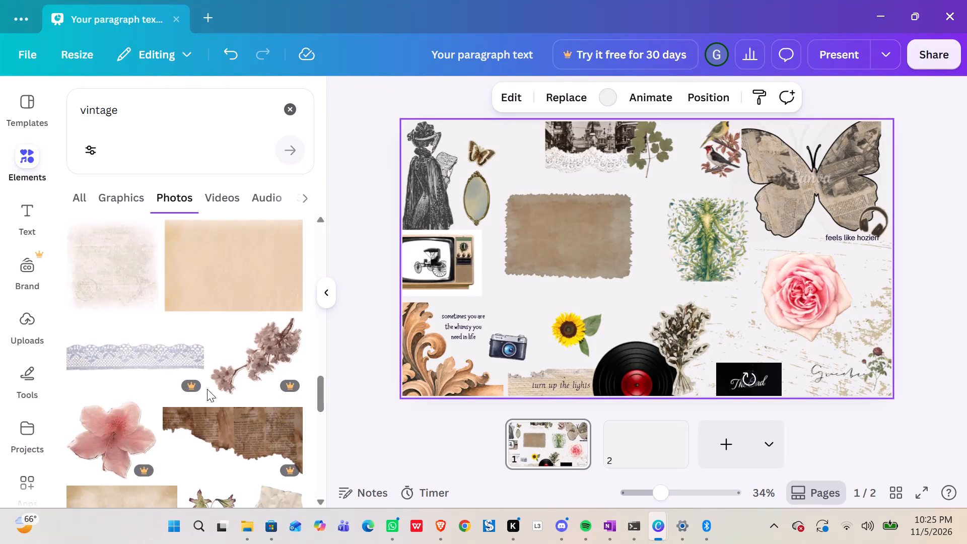
# Browse further through the vintage photo results for another piece to add to the collage.
pyautogui.scroll(-4, 207, 389)
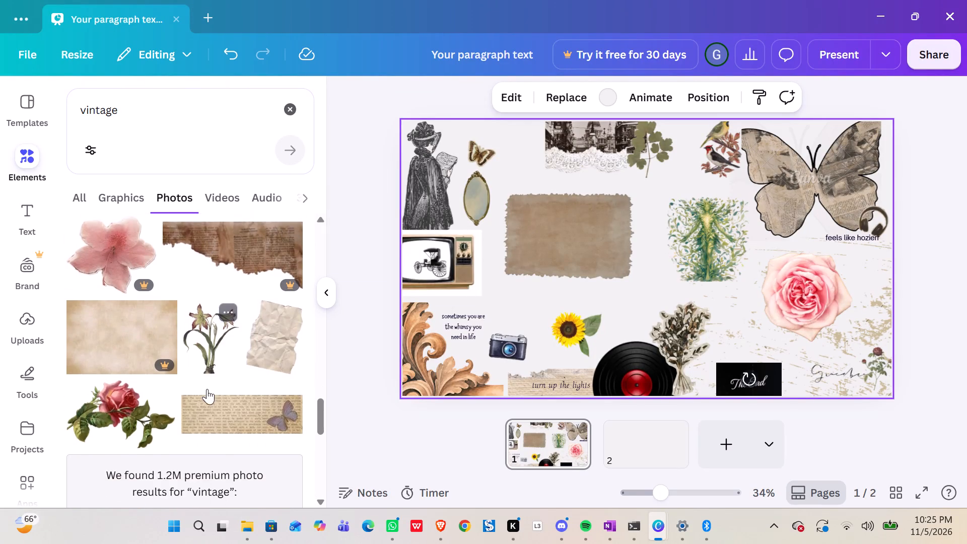
pyautogui.scroll(-3, 207, 389)
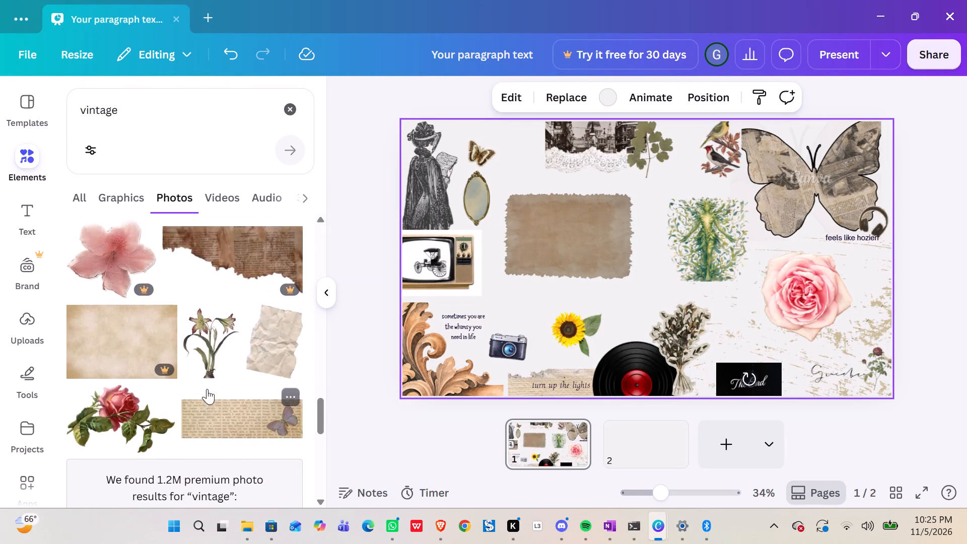
pyautogui.scroll(-2, 207, 389)
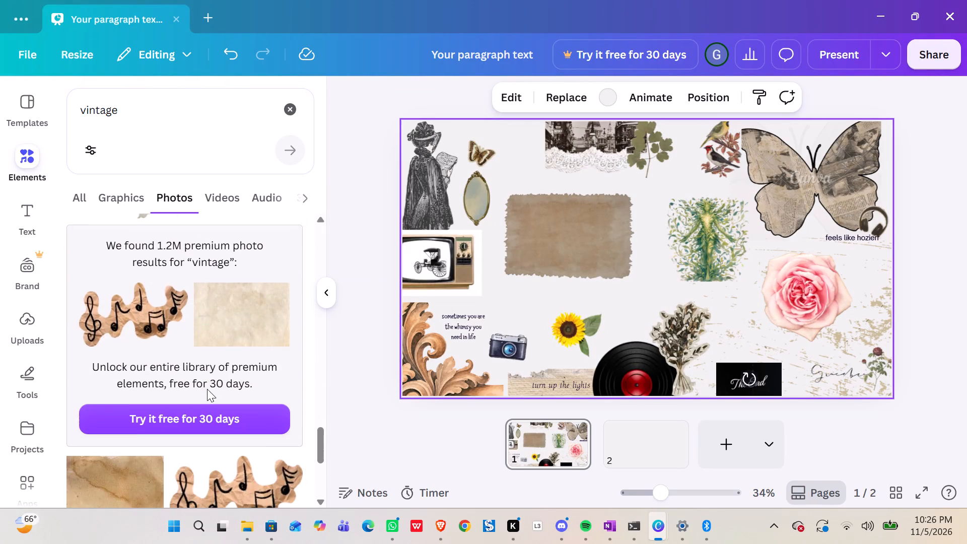
pyautogui.scroll(-4, 207, 389)
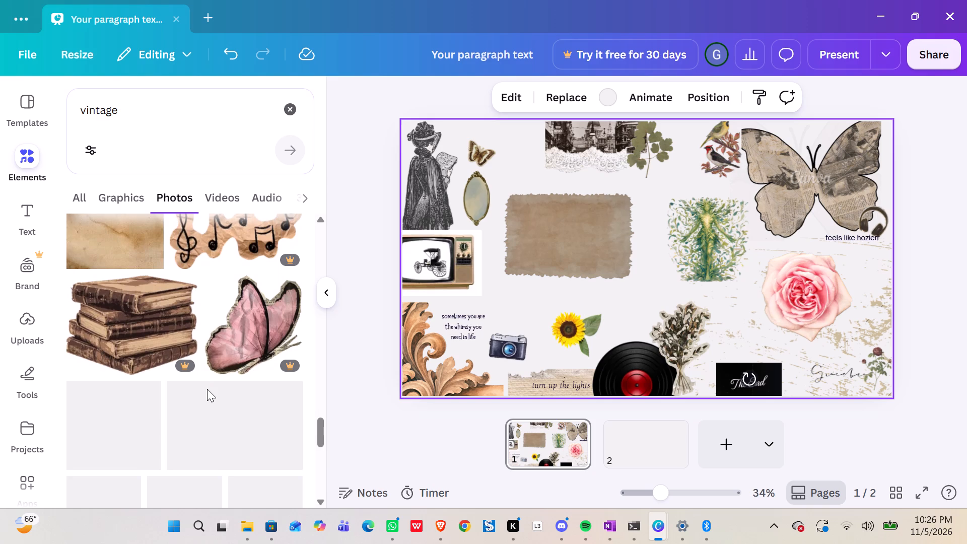
pyautogui.scroll(-3, 207, 389)
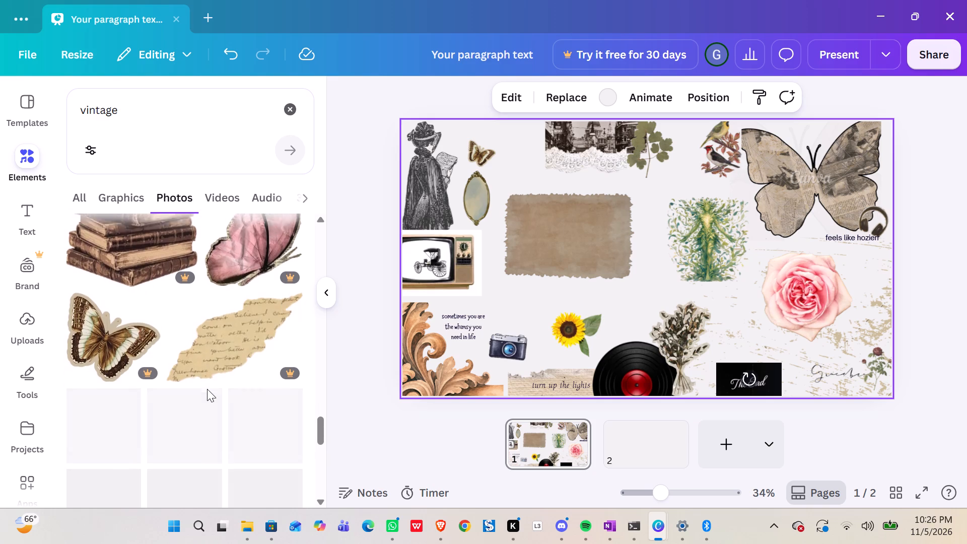
pyautogui.scroll(-1, 207, 389)
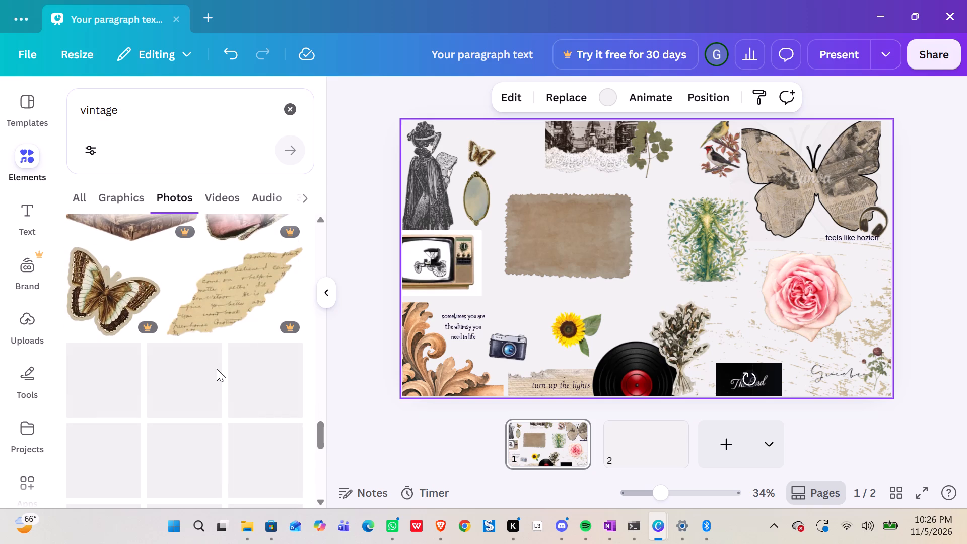
# Add the photo of stacked brown antique books, shrink it, and place it above the parchment beside the lace-edged street photo.
pyautogui.scroll(3, 217, 369)
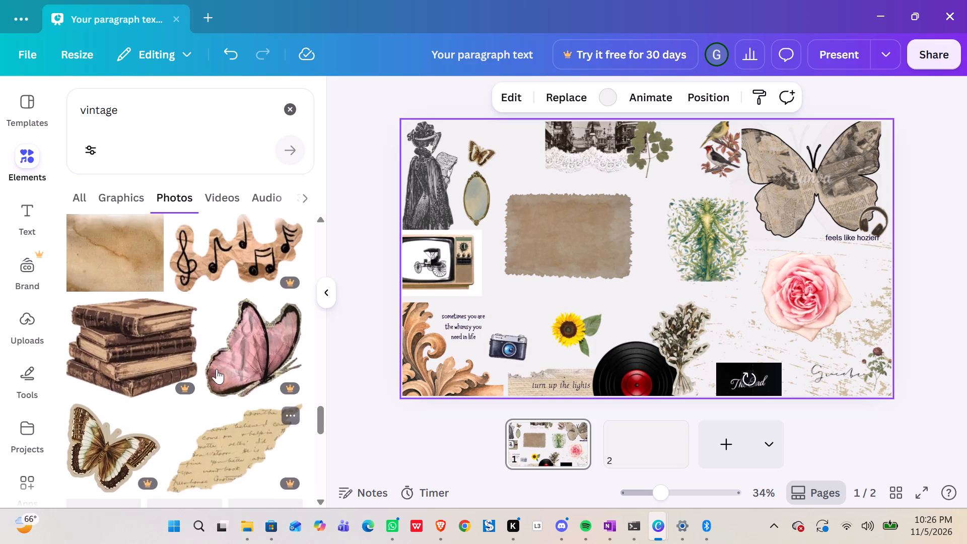
pyautogui.scroll(1, 217, 369)
pyautogui.click(165, 391)
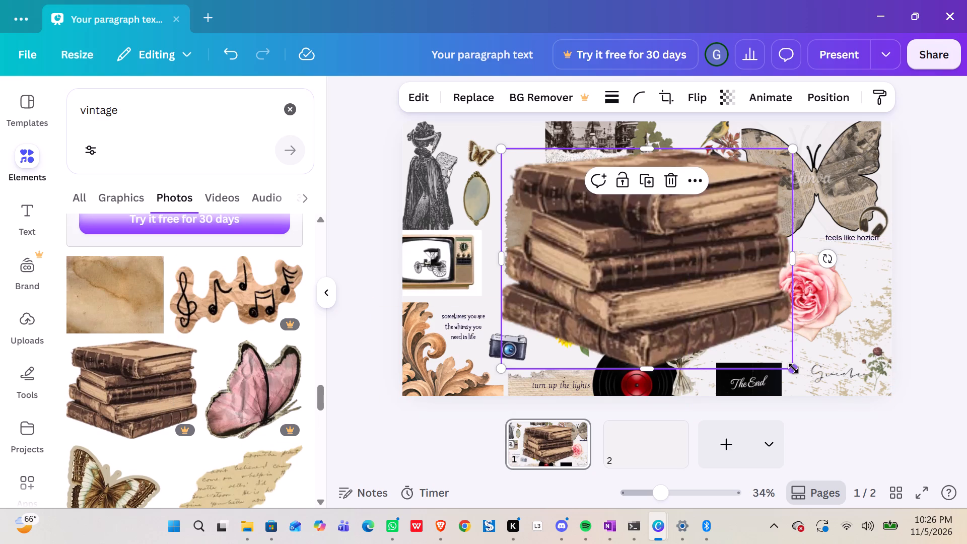
pyautogui.moveTo(792, 368); pyautogui.dragTo(486, 197)
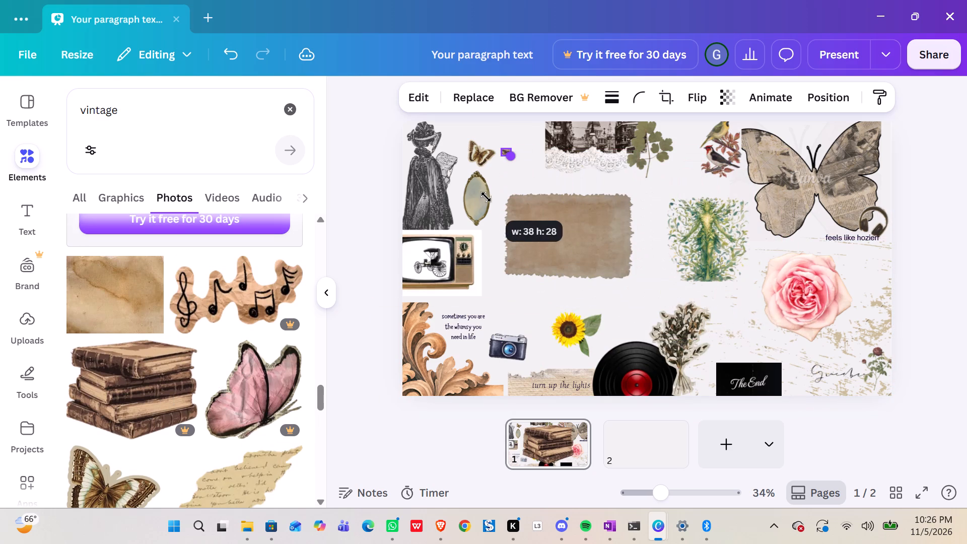
pyautogui.moveTo(486, 197); pyautogui.dragTo(527, 250)
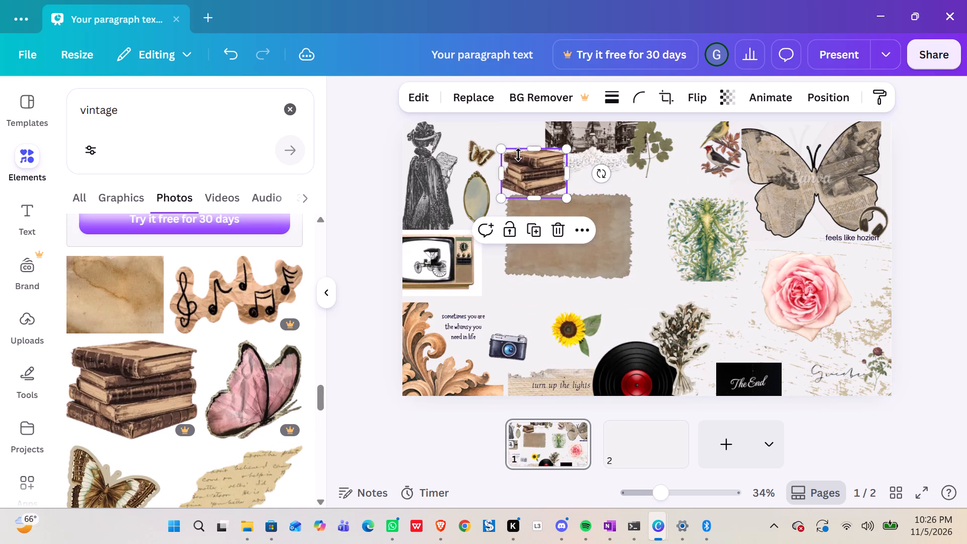
pyautogui.moveTo(526, 169); pyautogui.dragTo(533, 157)
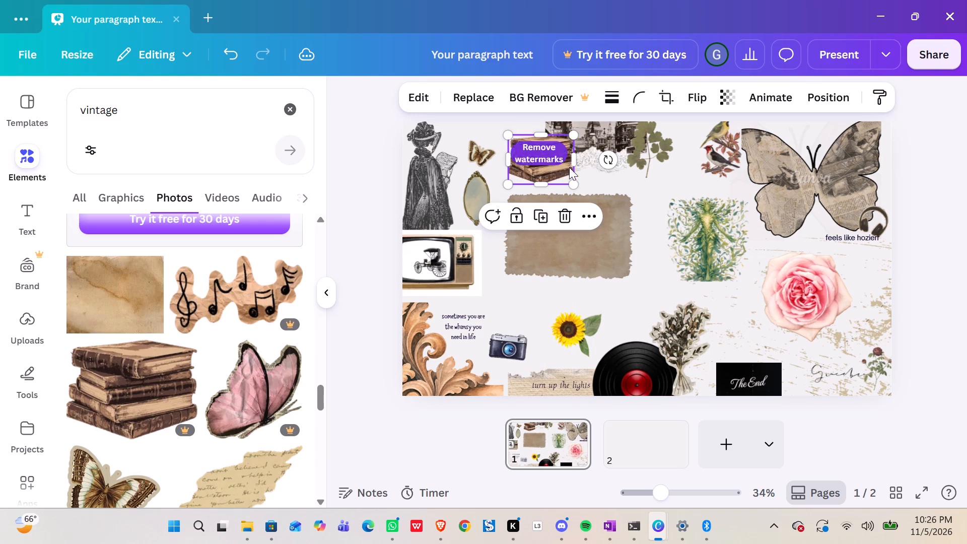
pyautogui.moveTo(575, 189); pyautogui.dragTo(556, 190)
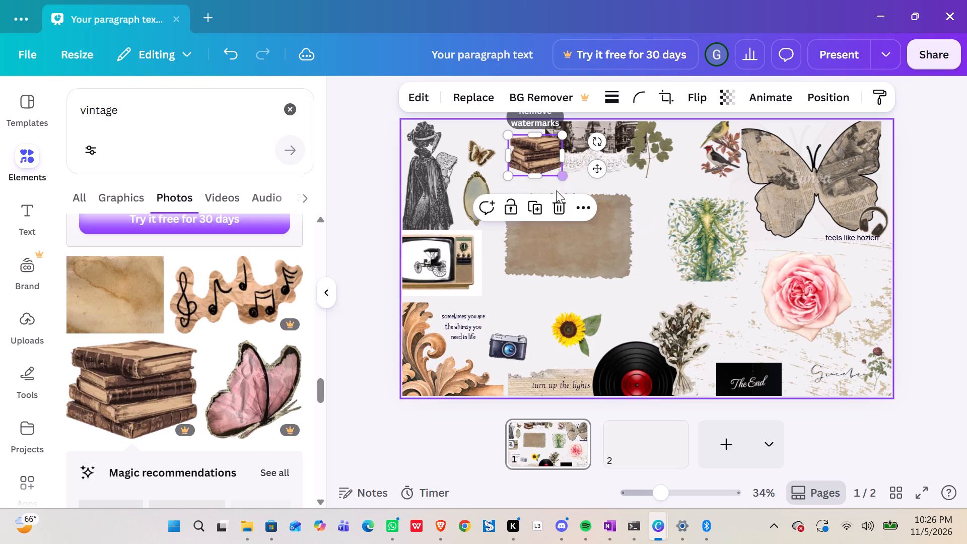
pyautogui.moveTo(539, 155); pyautogui.dragTo(539, 167)
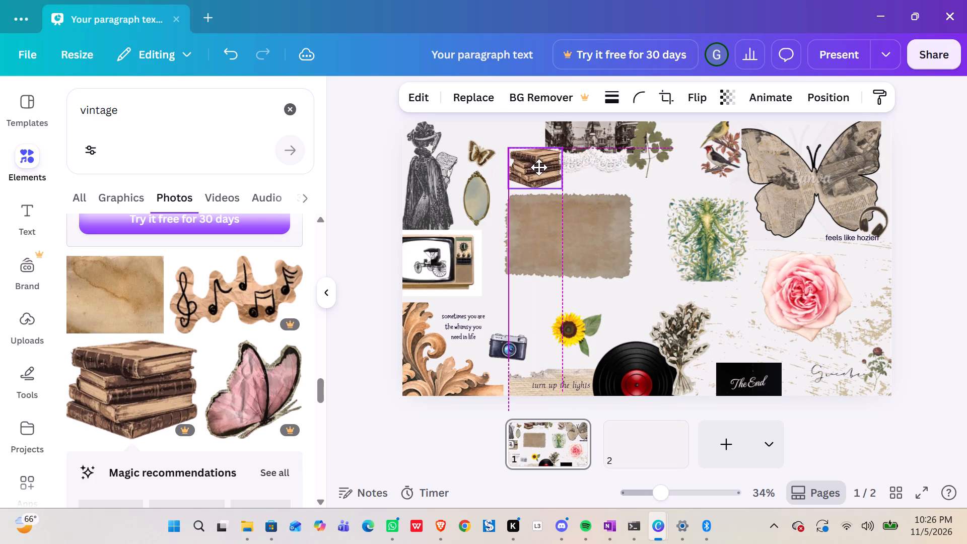
# Shrink the book stack a little more and fit it between the small butterfly and the lace, above the parchment's upper-left corner.
pyautogui.moveTo(559, 183); pyautogui.dragTo(561, 190)
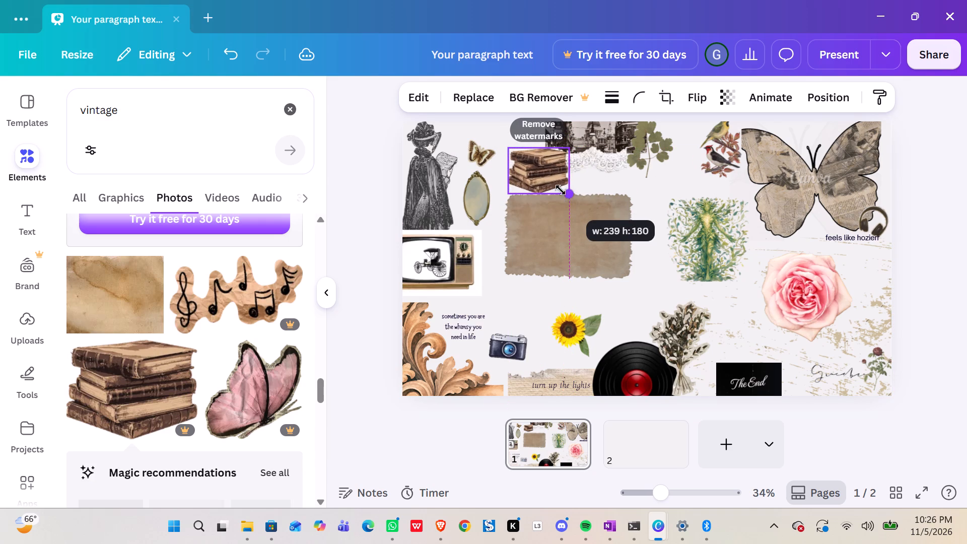
pyautogui.moveTo(561, 190); pyautogui.dragTo(549, 181)
pyautogui.moveTo(530, 165); pyautogui.dragTo(537, 164)
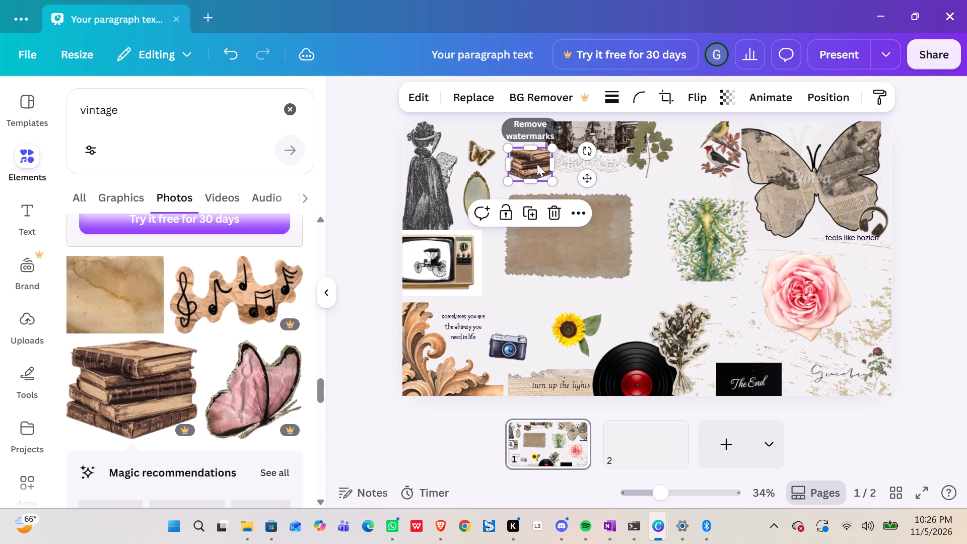
pyautogui.moveTo(537, 164); pyautogui.dragTo(546, 163)
pyautogui.click(643, 183)
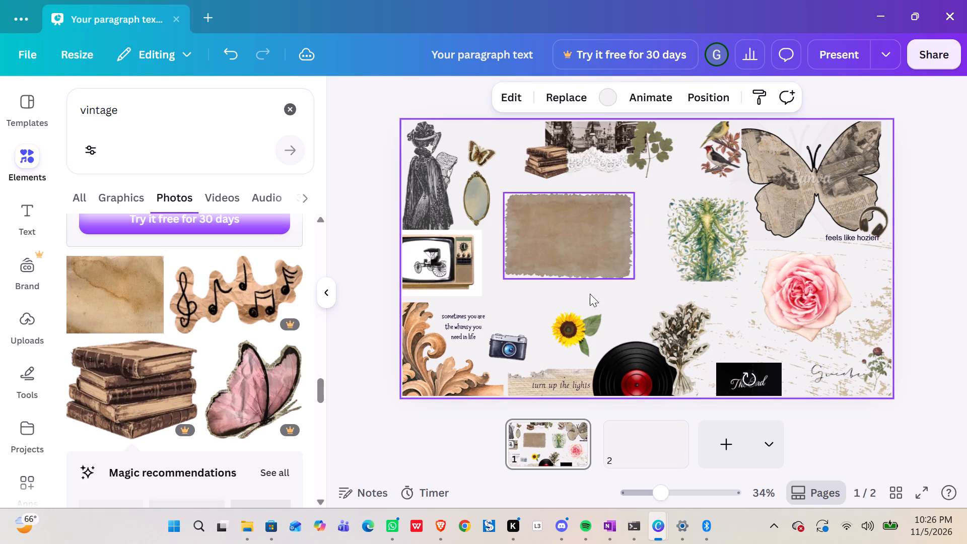
pyautogui.moveTo(548, 158); pyautogui.dragTo(534, 159)
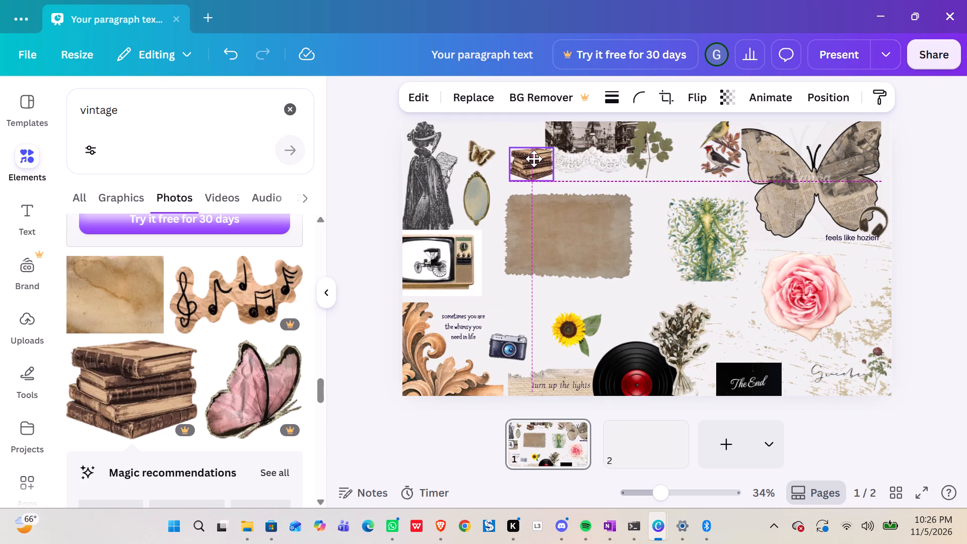
pyautogui.moveTo(534, 159); pyautogui.dragTo(535, 160)
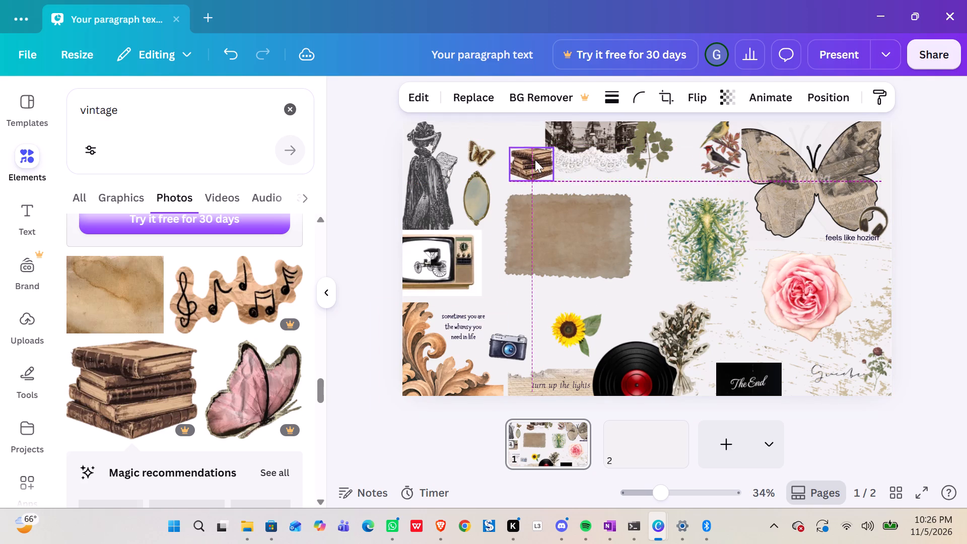
pyautogui.click(642, 192)
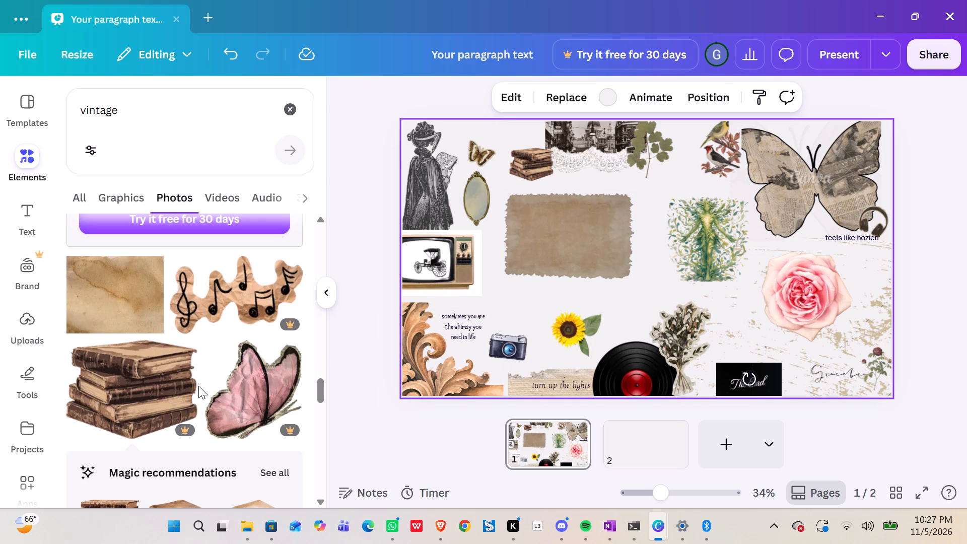
# Add the crumpled-paper music notes photo, shrink it, and place it over the parchment's lower-right corner.
pyautogui.scroll(-2, 198, 386)
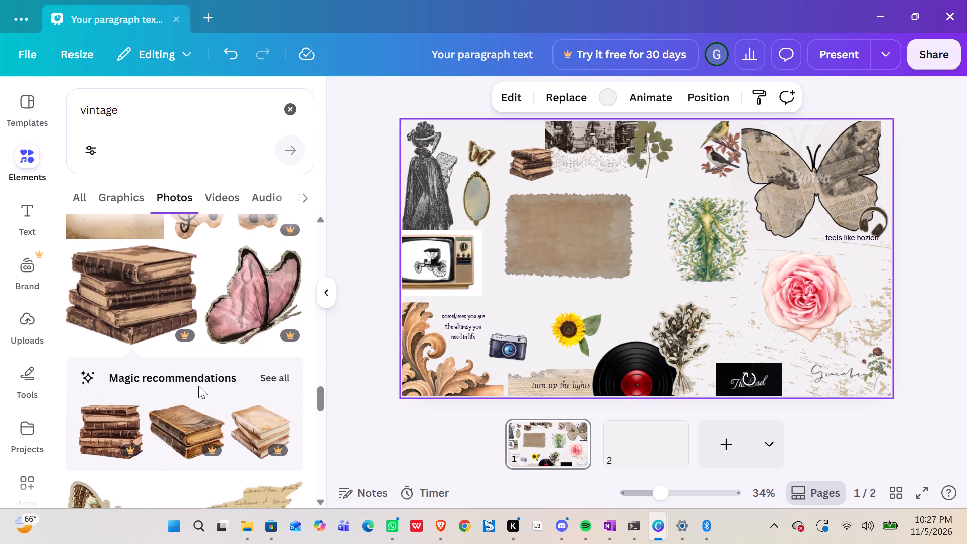
pyautogui.scroll(1, 198, 386)
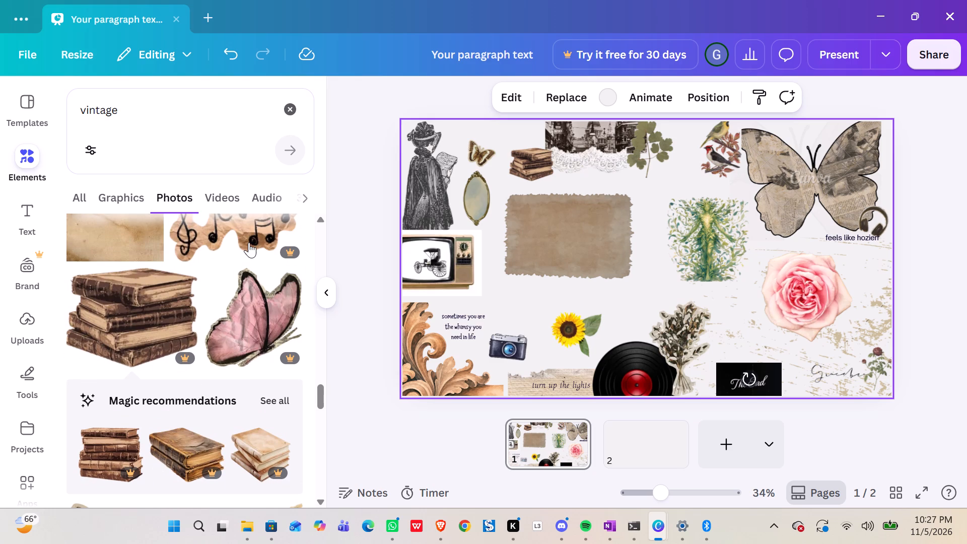
pyautogui.click(249, 242)
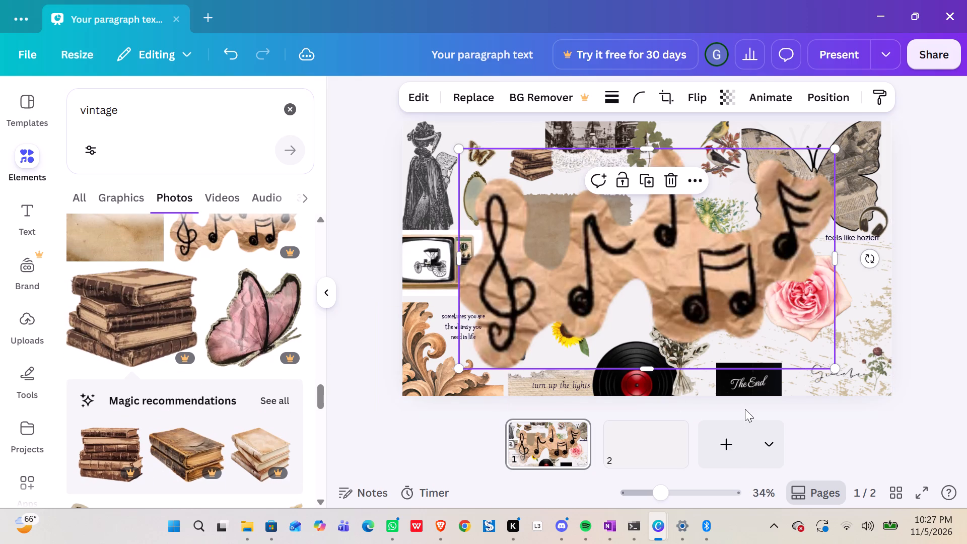
pyautogui.moveTo(834, 371); pyautogui.dragTo(572, 331)
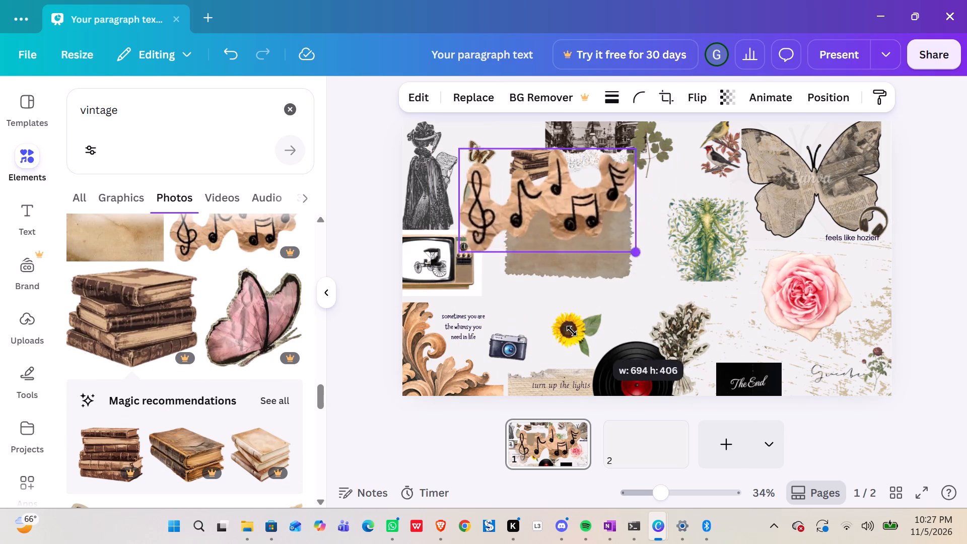
pyautogui.moveTo(572, 331); pyautogui.dragTo(502, 273)
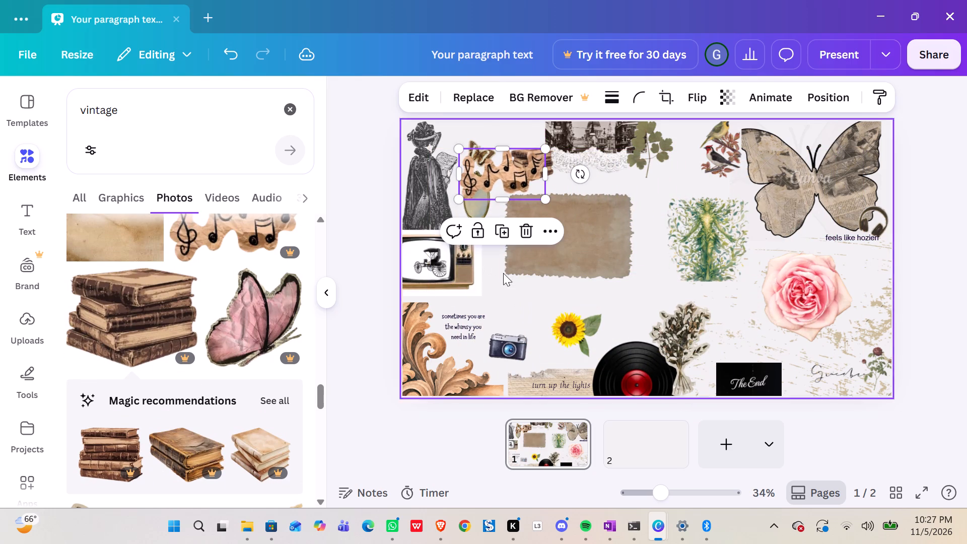
pyautogui.moveTo(513, 175); pyautogui.dragTo(631, 317)
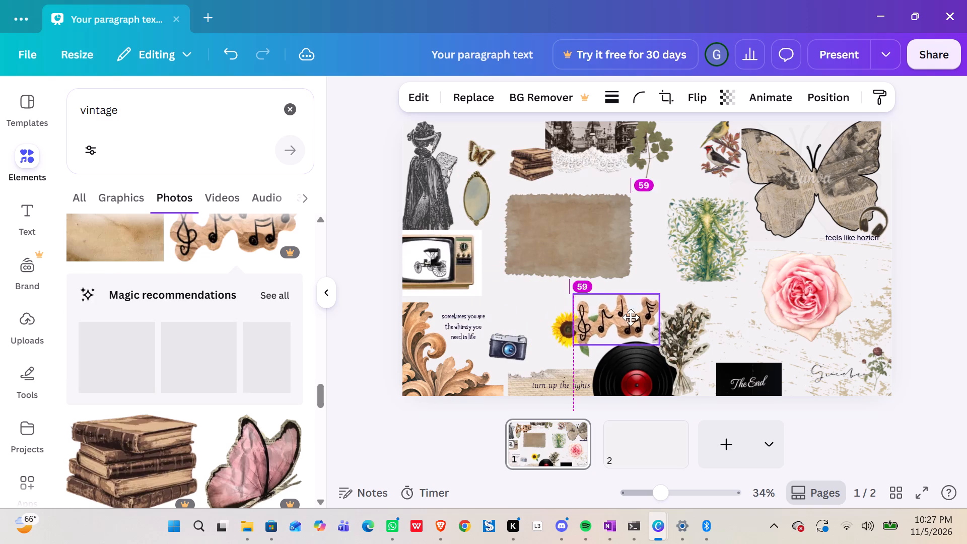
pyautogui.moveTo(631, 317); pyautogui.dragTo(633, 312)
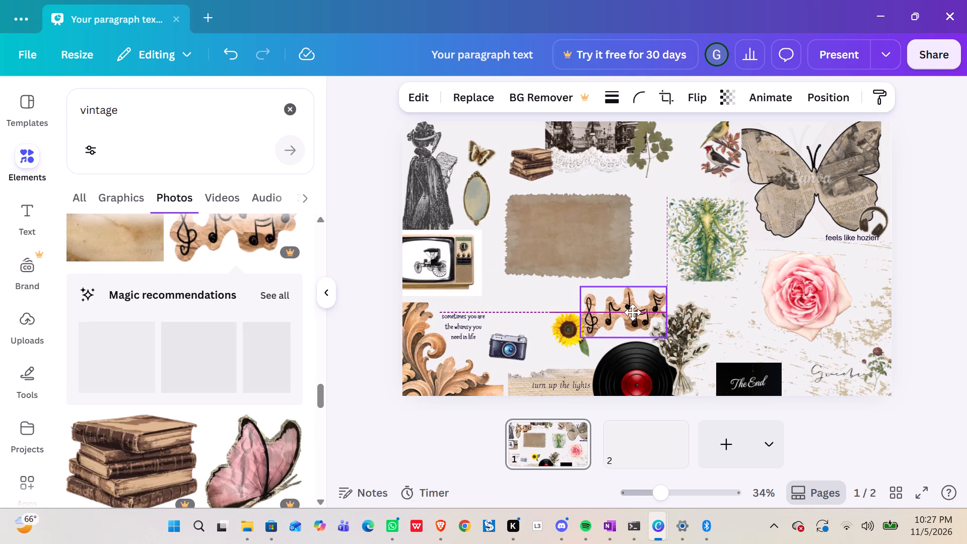
pyautogui.moveTo(633, 312); pyautogui.dragTo(642, 283)
pyautogui.click(515, 304)
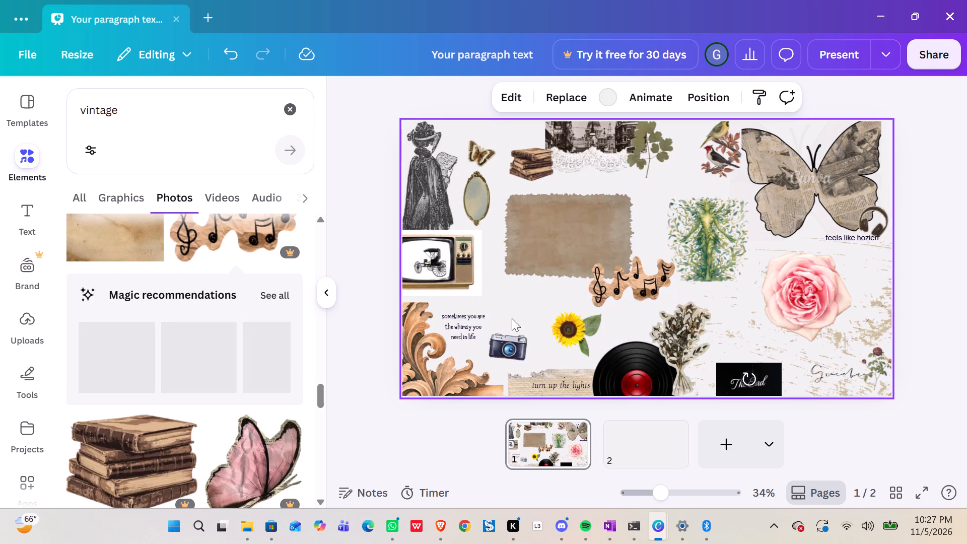
# Make the music notes cutout slightly smaller and adjust its position so it overlaps the parchment's lower-right corner.
pyautogui.click(662, 294)
pyautogui.moveTo(676, 306); pyautogui.dragTo(658, 295)
pyautogui.click(542, 303)
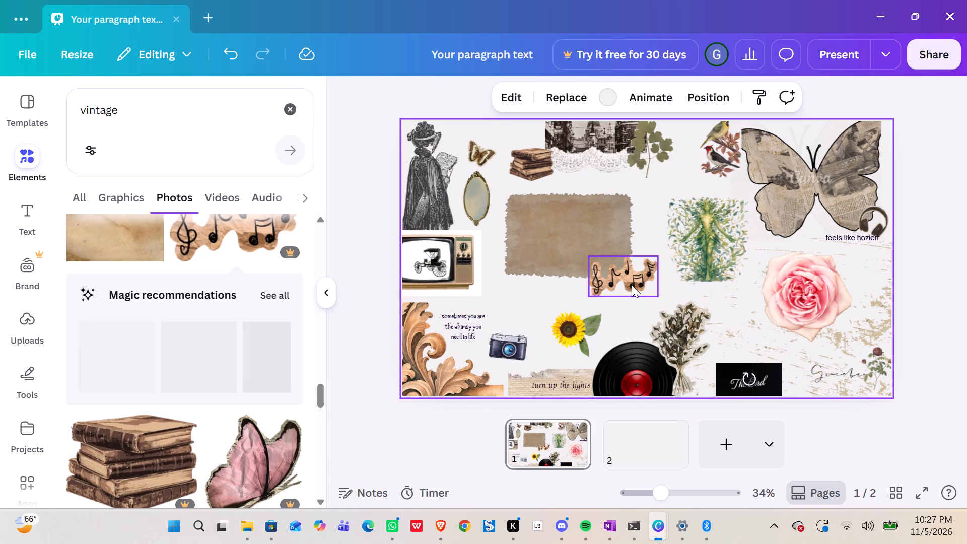
pyautogui.moveTo(632, 284); pyautogui.dragTo(637, 289)
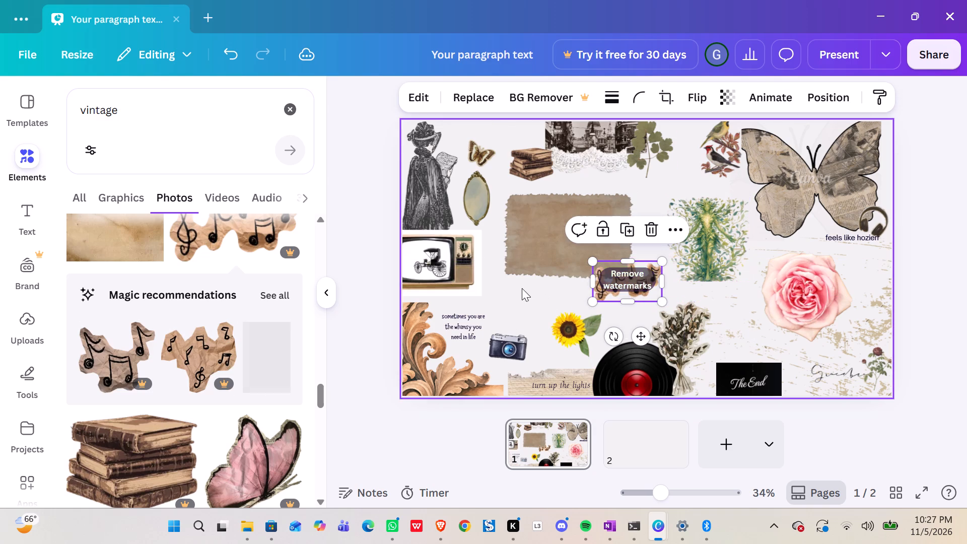
pyautogui.click(519, 290)
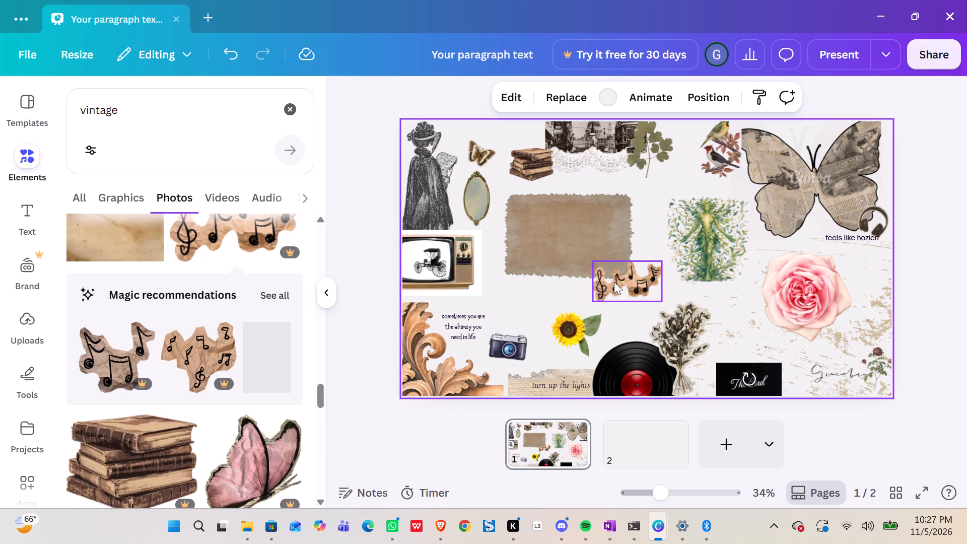
pyautogui.moveTo(623, 281); pyautogui.dragTo(613, 275)
pyautogui.click(519, 277)
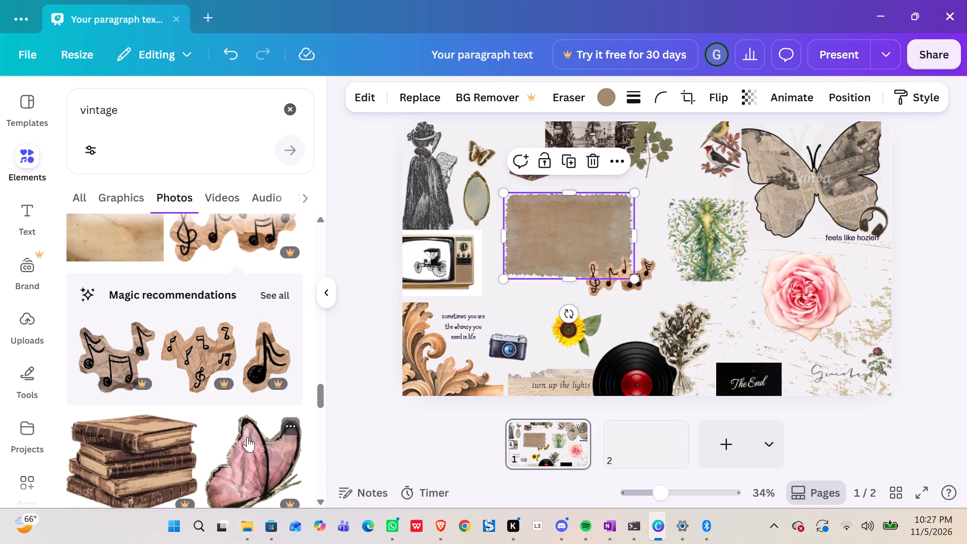
# Browse further through the vintage photo results for another piece for the collage.
pyautogui.scroll(-1, 247, 437)
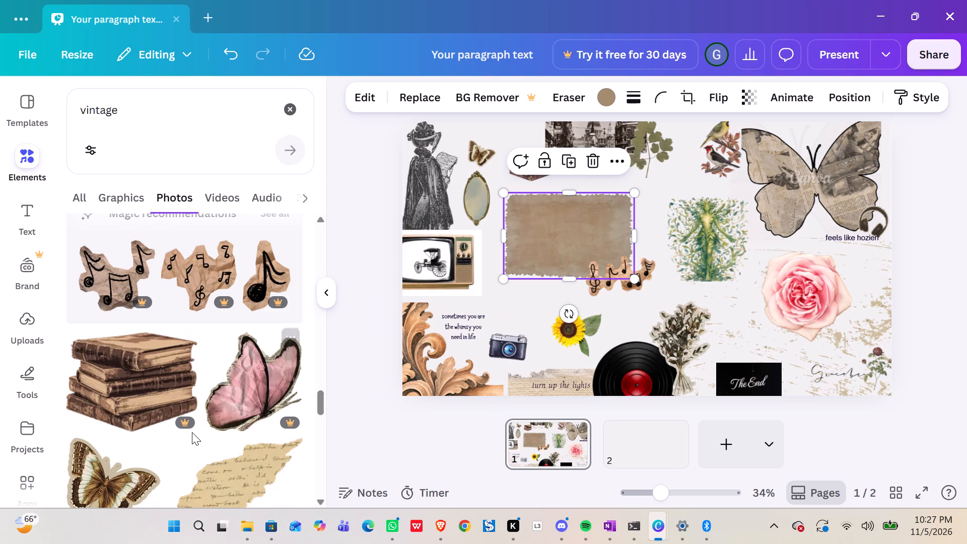
pyautogui.scroll(-6, 192, 432)
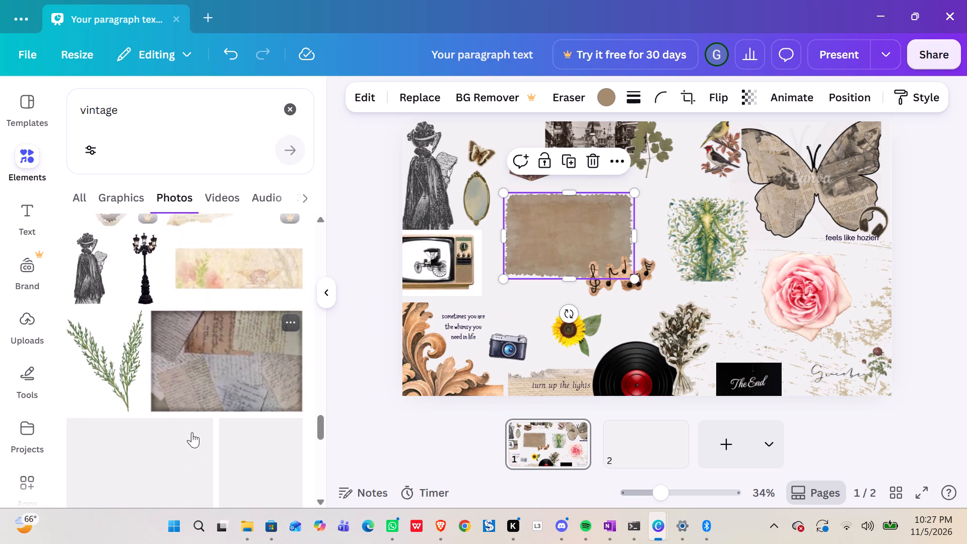
pyautogui.scroll(-4, 192, 432)
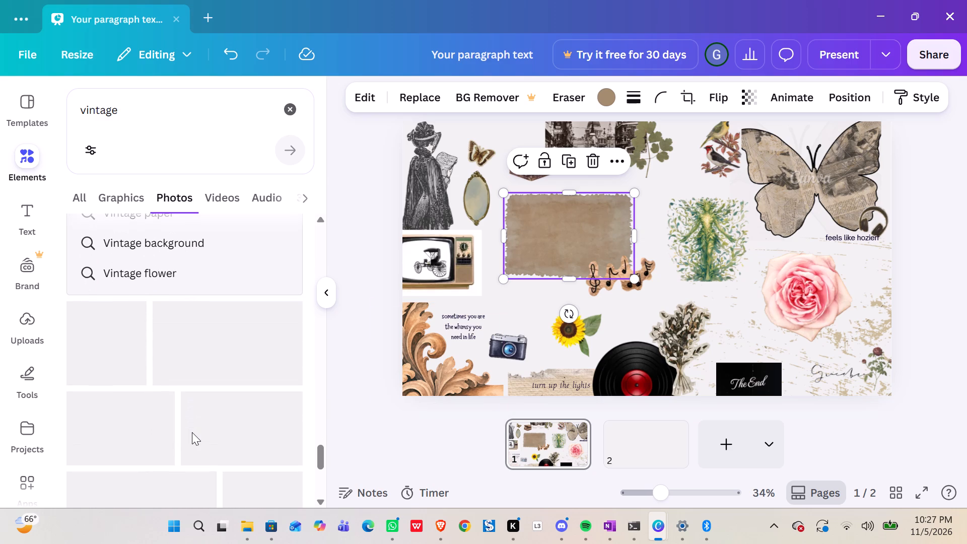
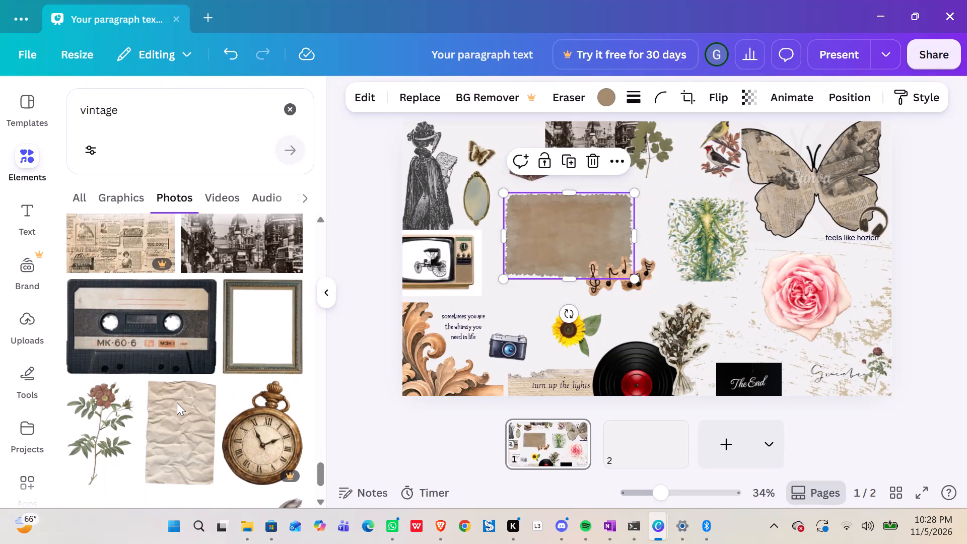
# Continue looking through the vintage photo results for another element to add to the collage.
pyautogui.scroll(-3, 177, 402)
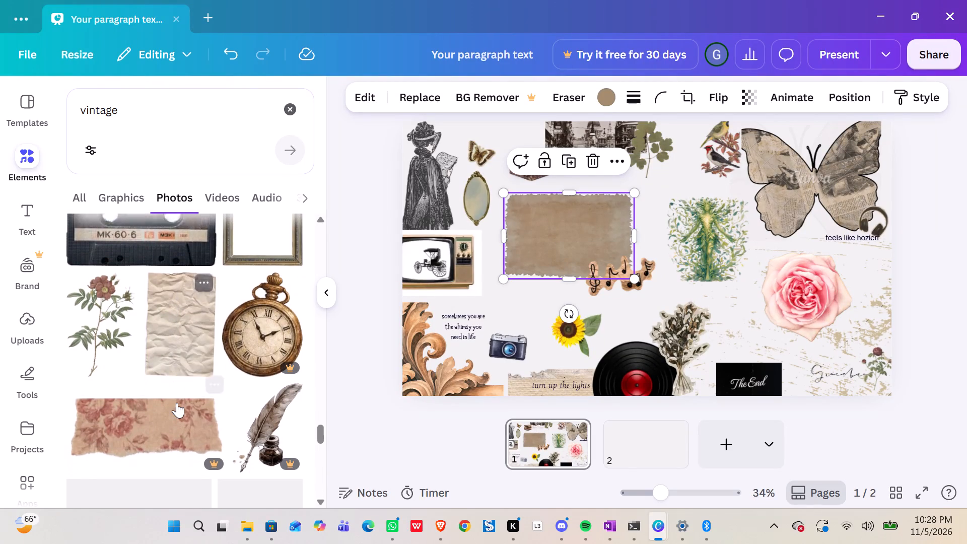
pyautogui.scroll(-6, 177, 402)
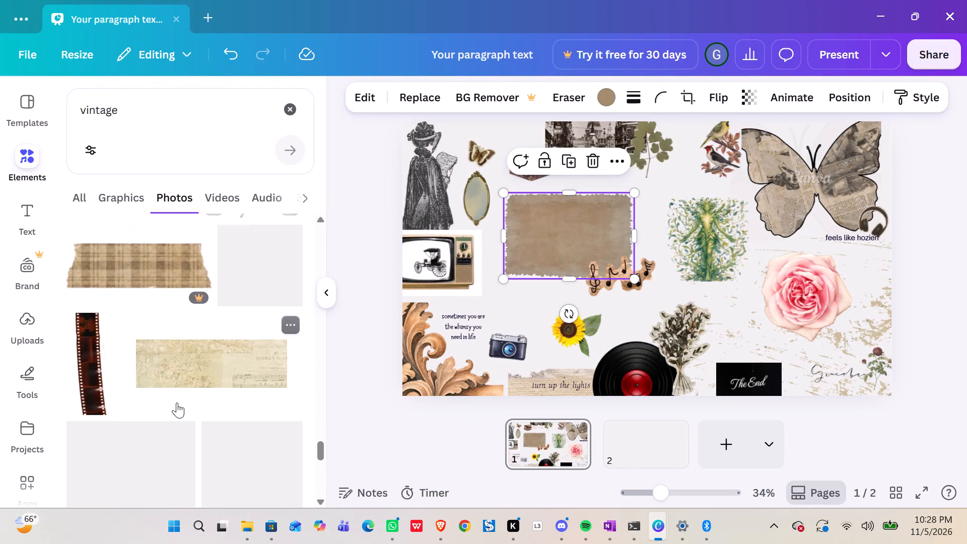
pyautogui.scroll(-1, 177, 402)
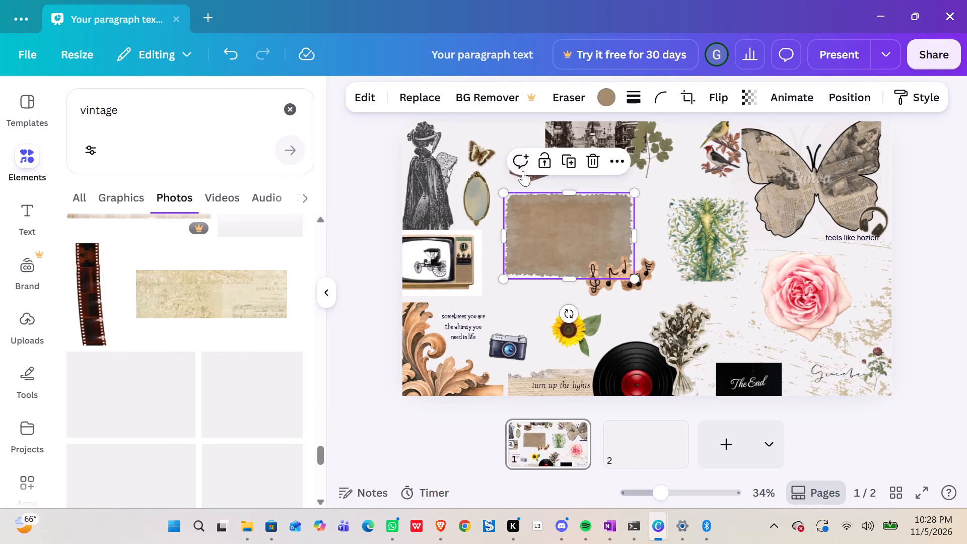
pyautogui.scroll(-6, 244, 391)
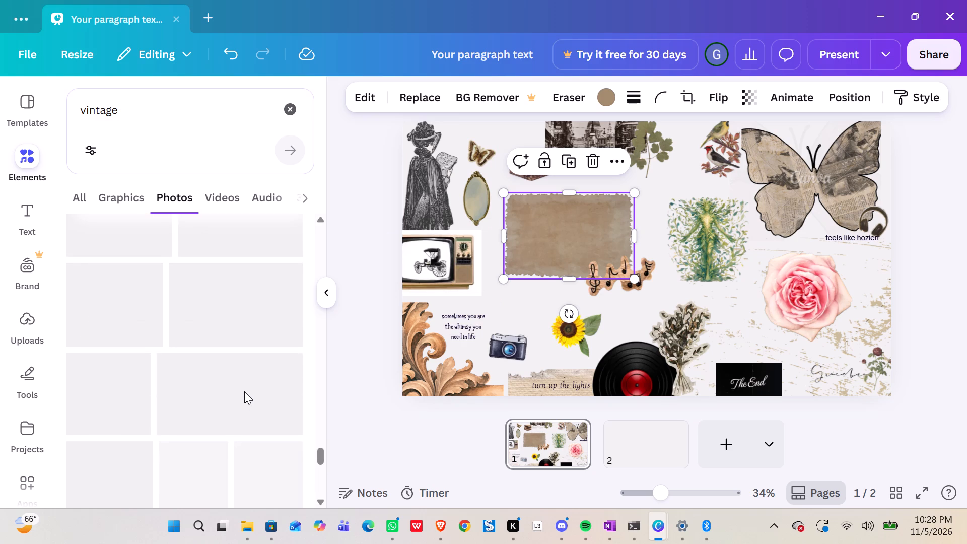
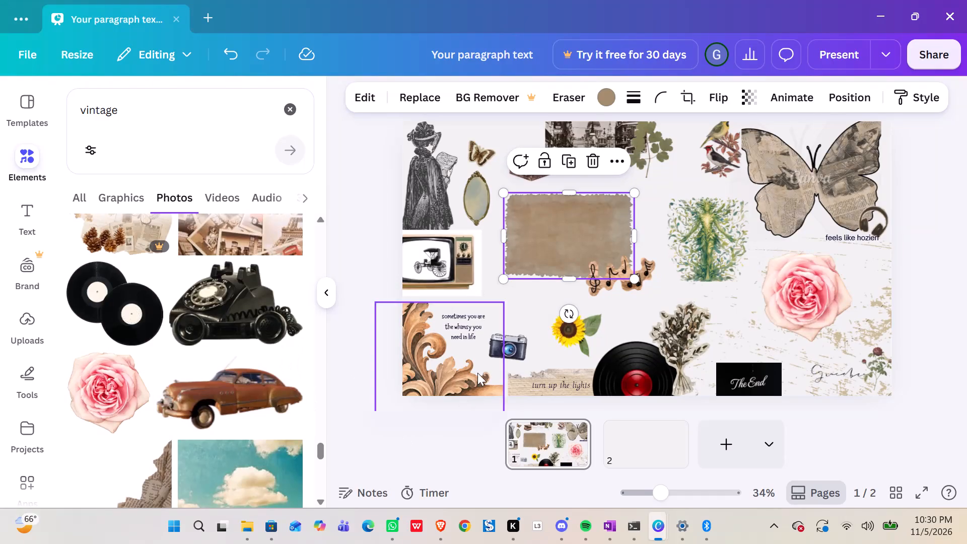
# Deselect the aged paper and look further through the vintage photo results for another collage element.
pyautogui.click(541, 315)
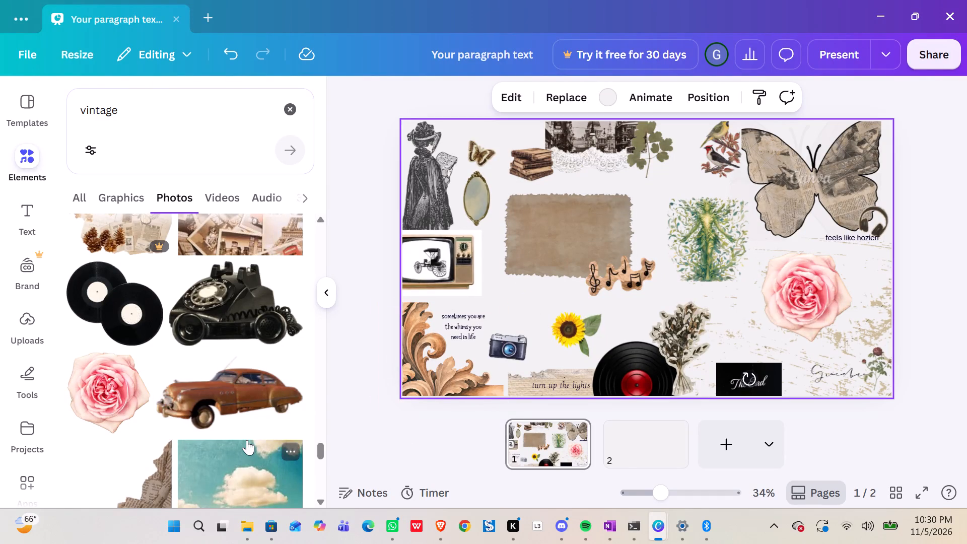
pyautogui.scroll(-6, 247, 440)
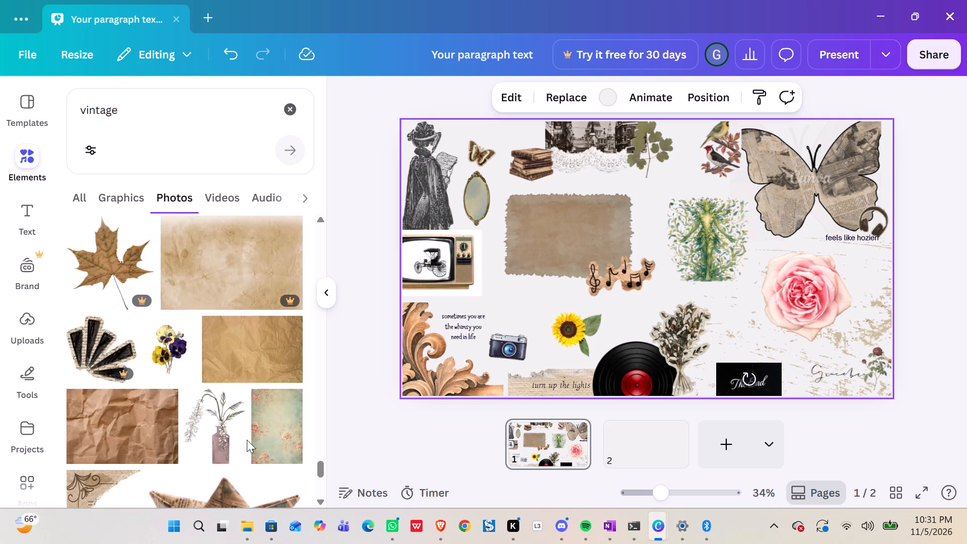
pyautogui.scroll(-3, 247, 440)
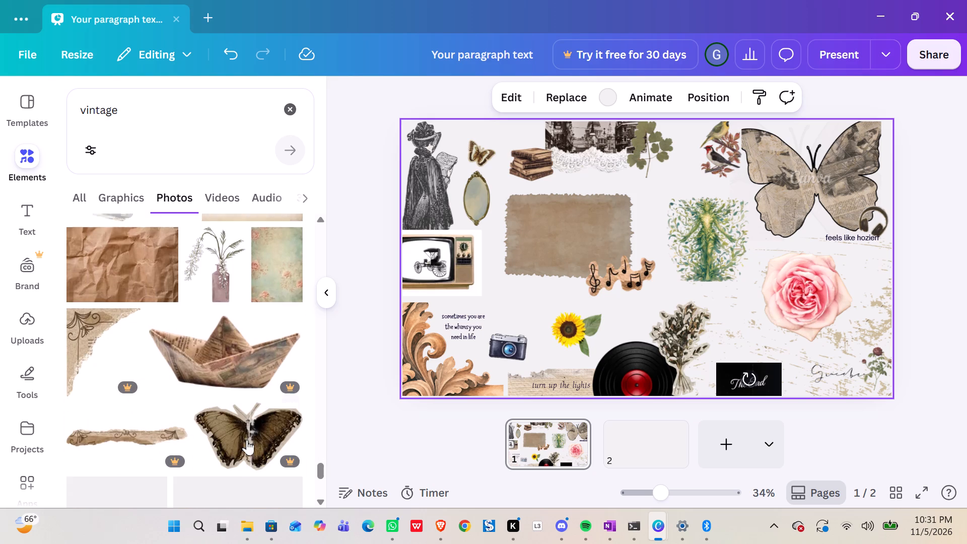
pyautogui.scroll(-4, 247, 440)
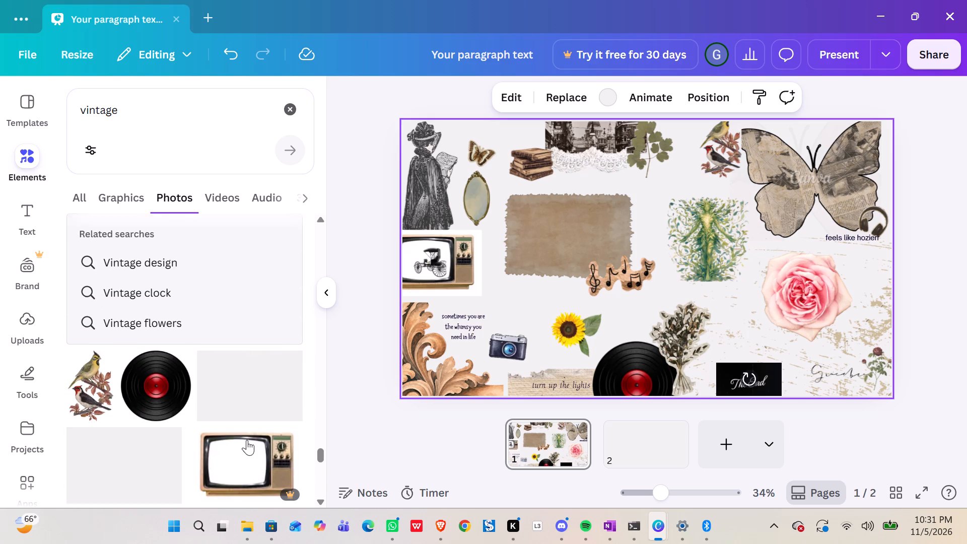
pyautogui.scroll(-3, 247, 440)
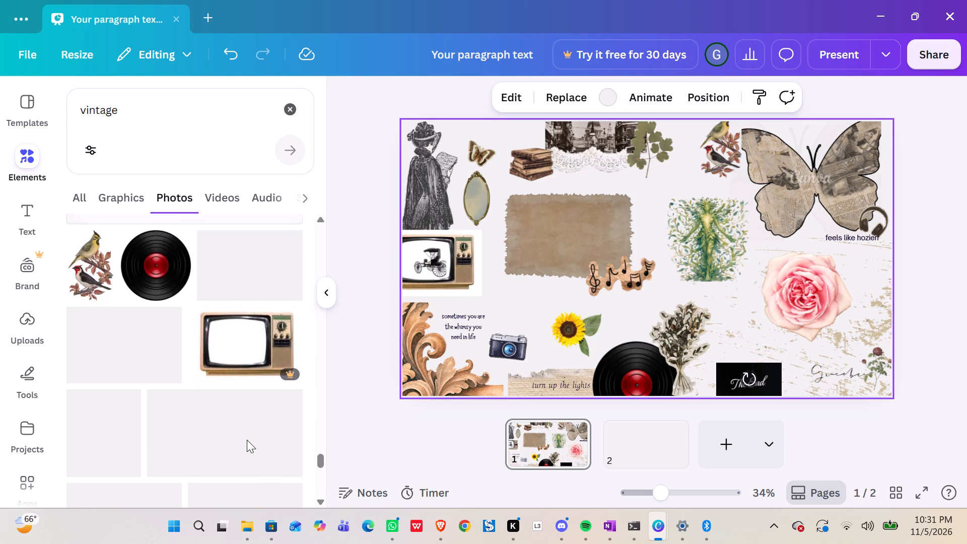
pyautogui.scroll(-1, 247, 440)
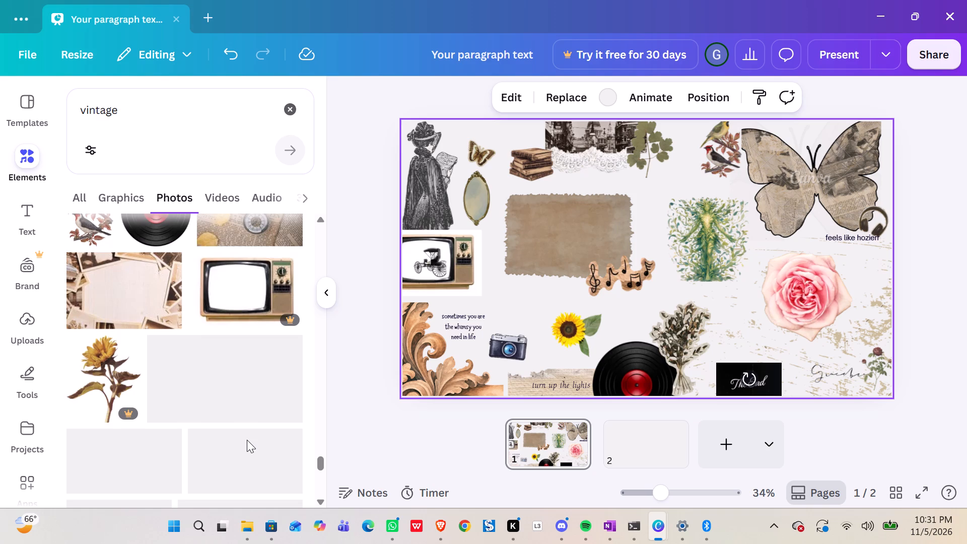
pyautogui.scroll(-4, 261, 372)
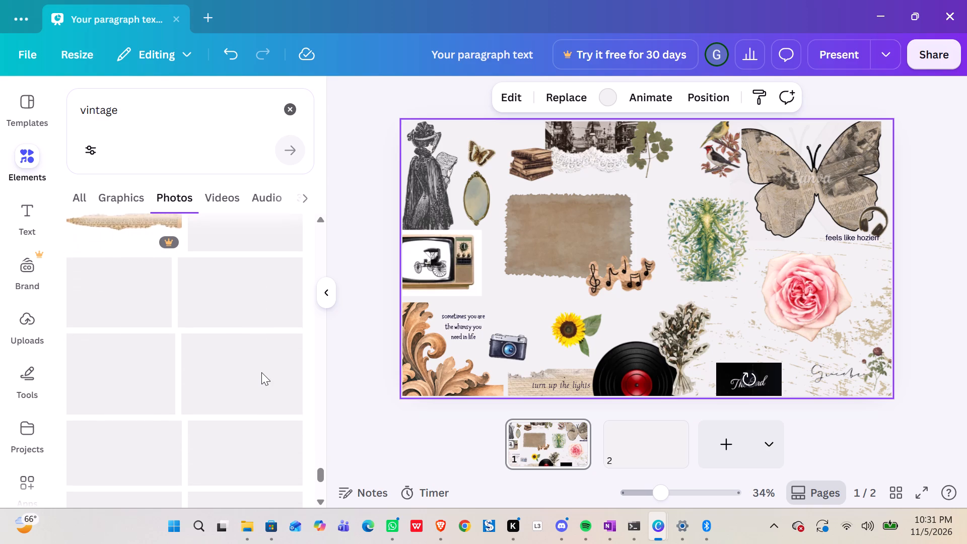
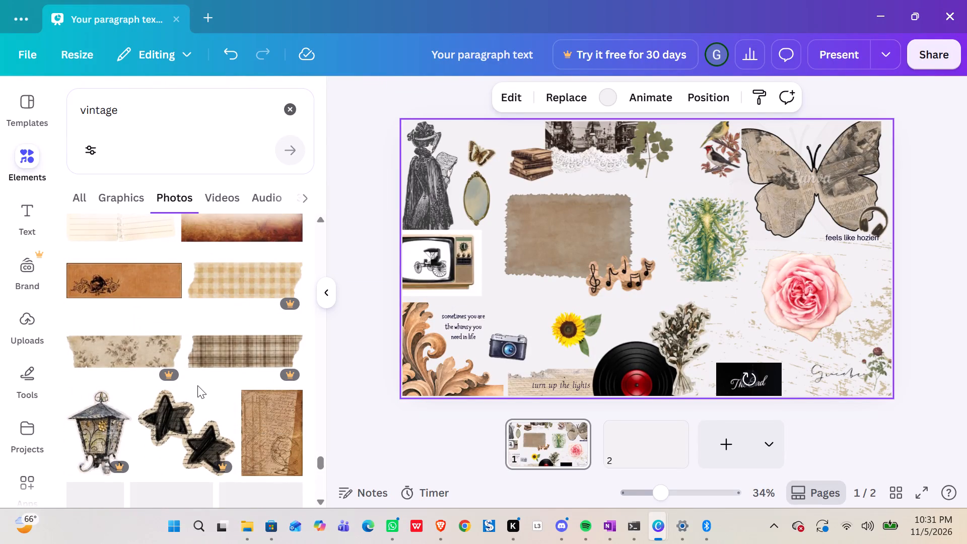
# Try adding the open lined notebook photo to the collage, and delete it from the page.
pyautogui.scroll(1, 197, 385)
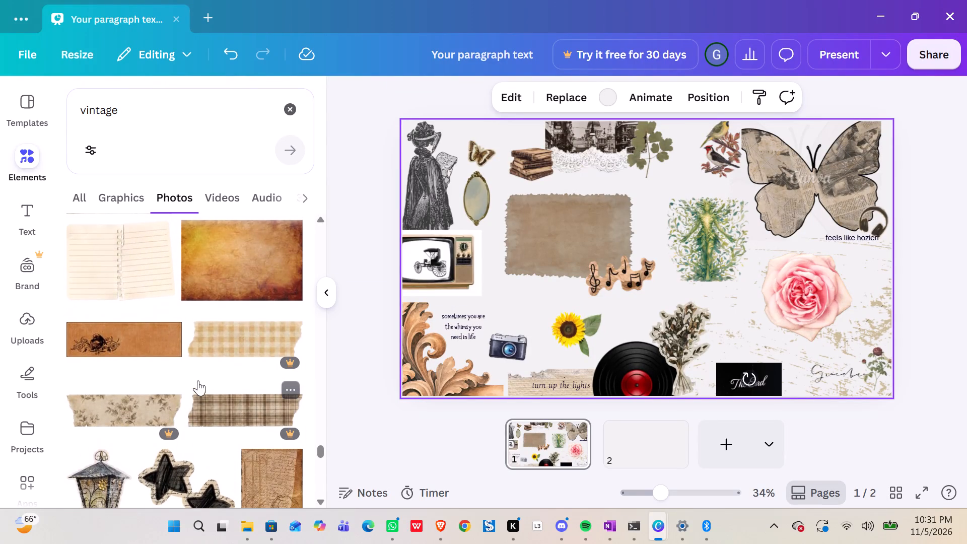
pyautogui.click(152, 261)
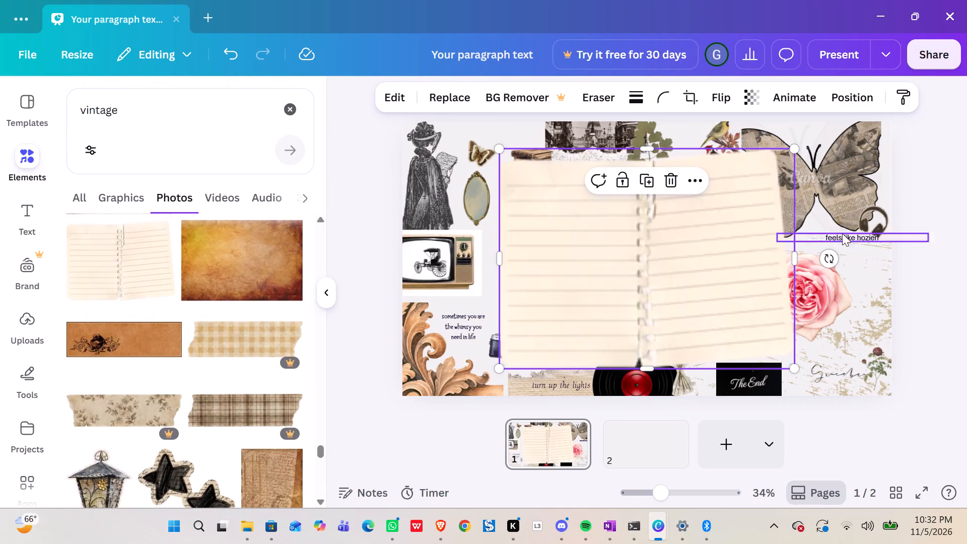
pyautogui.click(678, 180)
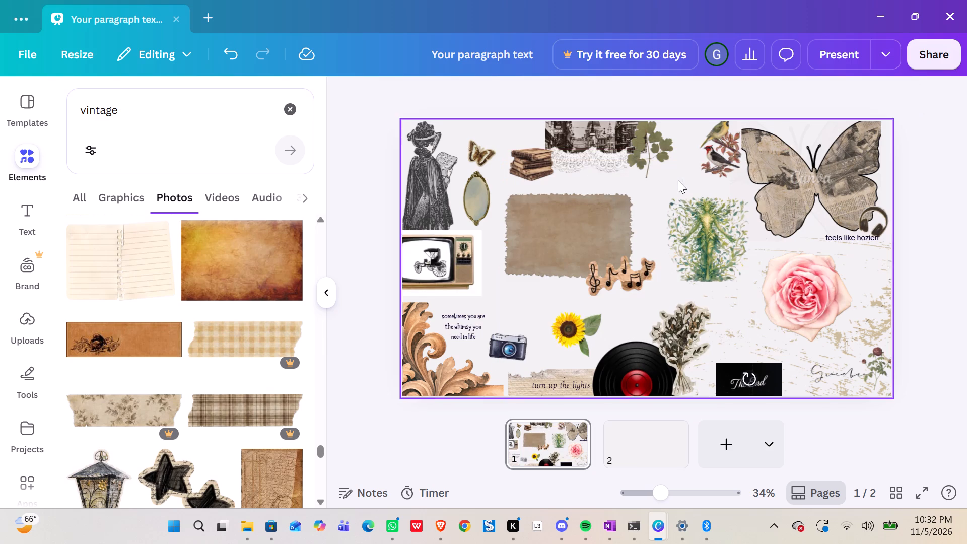
# Nudge the torn aged paper slightly down and enlarge it up and to the right, toward the green leafy figure.
pyautogui.scroll(-1, 191, 379)
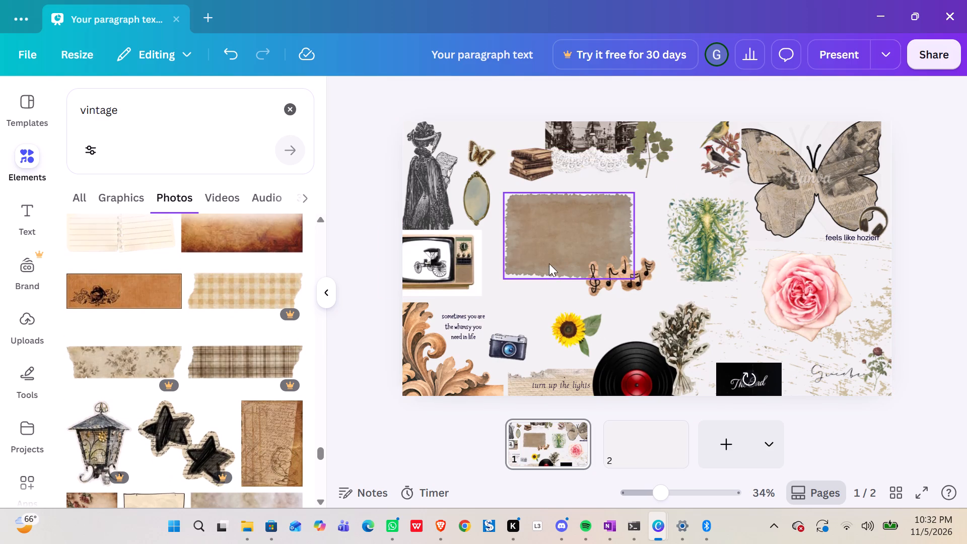
pyautogui.moveTo(555, 263); pyautogui.dragTo(556, 269)
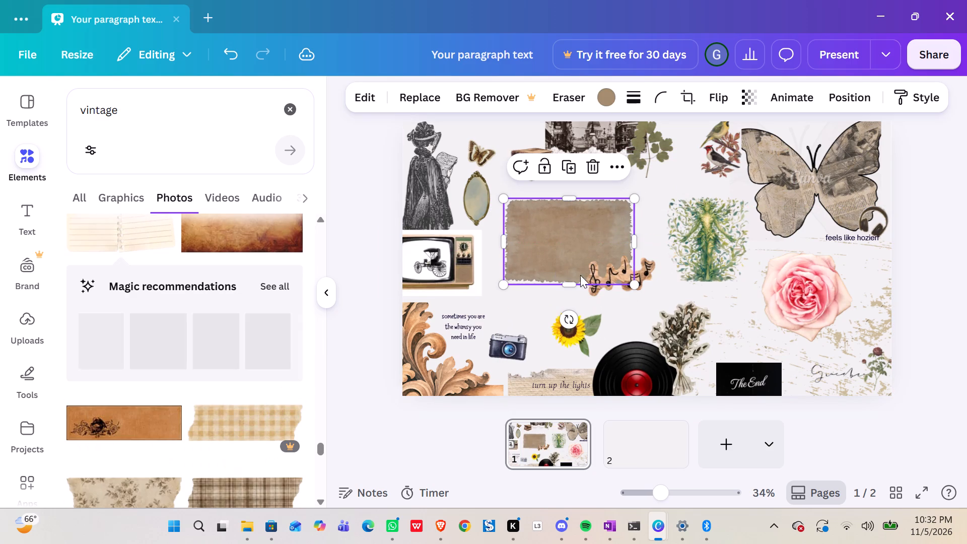
pyautogui.moveTo(635, 200); pyautogui.dragTo(658, 195)
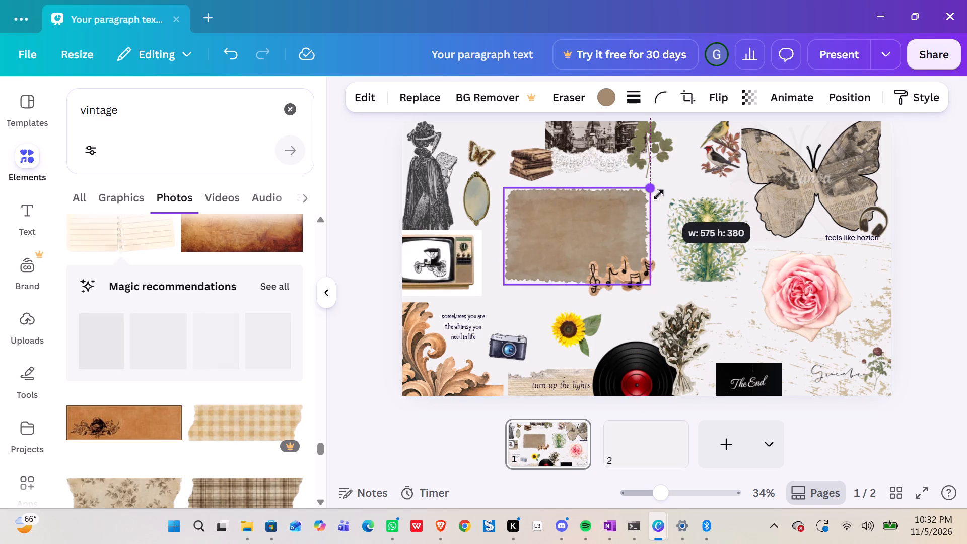
pyautogui.moveTo(658, 195); pyautogui.dragTo(664, 195)
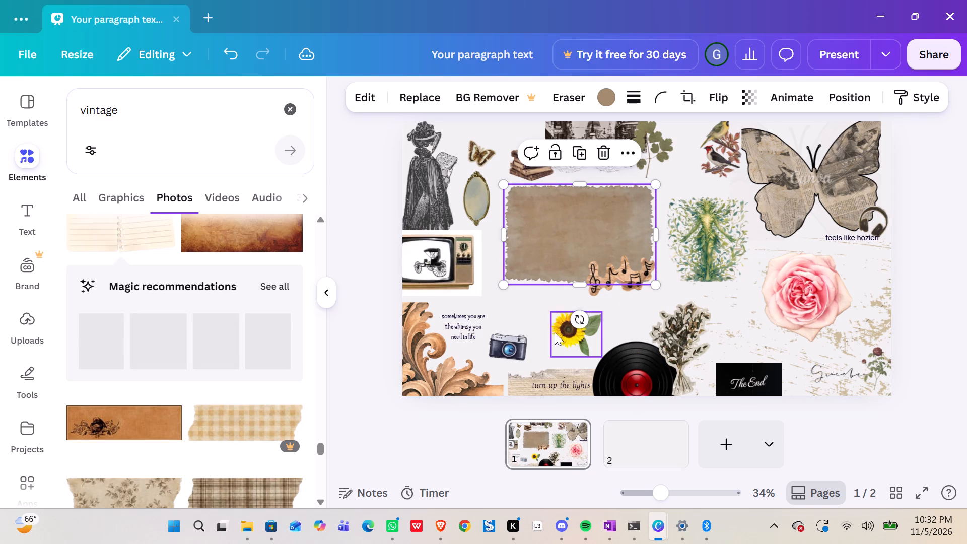
pyautogui.click(532, 303)
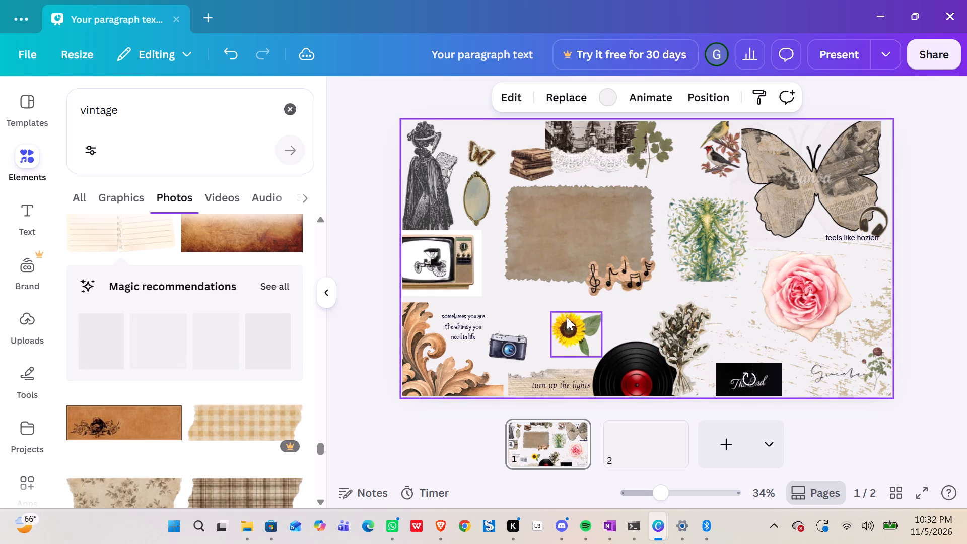
# Add the photo of two black stars with torn text-paper edges from the vintage results and shrink it to a small accent.
pyautogui.scroll(-5, 204, 424)
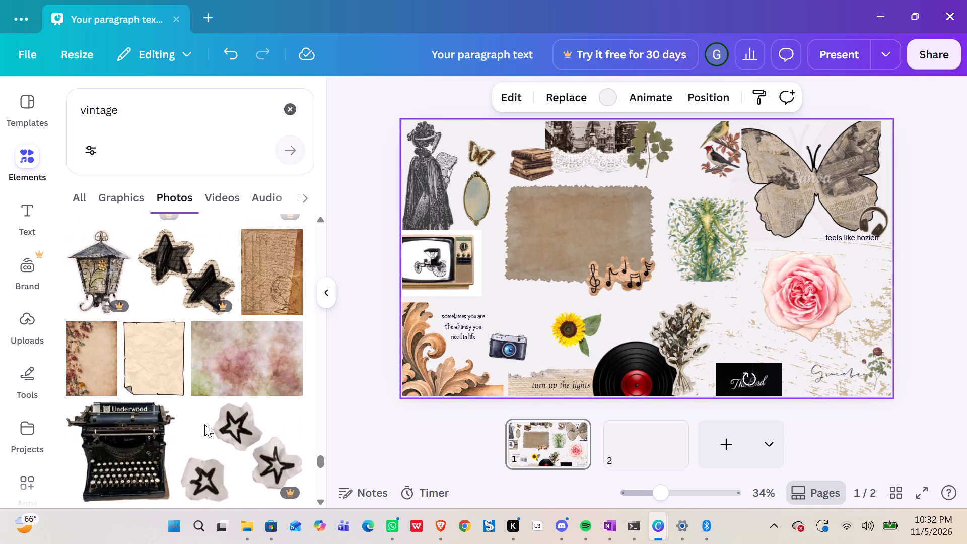
pyautogui.scroll(-1, 204, 424)
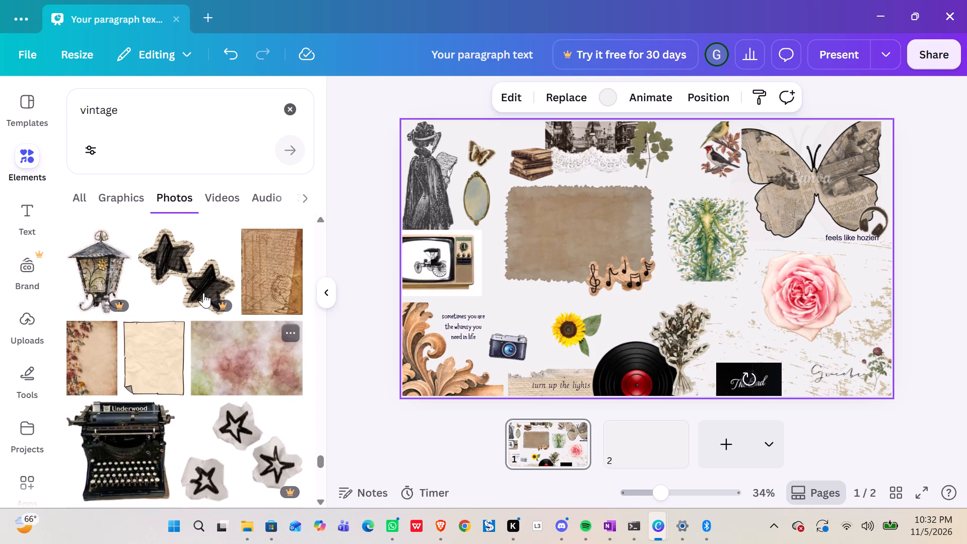
pyautogui.click(204, 287)
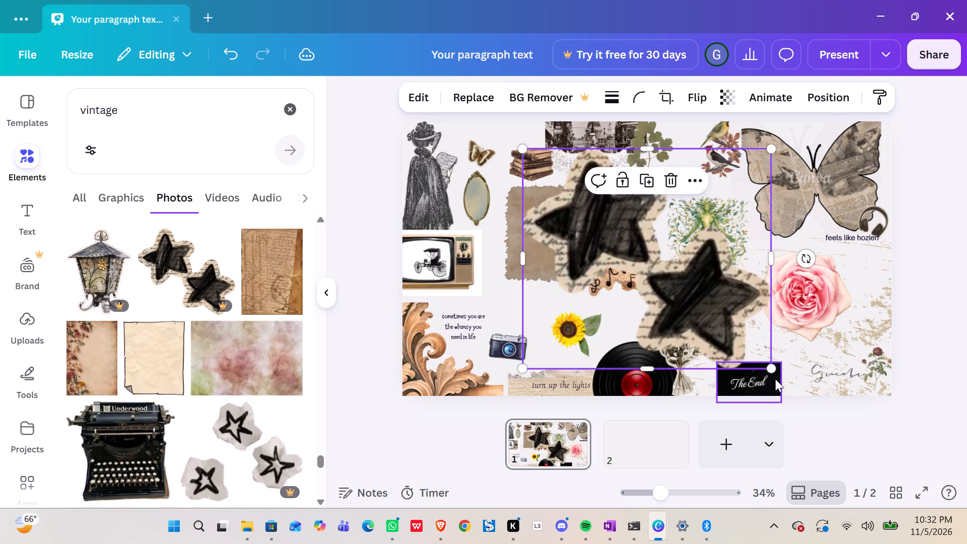
pyautogui.moveTo(772, 373); pyautogui.dragTo(545, 218)
# Reduce the black stars a little further, place them over the aged paper's upper-right corner, and leave everything deselected.
pyautogui.moveTo(552, 163); pyautogui.dragTo(536, 222)
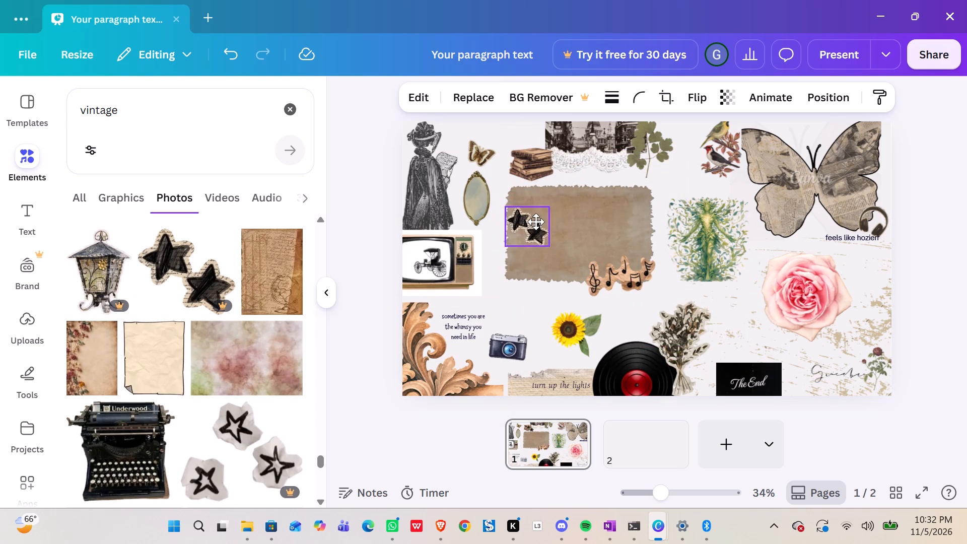
pyautogui.moveTo(536, 222); pyautogui.dragTo(580, 206)
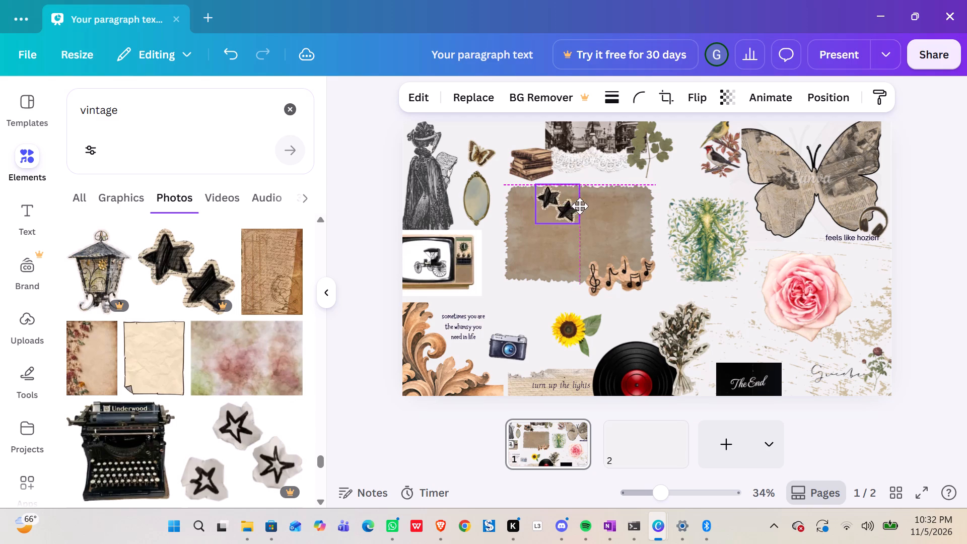
pyautogui.moveTo(580, 206); pyautogui.dragTo(599, 218)
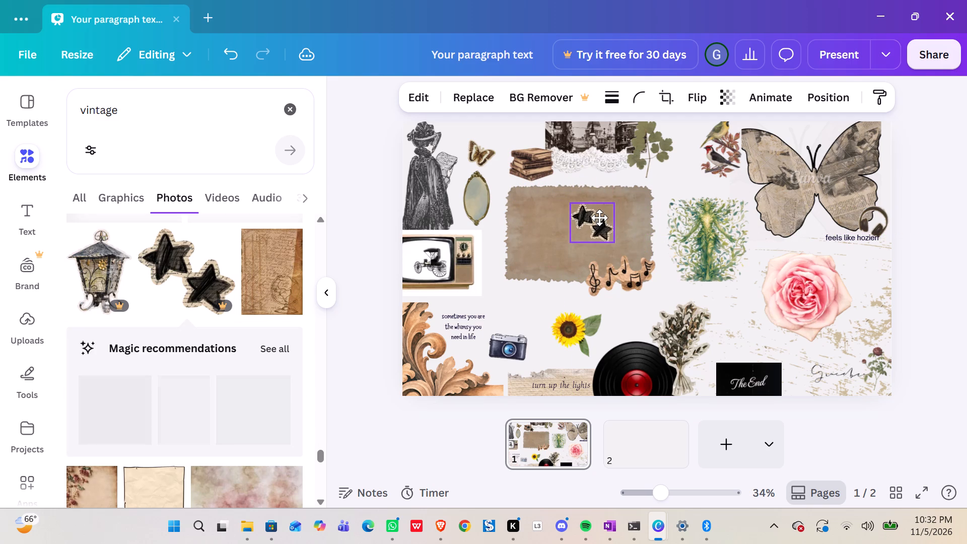
pyautogui.moveTo(599, 218); pyautogui.dragTo(635, 310)
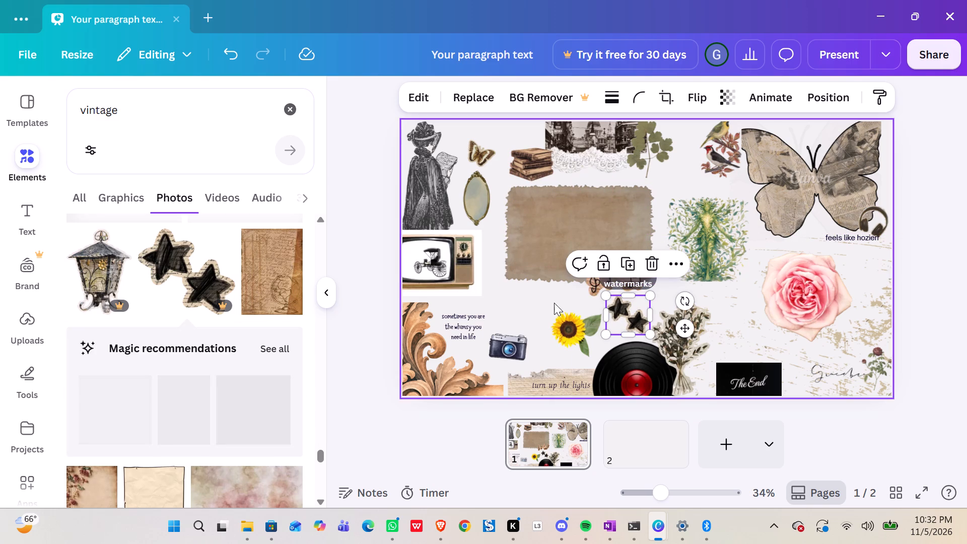
pyautogui.moveTo(614, 319); pyautogui.dragTo(508, 204)
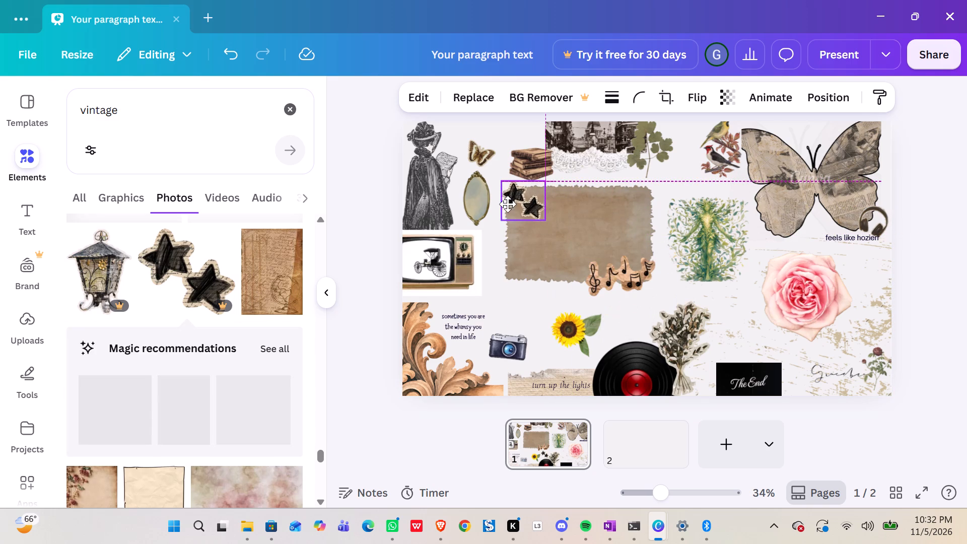
pyautogui.moveTo(508, 204); pyautogui.dragTo(503, 202)
pyautogui.moveTo(542, 223); pyautogui.dragTo(538, 215)
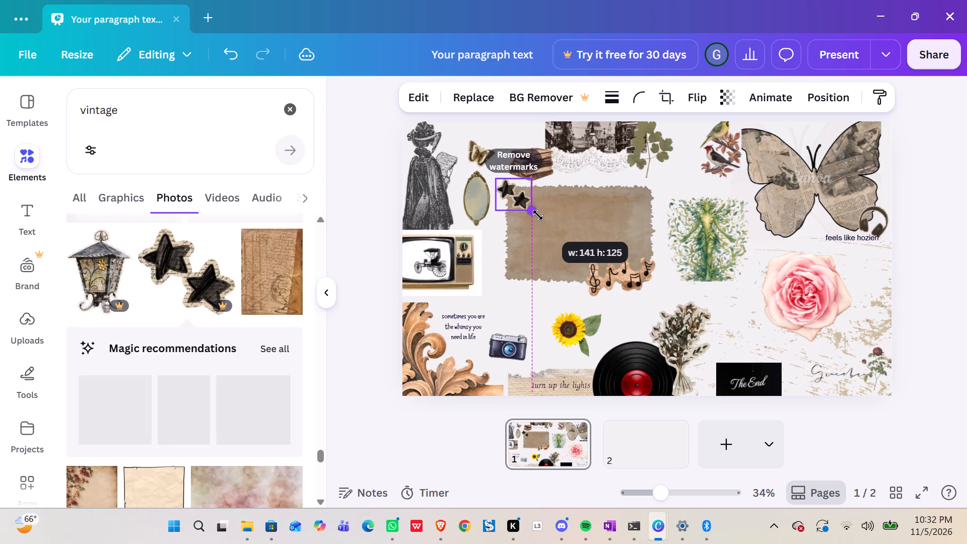
pyautogui.moveTo(538, 215); pyautogui.dragTo(532, 211)
pyautogui.moveTo(513, 196); pyautogui.dragTo(639, 200)
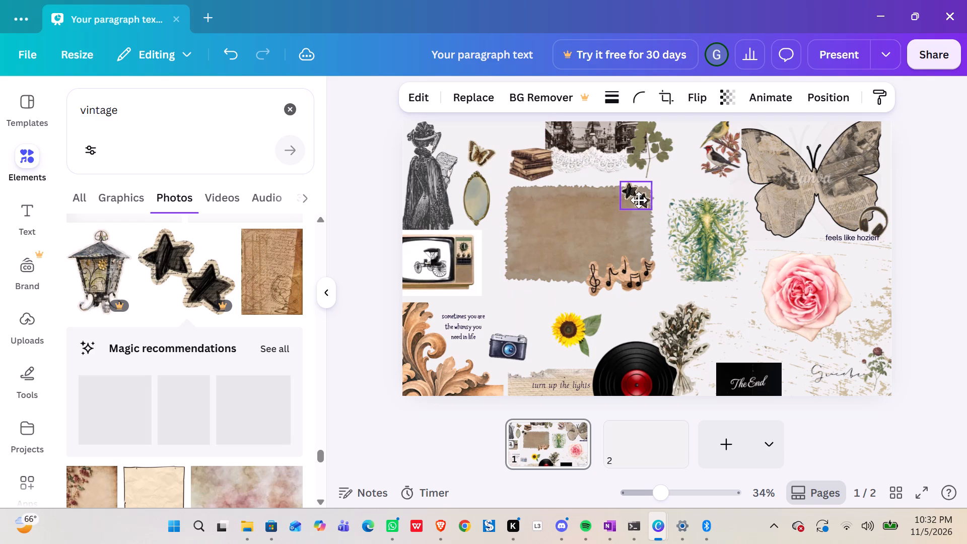
pyautogui.moveTo(639, 200); pyautogui.dragTo(648, 195)
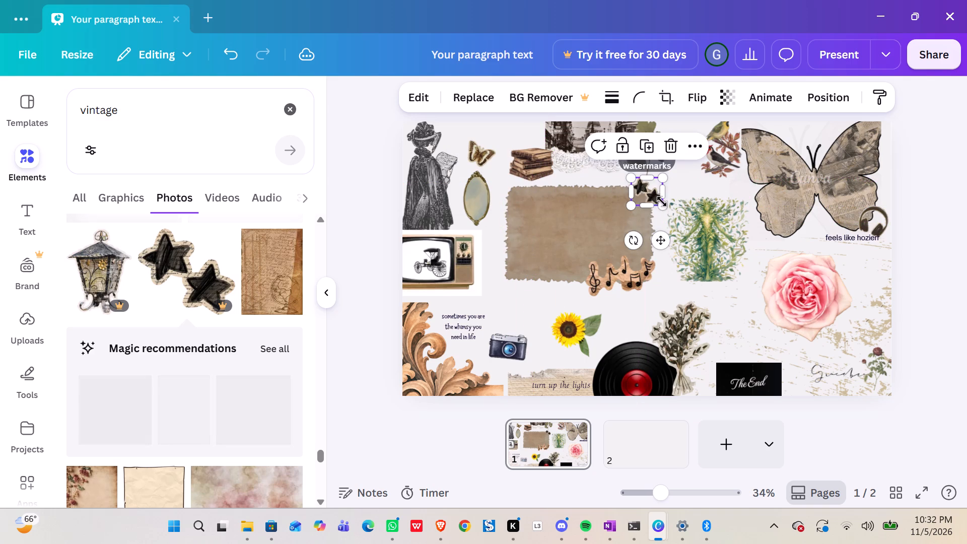
pyautogui.moveTo(663, 204); pyautogui.dragTo(666, 210)
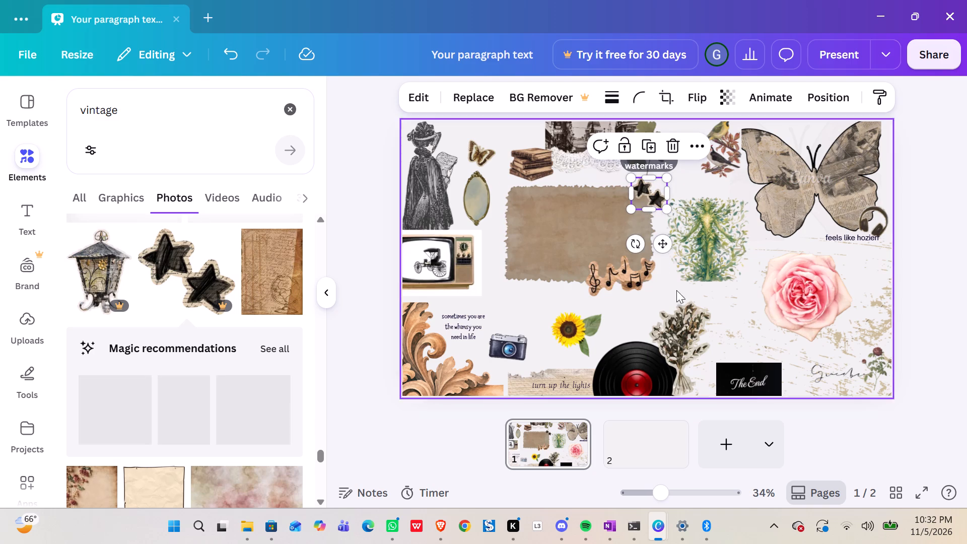
pyautogui.click(649, 287)
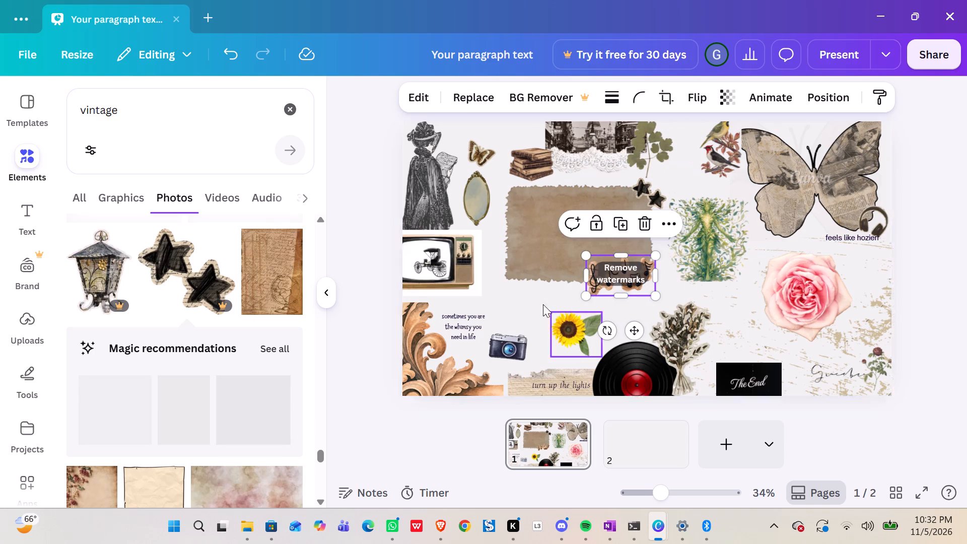
pyautogui.click(534, 287)
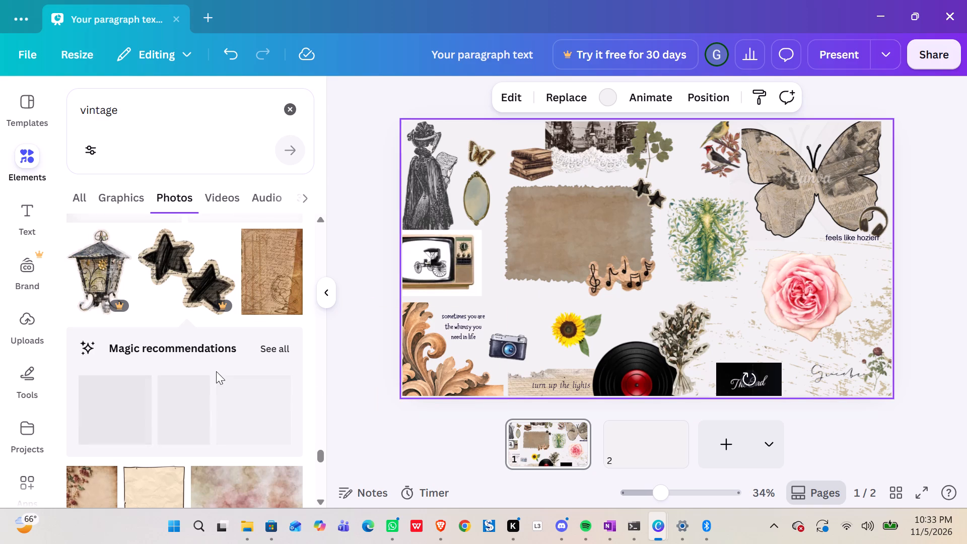
# Look further through the vintage photo results for another collage element.
pyautogui.scroll(-4, 212, 369)
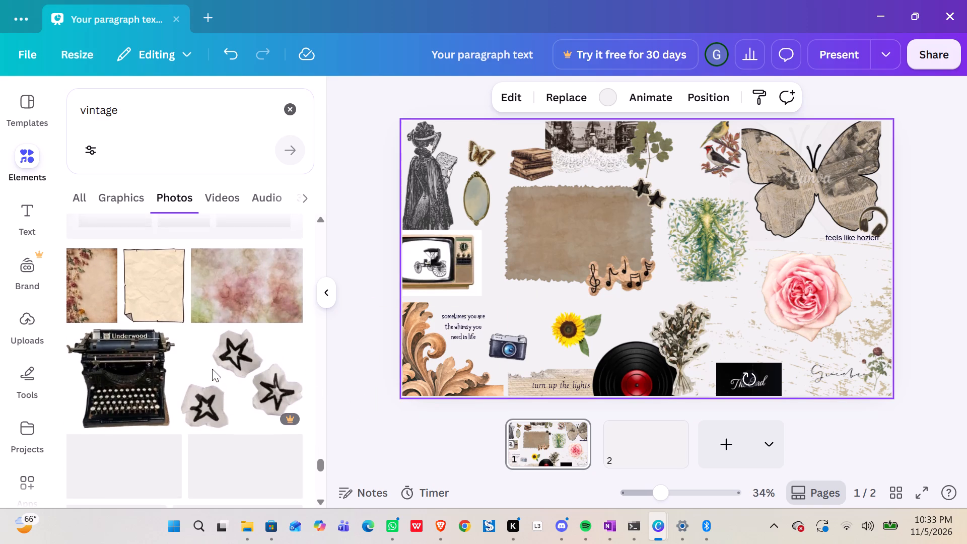
pyautogui.scroll(-1, 212, 369)
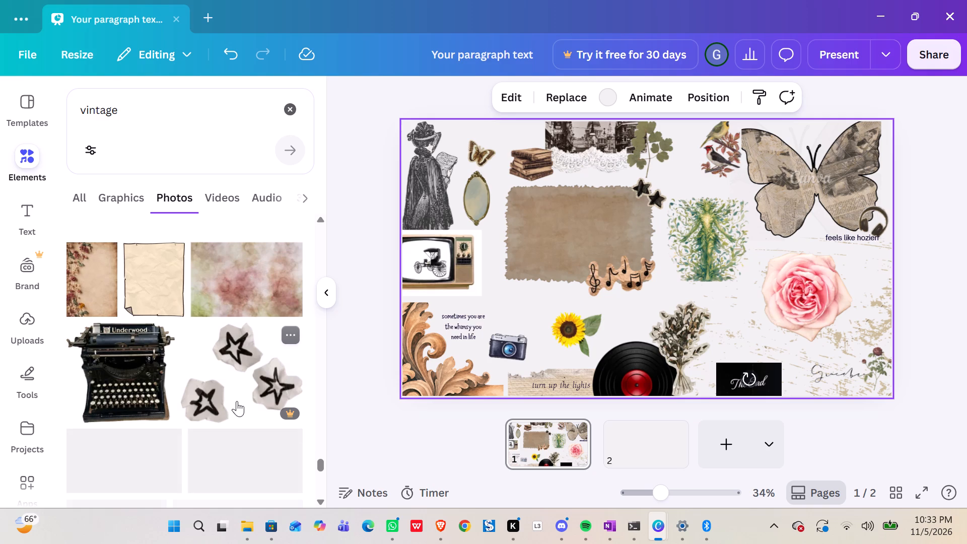
pyautogui.scroll(-5, 195, 362)
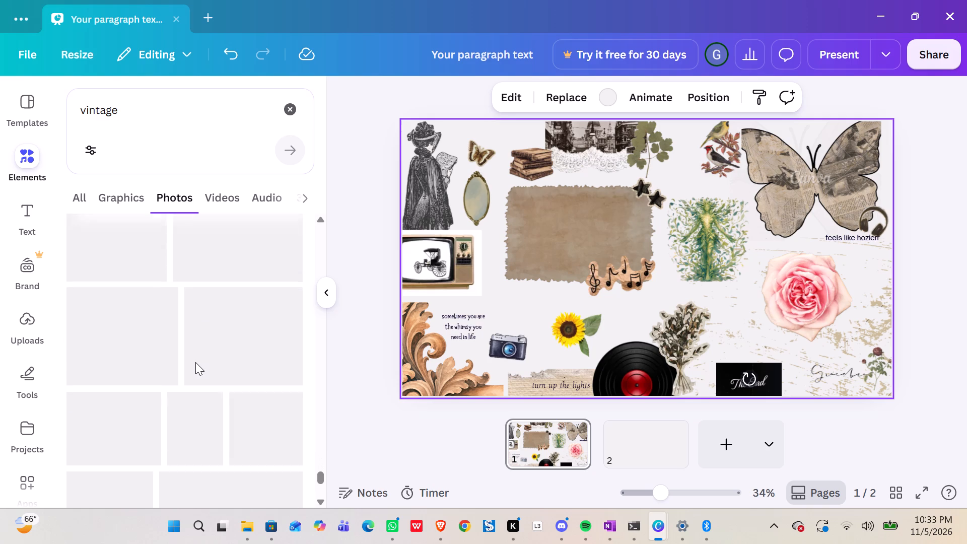
pyautogui.scroll(-1, 195, 362)
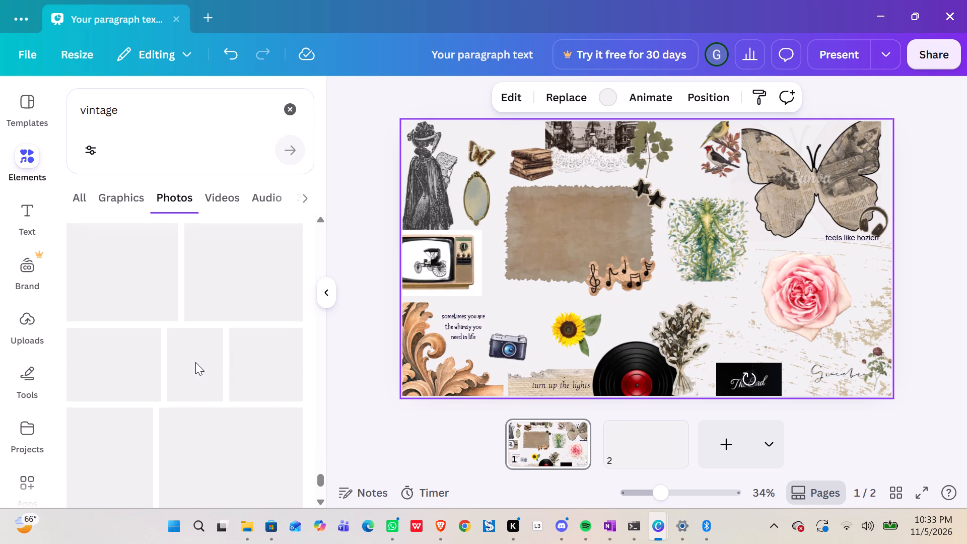
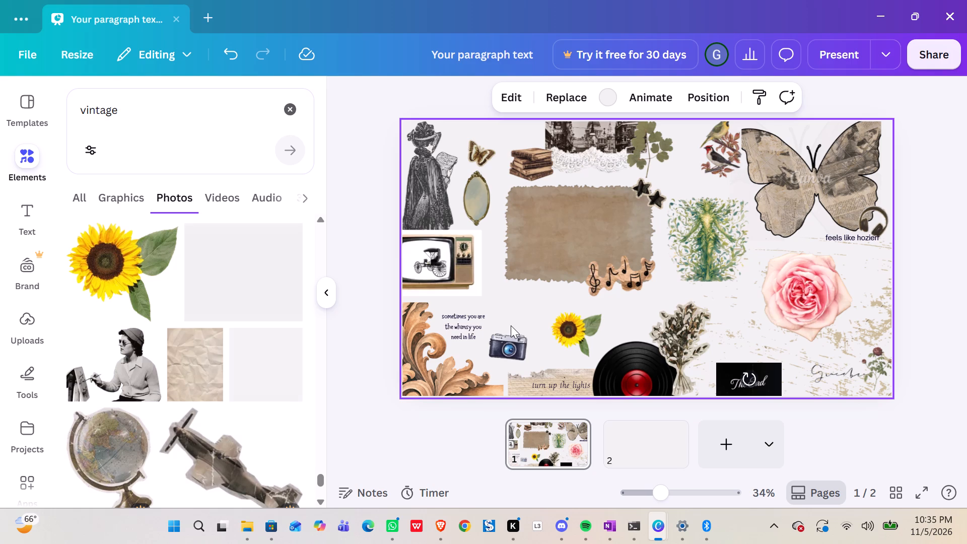
# Add the antique desk globe photo from the vintage results as a small accent between the retro television and the aged paper's lower-left corner.
pyautogui.scroll(-1, 277, 385)
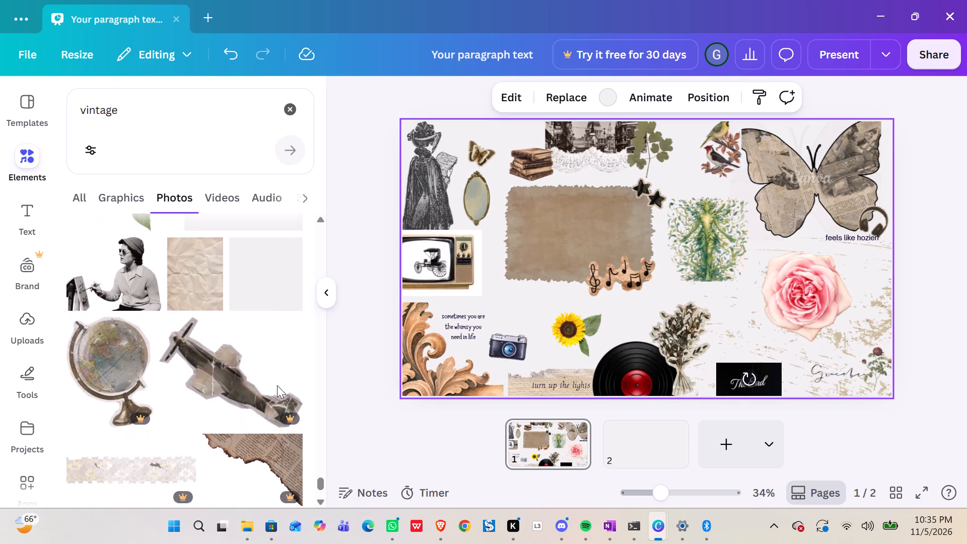
pyautogui.scroll(-1, 277, 385)
pyautogui.click(126, 383)
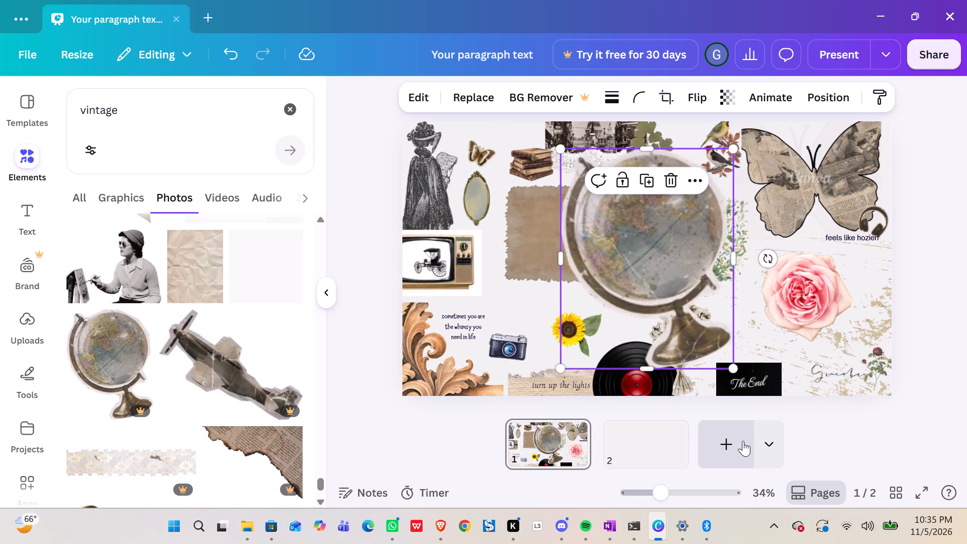
pyautogui.moveTo(730, 368); pyautogui.dragTo(526, 304)
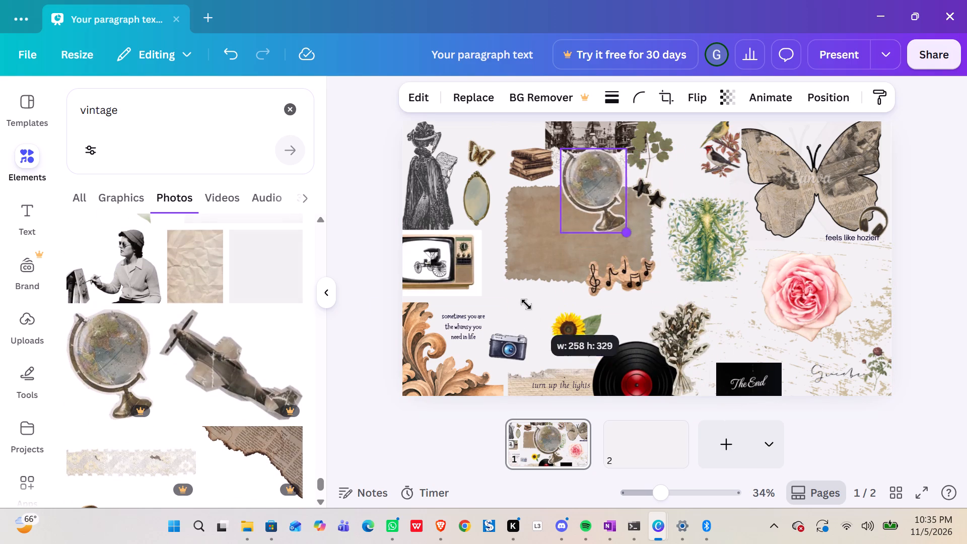
pyautogui.moveTo(526, 304); pyautogui.dragTo(554, 258)
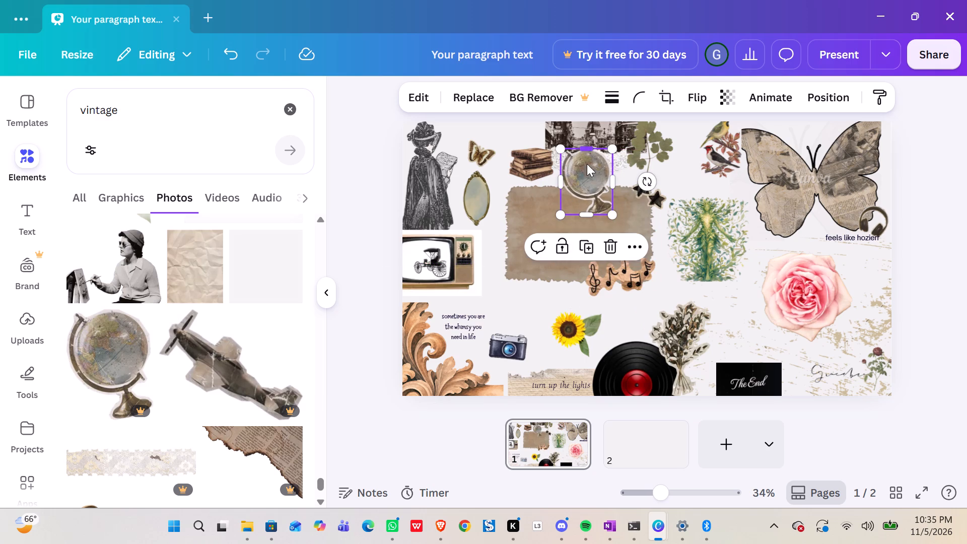
pyautogui.moveTo(586, 173); pyautogui.dragTo(509, 275)
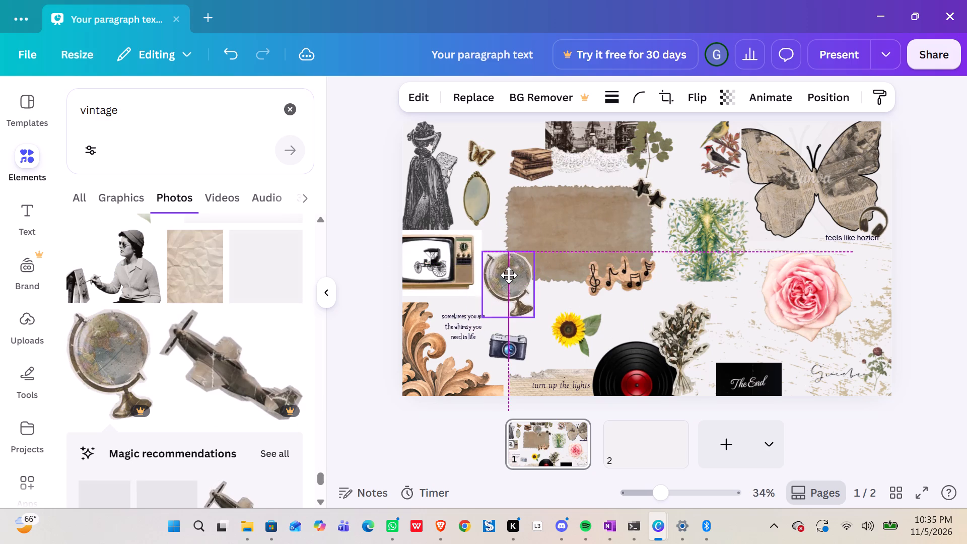
pyautogui.moveTo(509, 275); pyautogui.dragTo(505, 270)
pyautogui.click(542, 335)
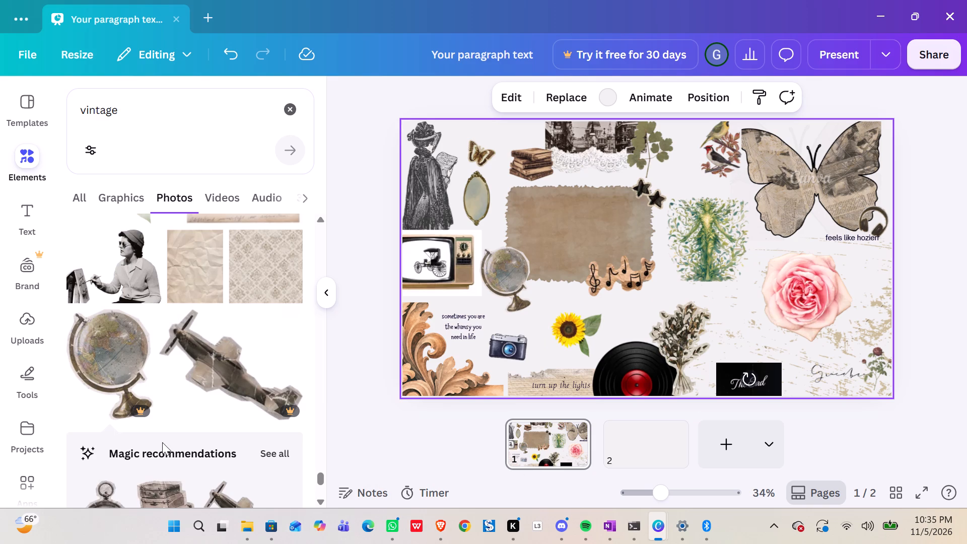
# Look further through the vintage photo results for another collage element.
pyautogui.scroll(-7, 162, 442)
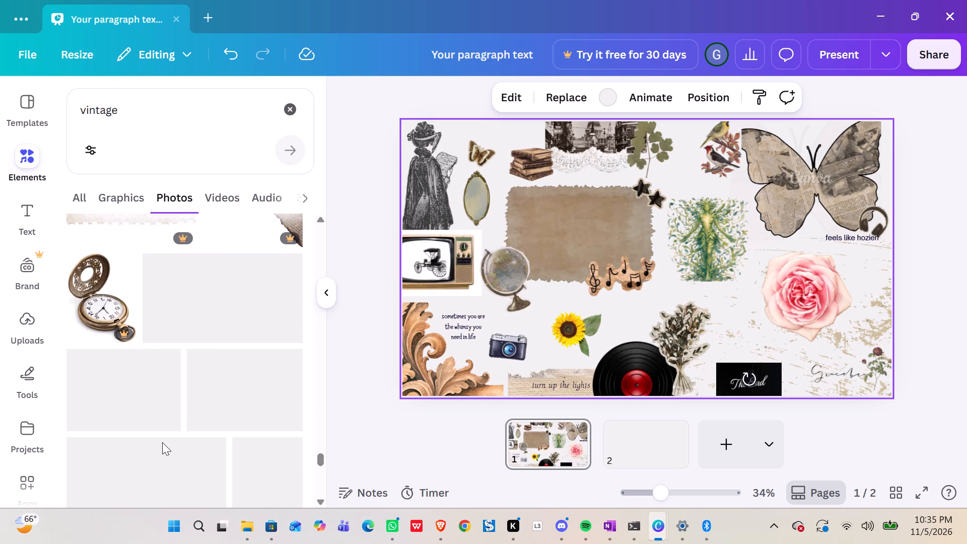
pyautogui.scroll(-3, 162, 442)
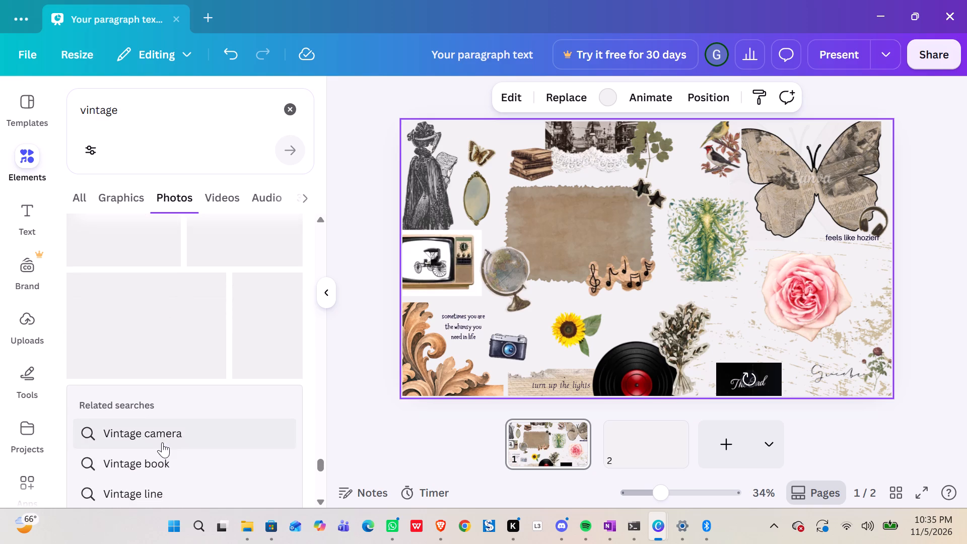
pyautogui.scroll(-1, 162, 442)
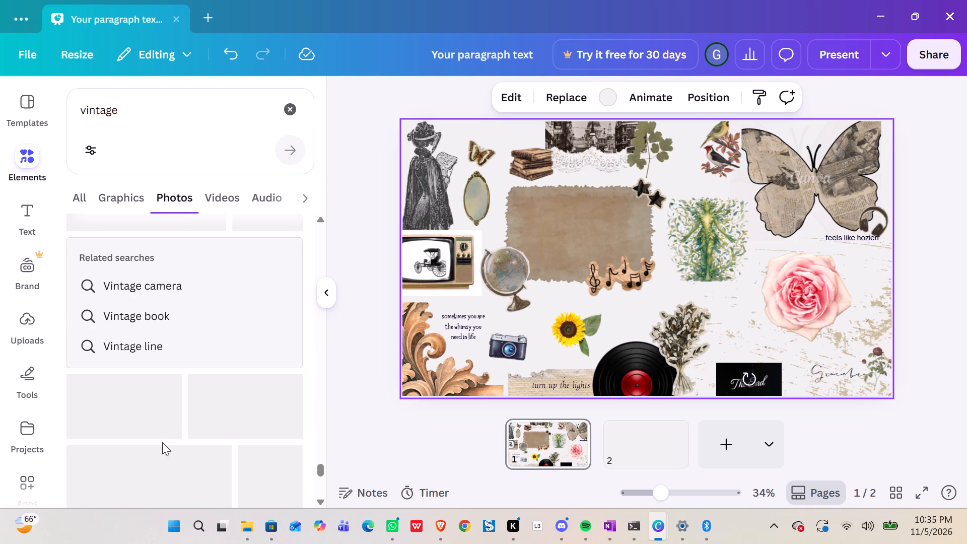
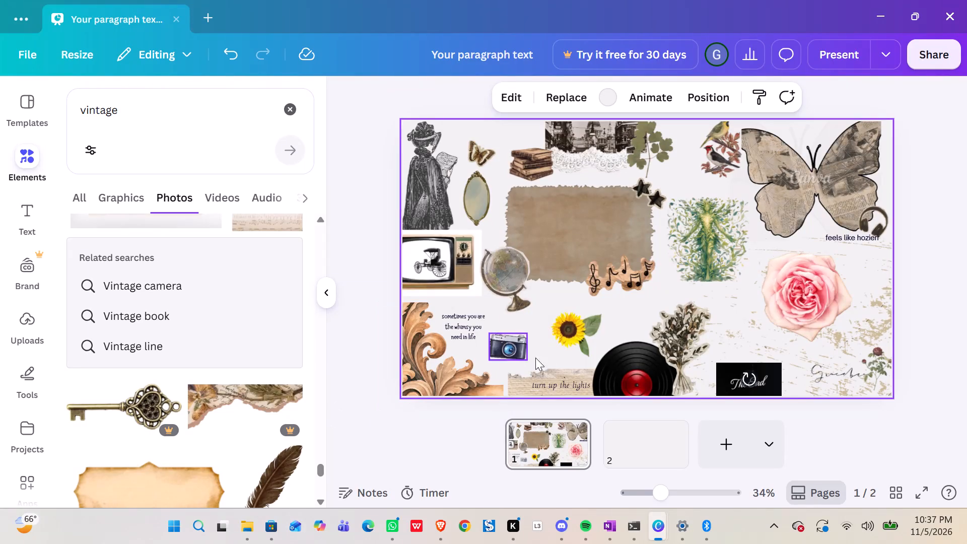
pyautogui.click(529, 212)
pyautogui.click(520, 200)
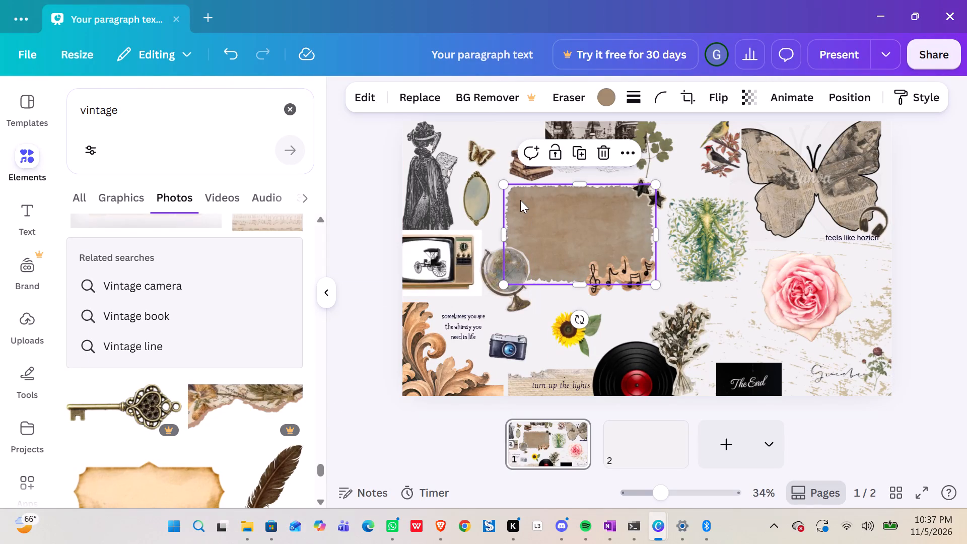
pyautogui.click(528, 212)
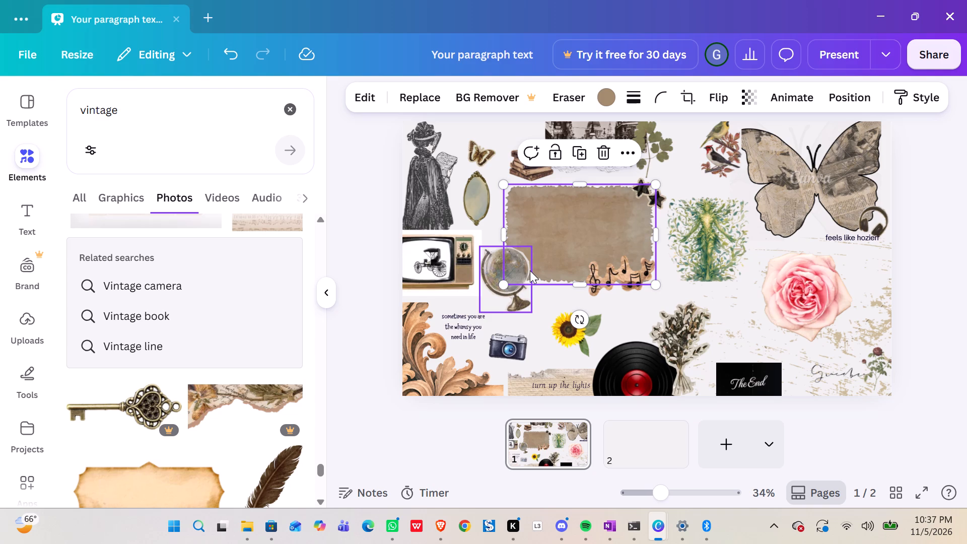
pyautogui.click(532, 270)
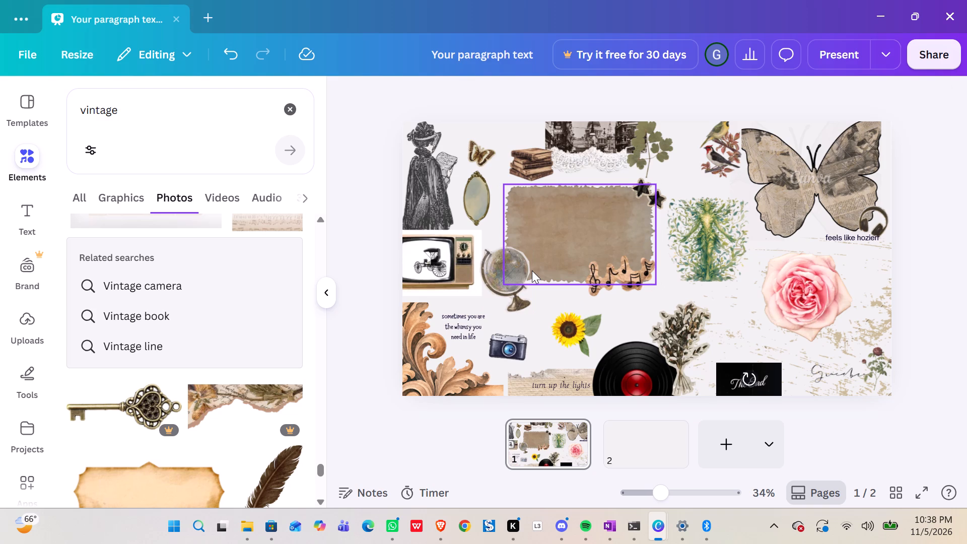
# Add a text element in the Moonlight font from the vintage font results to the collage.
pyautogui.click(31, 220)
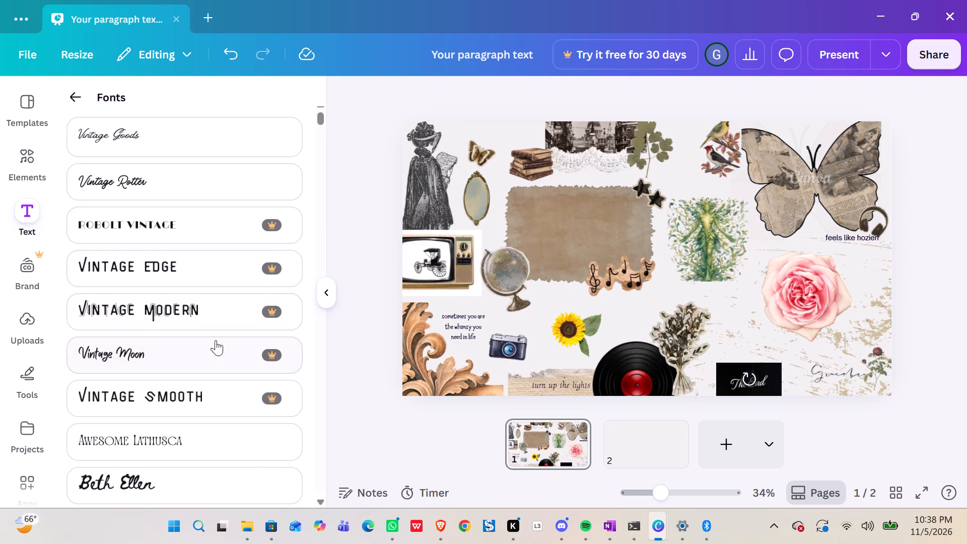
pyautogui.scroll(-12, 216, 340)
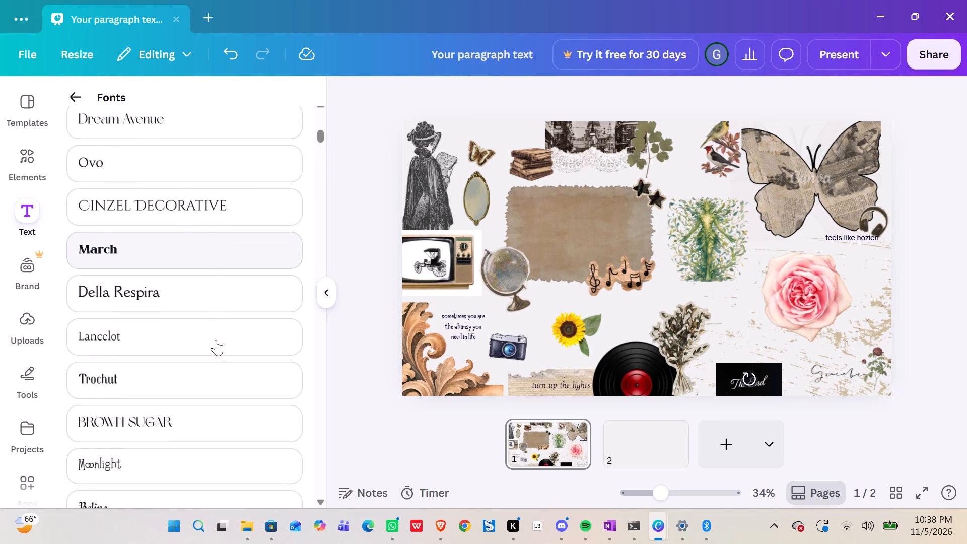
pyautogui.scroll(-5, 216, 340)
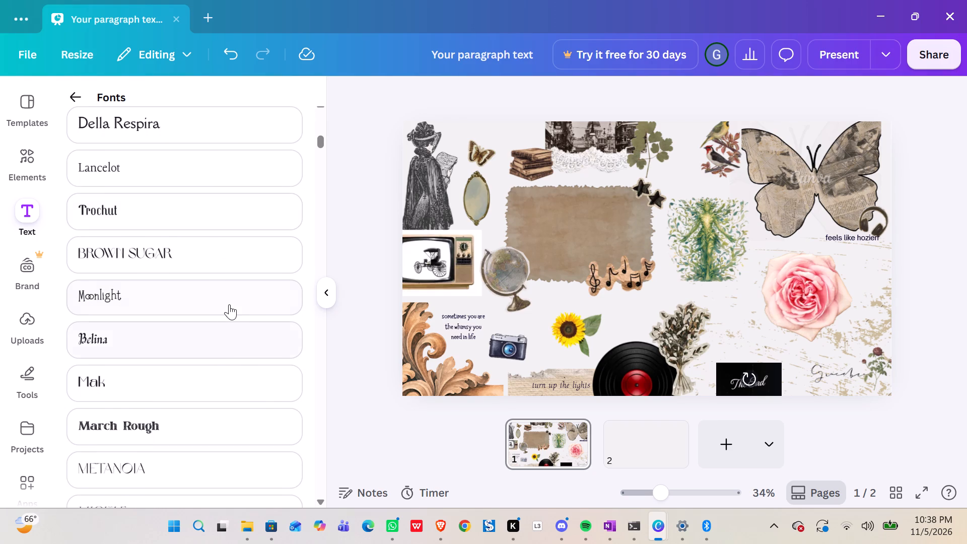
pyautogui.click(229, 304)
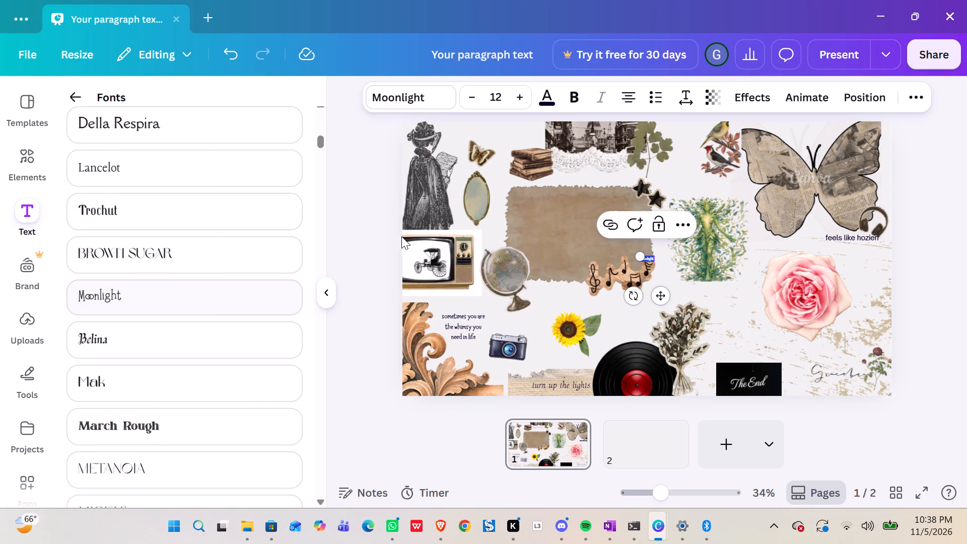
# Add a second Moonlight-font text and enlarge it to size 147 across the aged paper's lower edge.
pyautogui.click(540, 190)
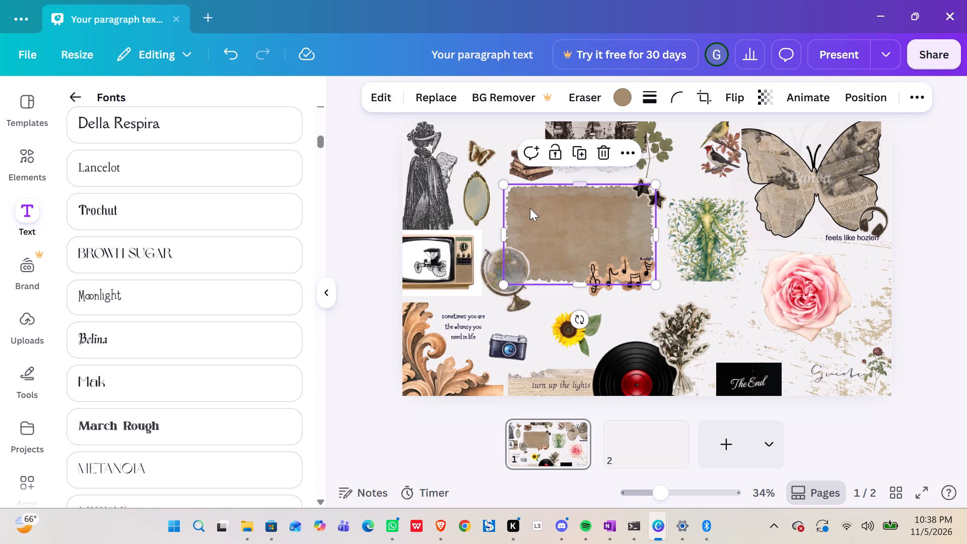
pyautogui.click(530, 208)
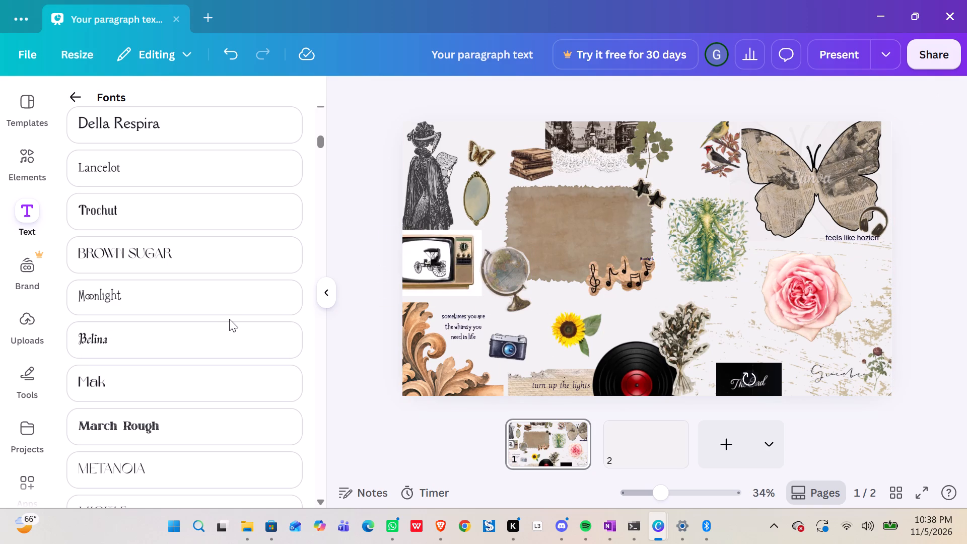
pyautogui.click(239, 283)
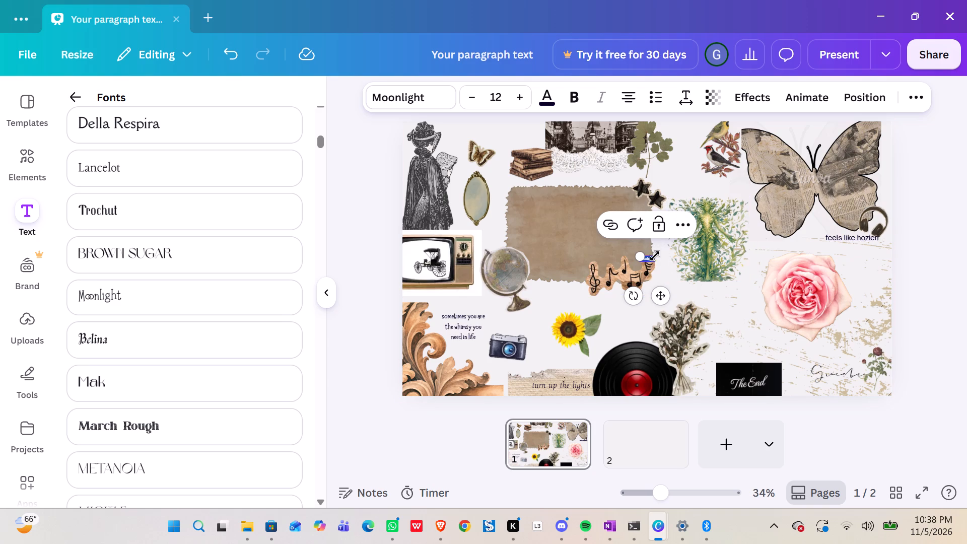
pyautogui.moveTo(638, 261); pyautogui.dragTo(574, 239)
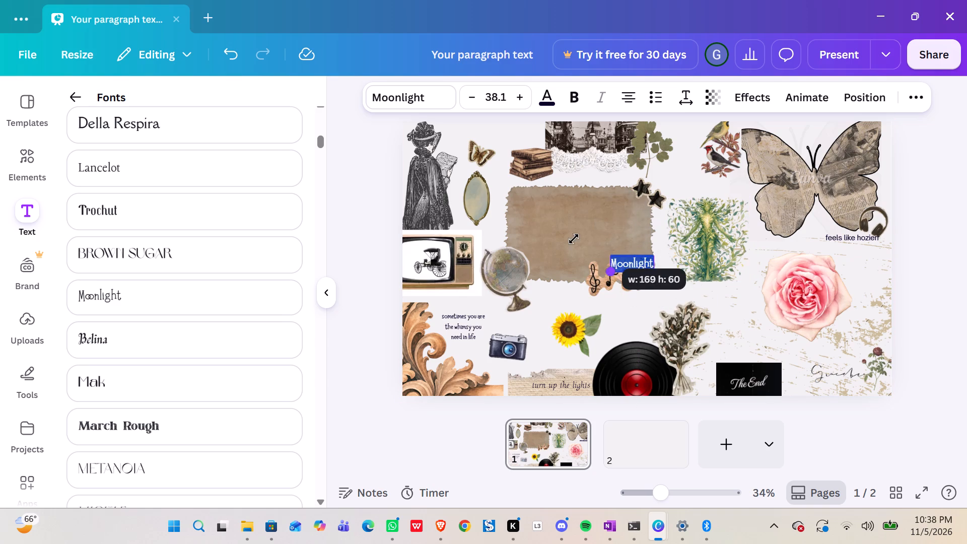
pyautogui.moveTo(574, 239); pyautogui.dragTo(489, 321)
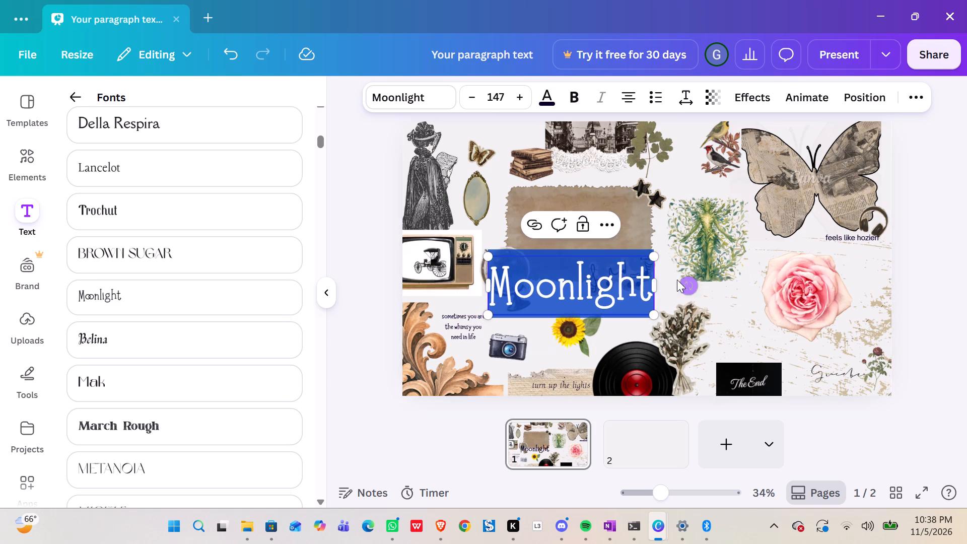
# Delete the placeholder wording from the enlarged Moonlight-font text.
pyautogui.click(635, 285)
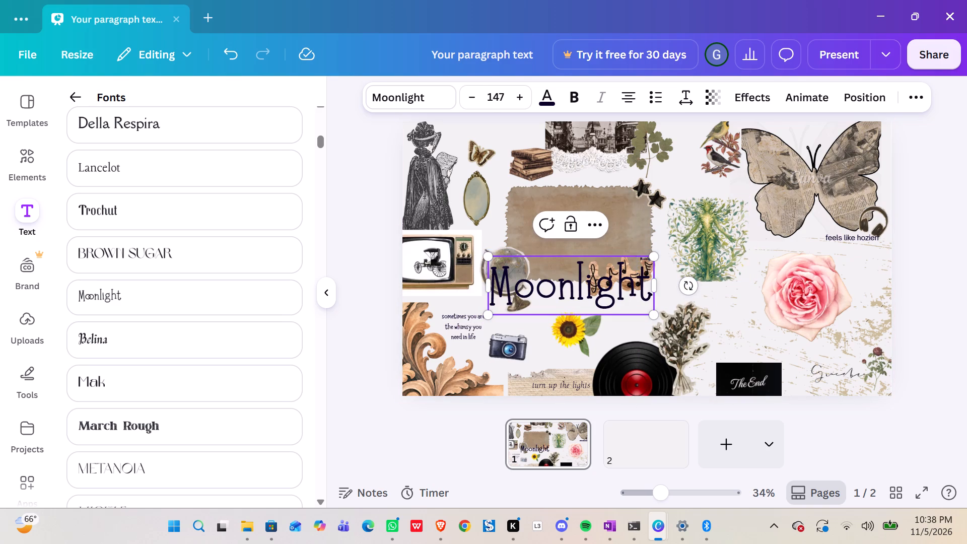
pyautogui.press('BackSpace')
pyautogui.press('BackSpace')
pyautogui.press('BackSpace')
pyautogui.press('BackSpace')
pyautogui.press('BackSpace')
pyautogui.press('BackSpace')
pyautogui.press('BackSpace')
pyautogui.press('BackSpace')
pyautogui.press('BackSpace')
pyautogui.press('BackSpace')
pyautogui.press('BackSpace')
pyautogui.press('BackSpace')
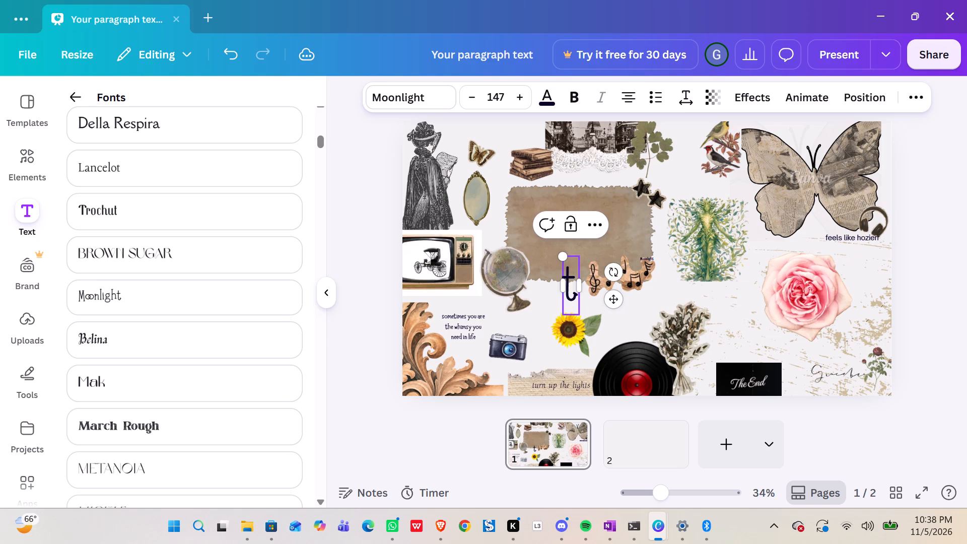
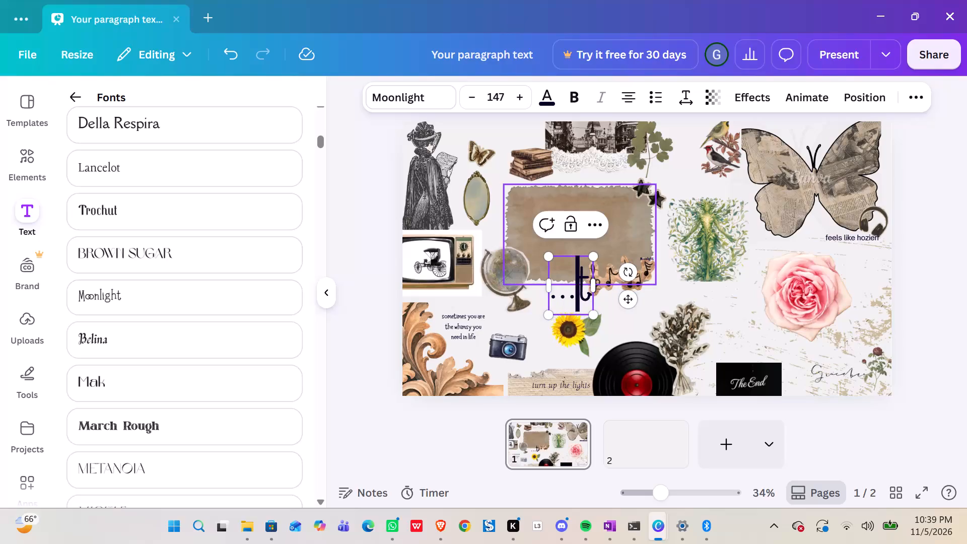
# Write "....if you were to ask me what its" at the start of the large Moonlight text.
pyautogui.press('BackSpace')
pyautogui.press('BackSpace')
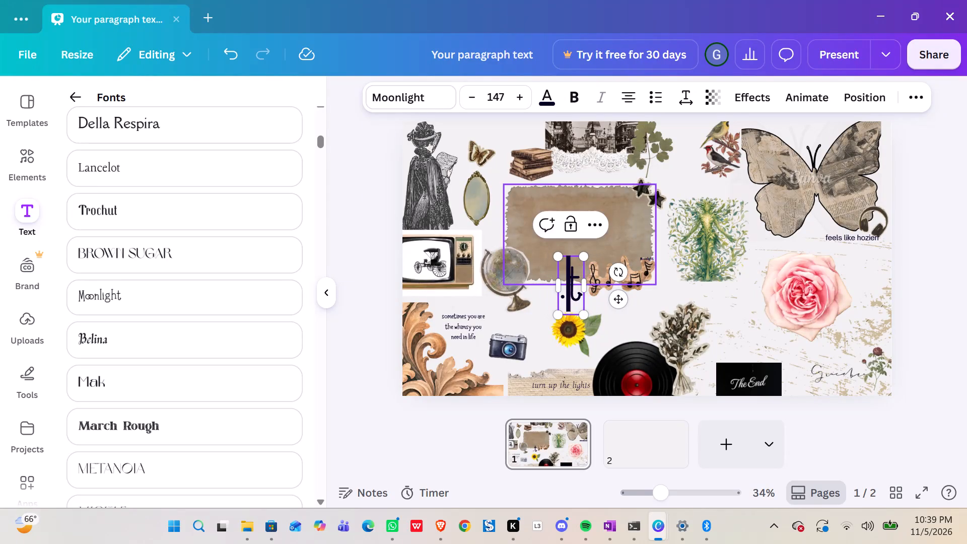
pyautogui.write('...')
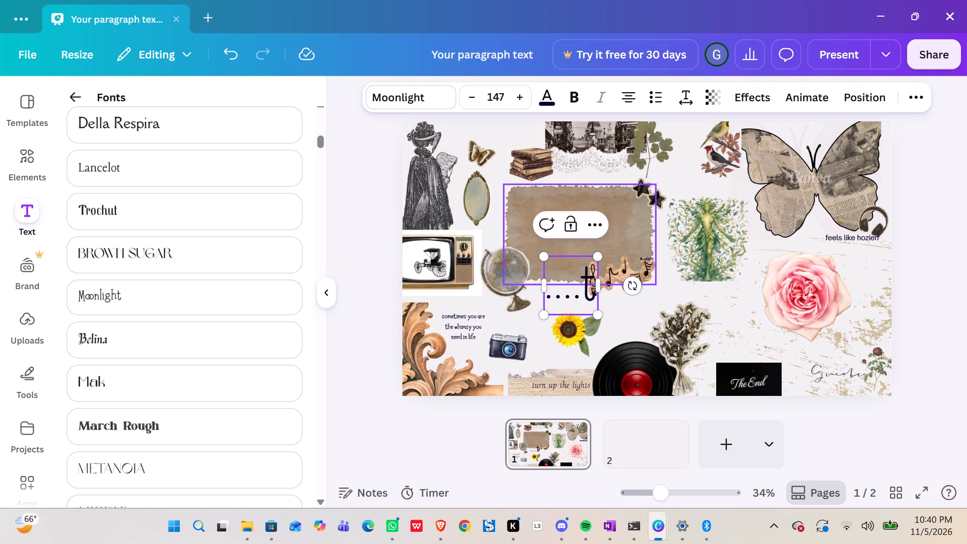
pyautogui.write('if you were')
pyautogui.press('space')
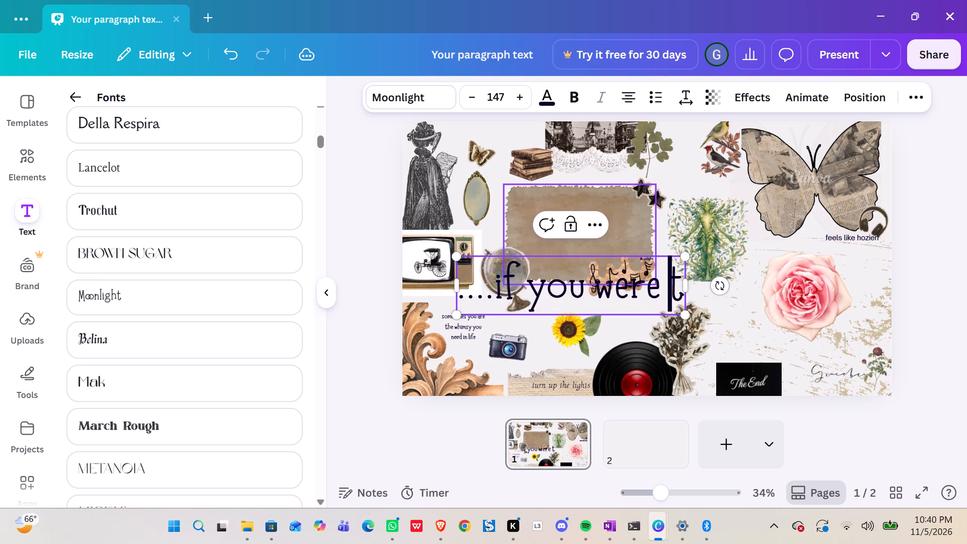
pyautogui.write('to ask me')
pyautogui.press('space')
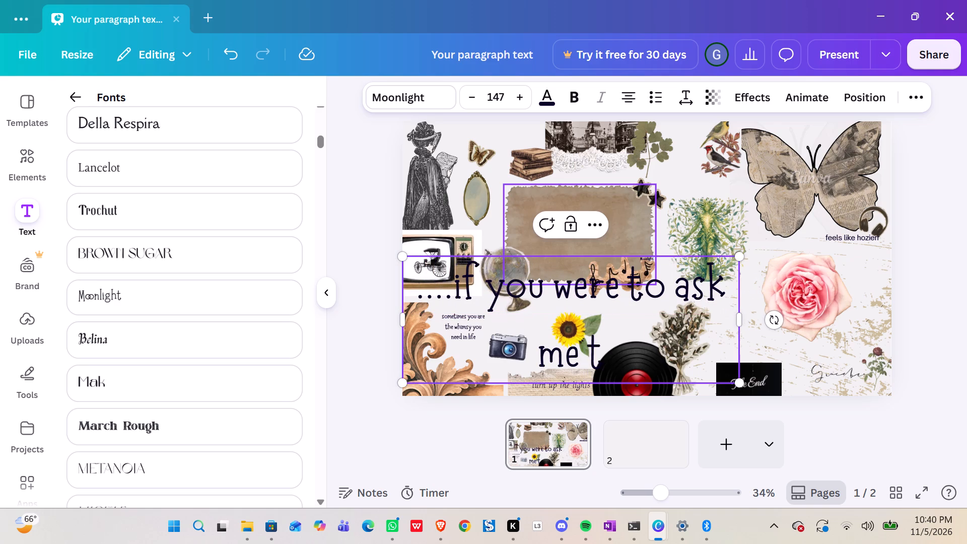
pyautogui.write('what its')
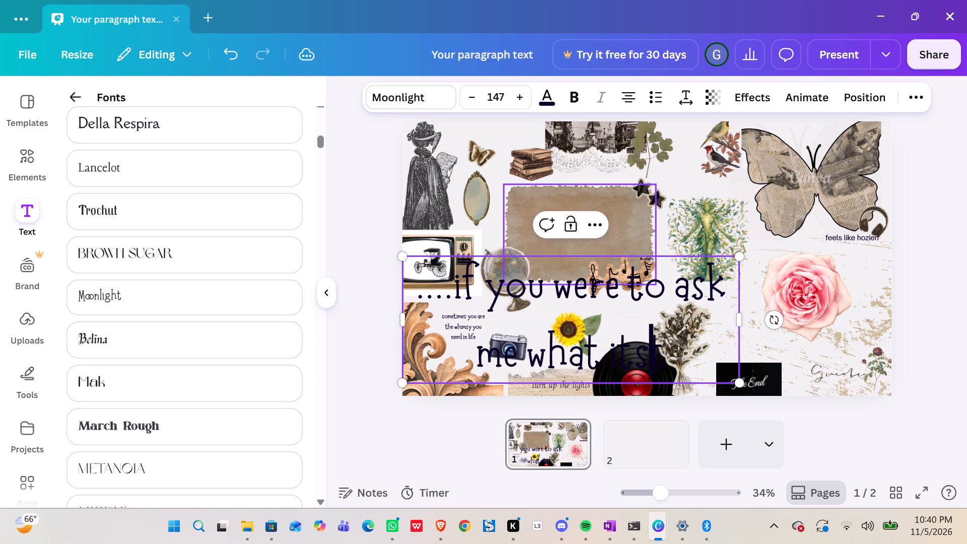
pyautogui.press('space')
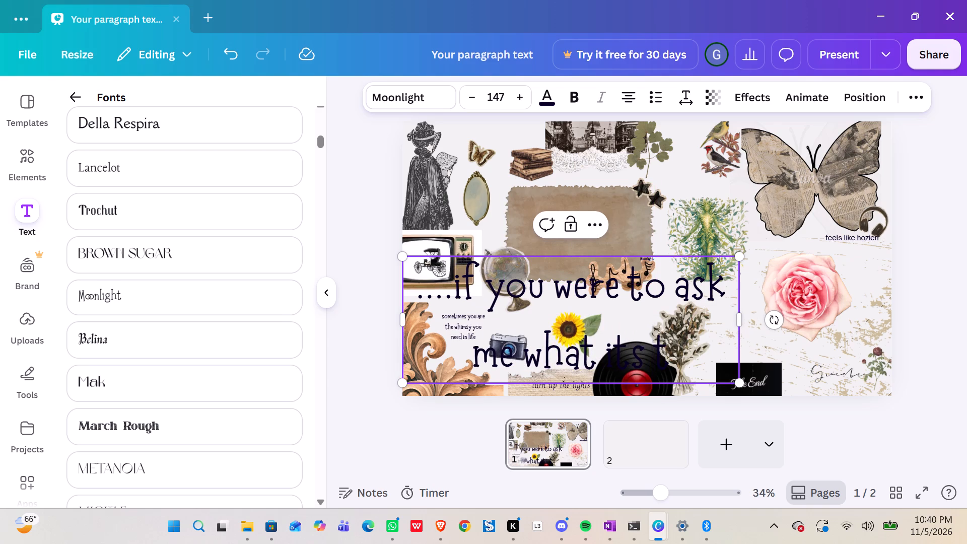
# Shrink the Moonlight quote text to size 103.
pyautogui.moveTo(743, 388); pyautogui.dragTo(689, 315)
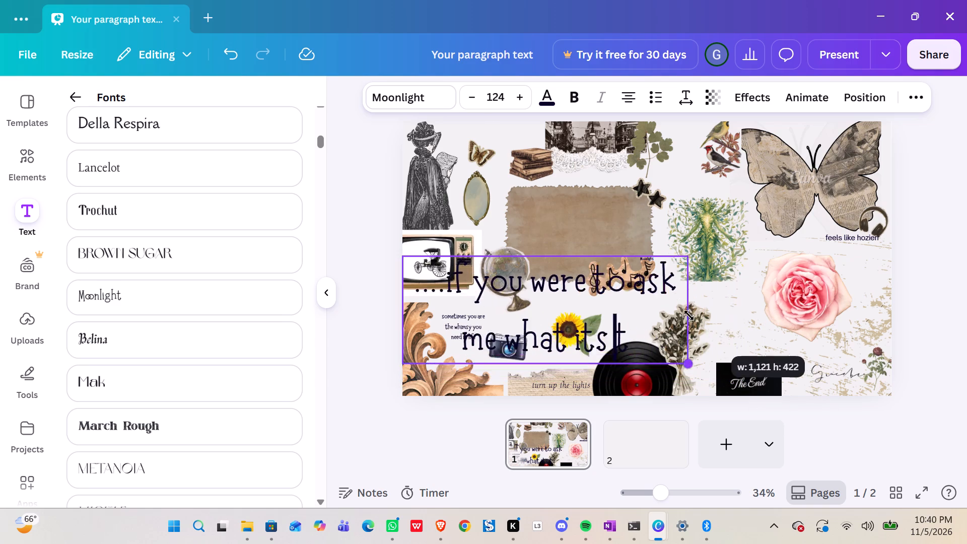
pyautogui.moveTo(689, 315); pyautogui.dragTo(665, 300)
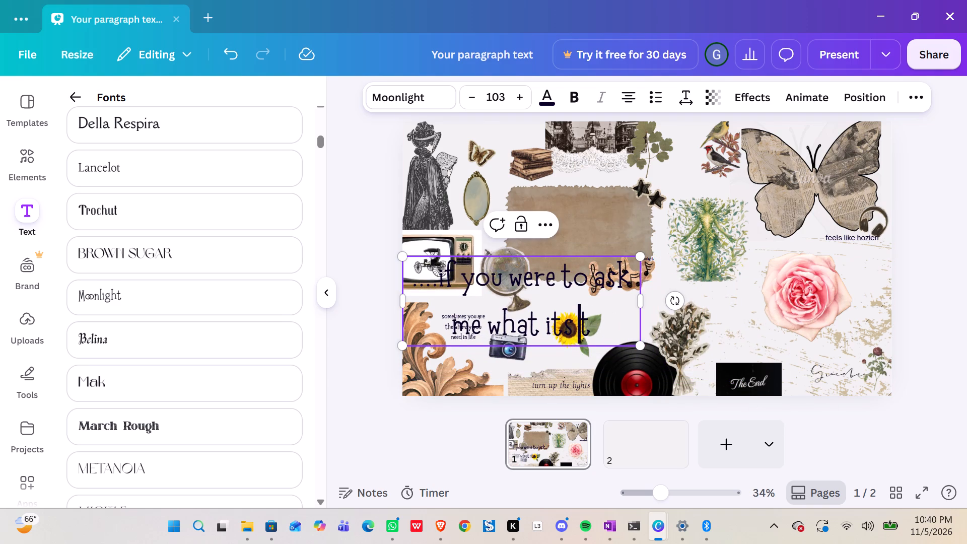
# Retype the final k of the word "ask" in the quote's first line.
pyautogui.click(450, 327)
pyautogui.press('BackSpace')
pyautogui.press('BackSpace')
pyautogui.press('space')
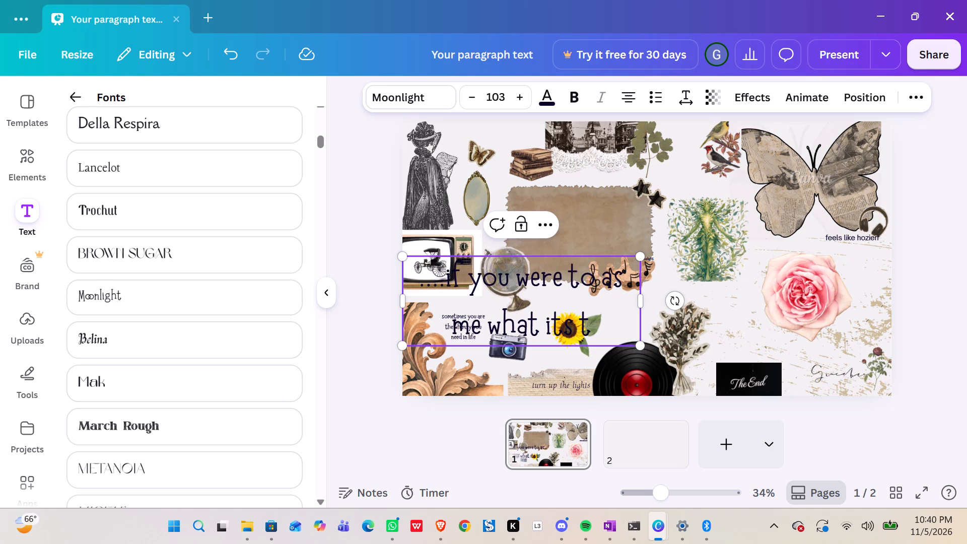
pyautogui.write('k')
pyautogui.press('space')
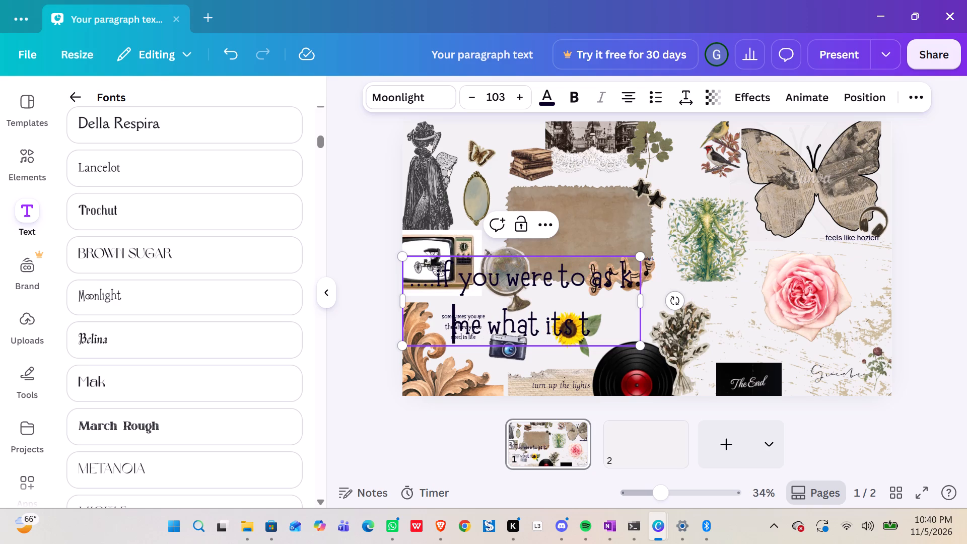
# Reword and extend the quote after "me what" so it reads "it is that make s me feel like".
pyautogui.click(564, 325)
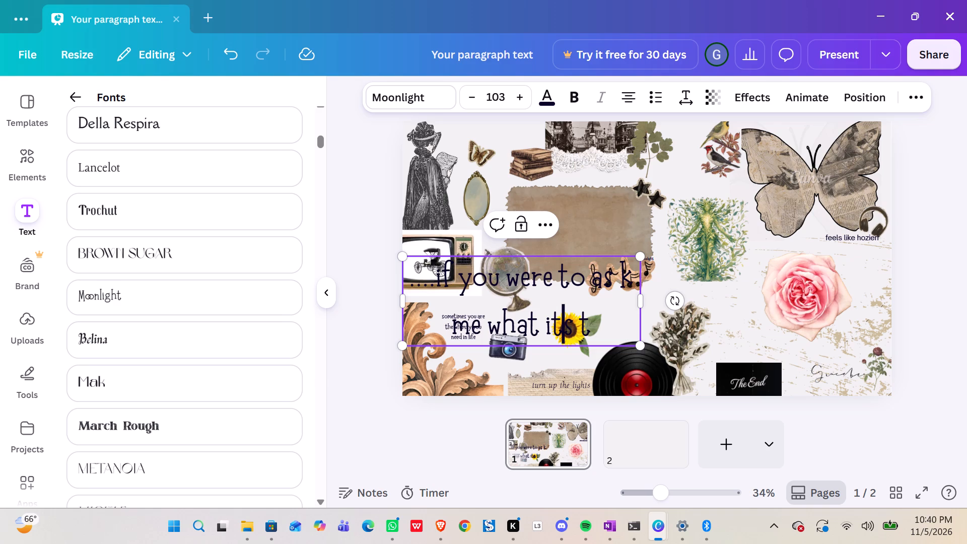
pyautogui.click(564, 323)
pyautogui.press('space')
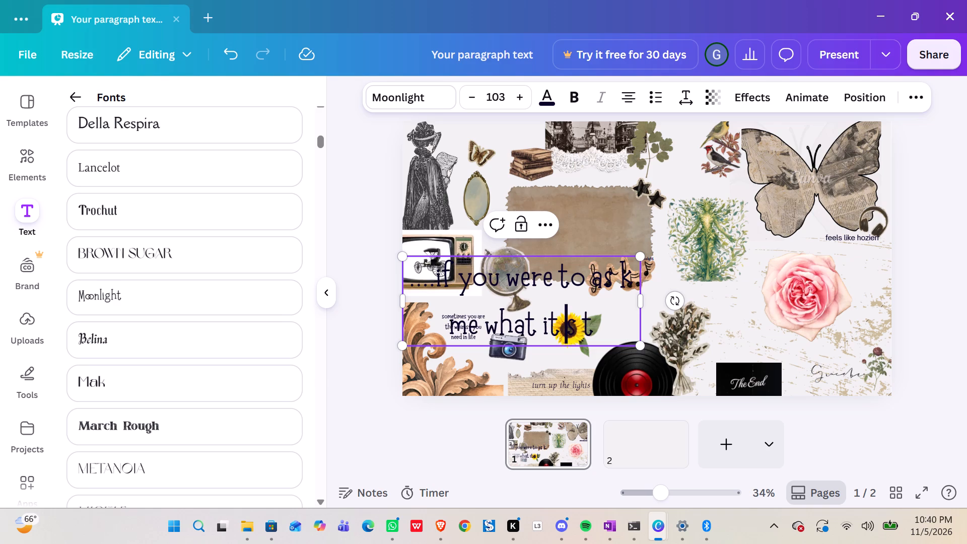
pyautogui.write('is that')
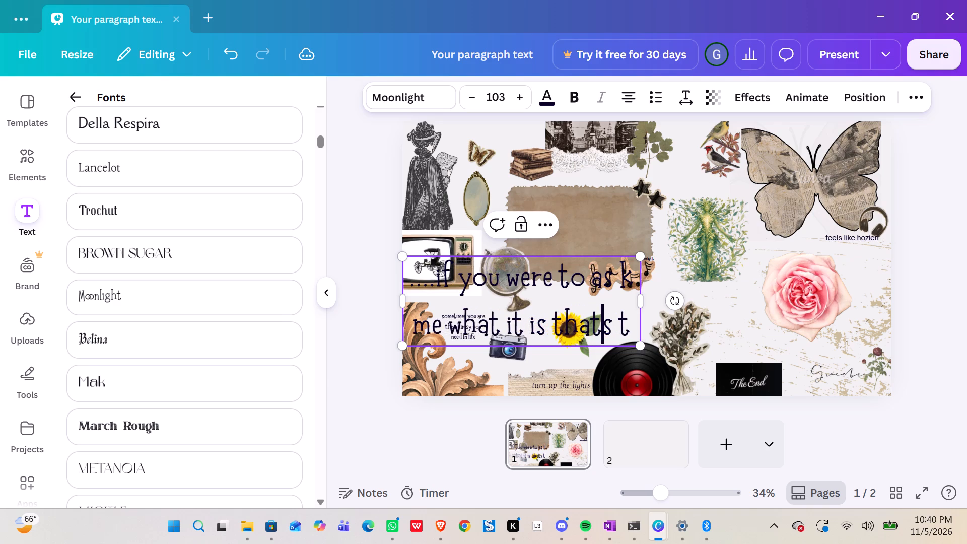
pyautogui.press('space')
pyautogui.write('make')
pyautogui.press('space')
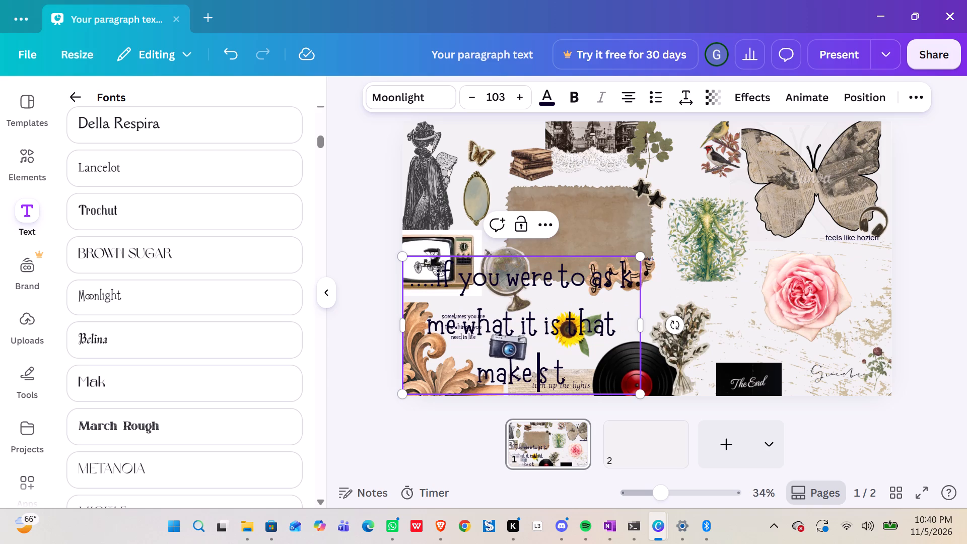
pyautogui.write('s me feel like')
pyautogui.press('space')
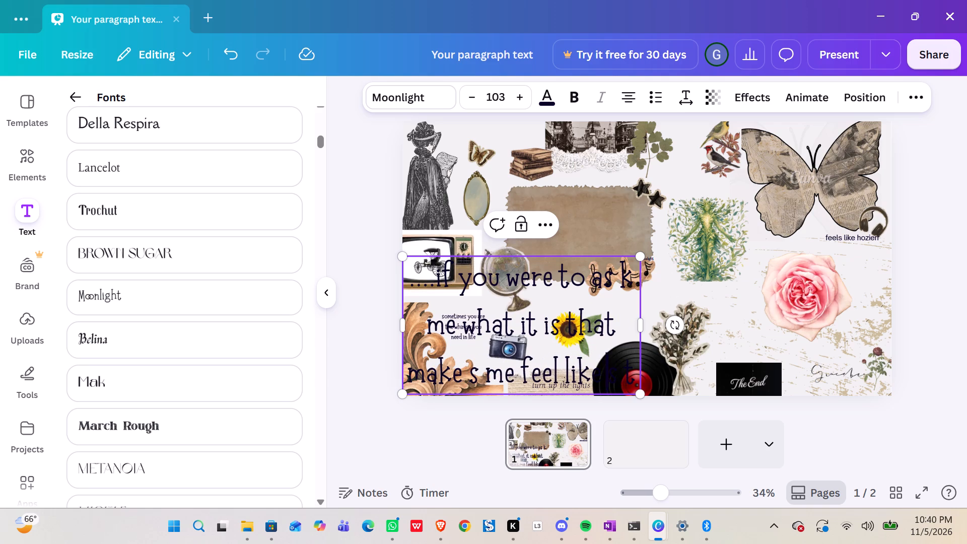
# Enlarge the quote text to size 116 and move it up over the aged paper.
pyautogui.moveTo(626, 305); pyautogui.dragTo(629, 303)
pyautogui.moveTo(629, 303); pyautogui.dragTo(607, 324)
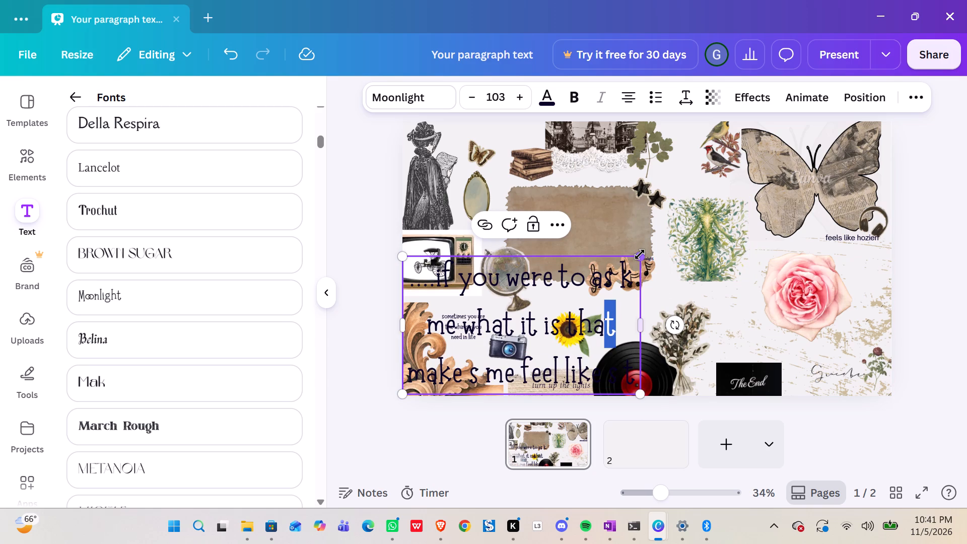
pyautogui.moveTo(640, 254); pyautogui.dragTo(659, 221)
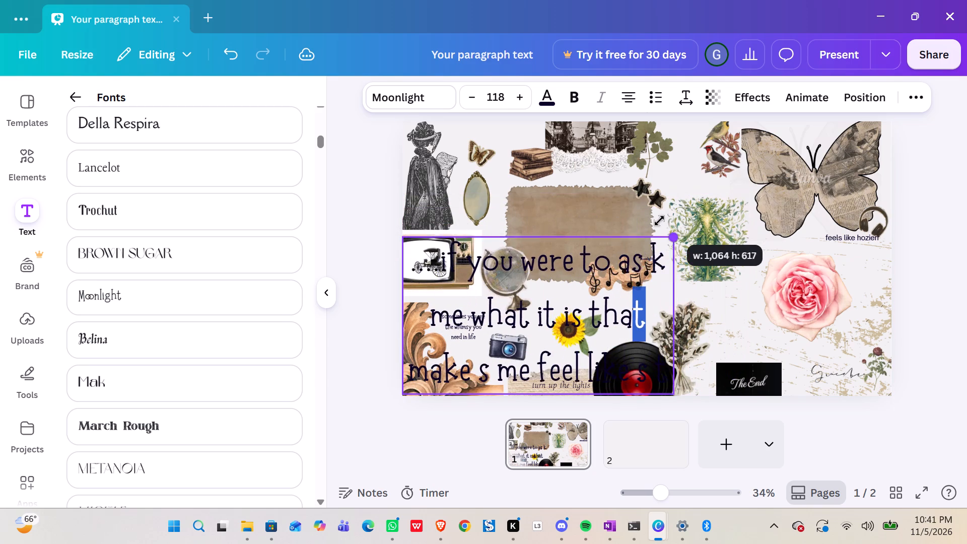
pyautogui.moveTo(659, 221); pyautogui.dragTo(658, 221)
pyautogui.moveTo(565, 298); pyautogui.dragTo(605, 282)
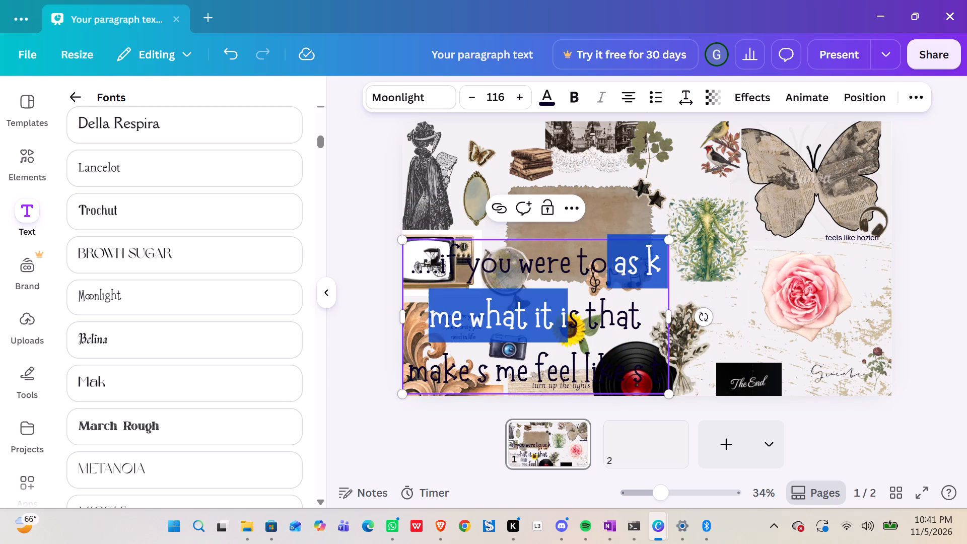
pyautogui.moveTo(605, 282); pyautogui.dragTo(570, 294)
pyautogui.moveTo(749, 313); pyautogui.dragTo(743, 313)
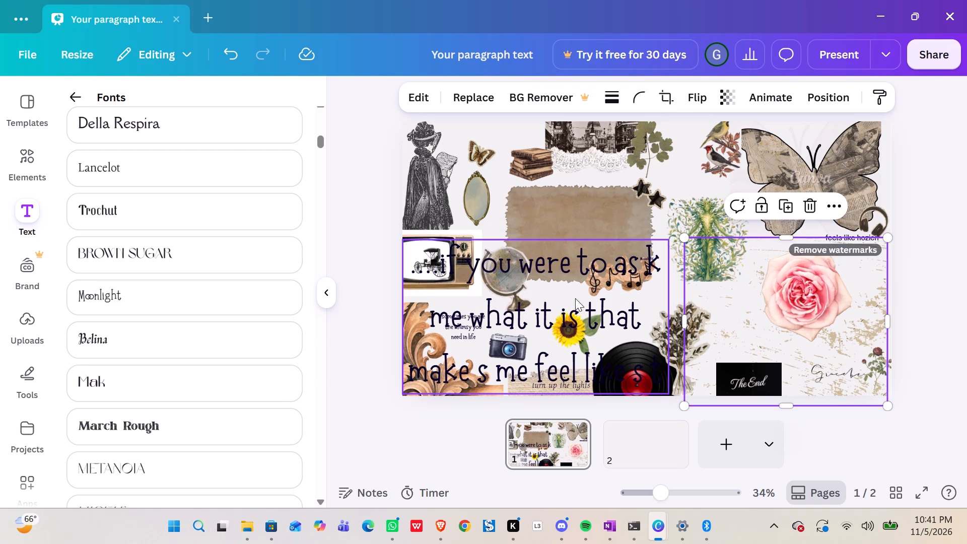
pyautogui.click(564, 298)
pyautogui.moveTo(564, 298); pyautogui.dragTo(626, 195)
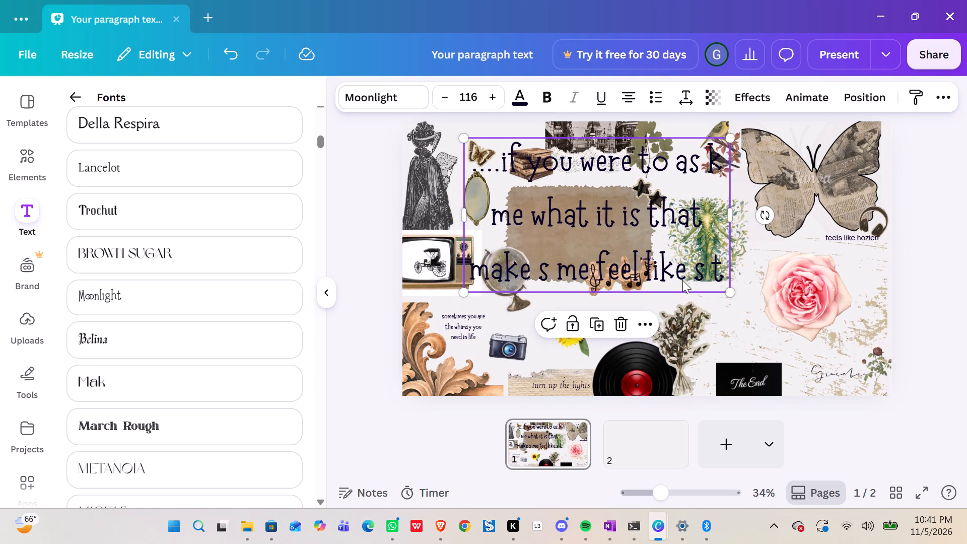
# Continue the quote after "feel like" with "an outcast to the general human population".
pyautogui.click(690, 265)
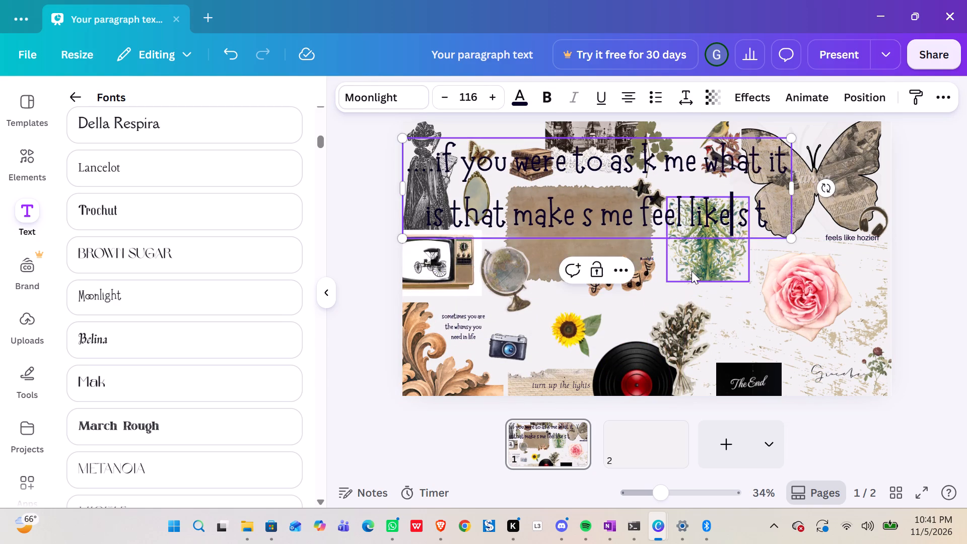
pyautogui.click(692, 271)
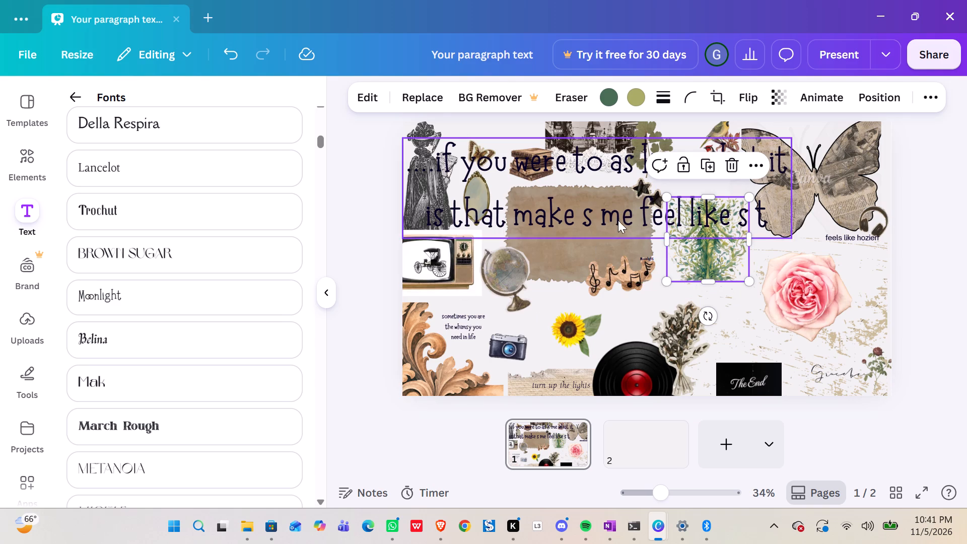
pyautogui.click(627, 219)
pyautogui.click(740, 212)
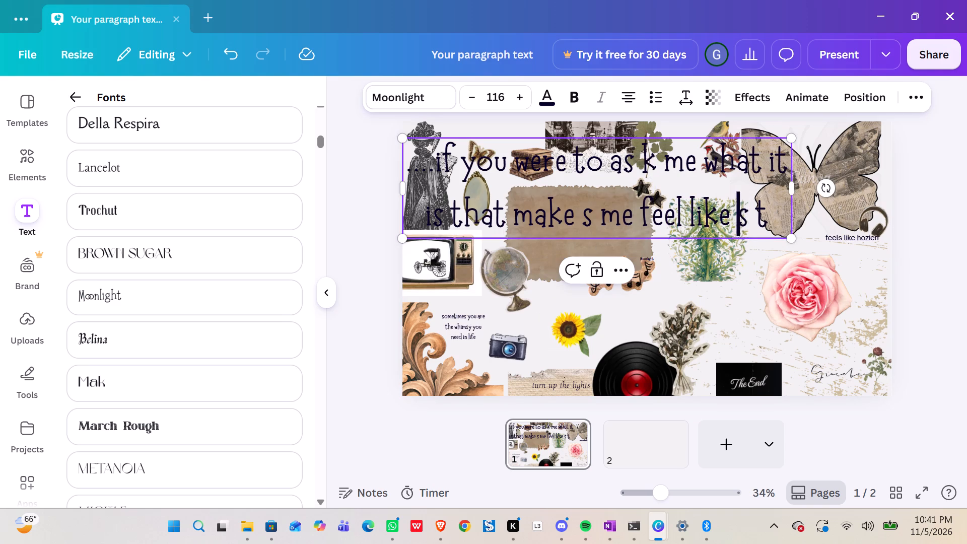
pyautogui.press('space')
pyautogui.write('ana')
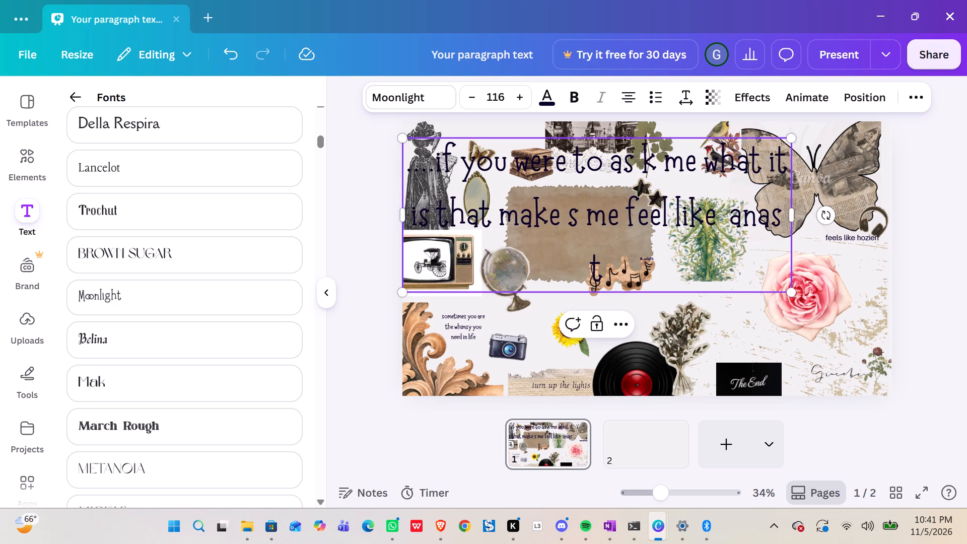
pyautogui.press('space')
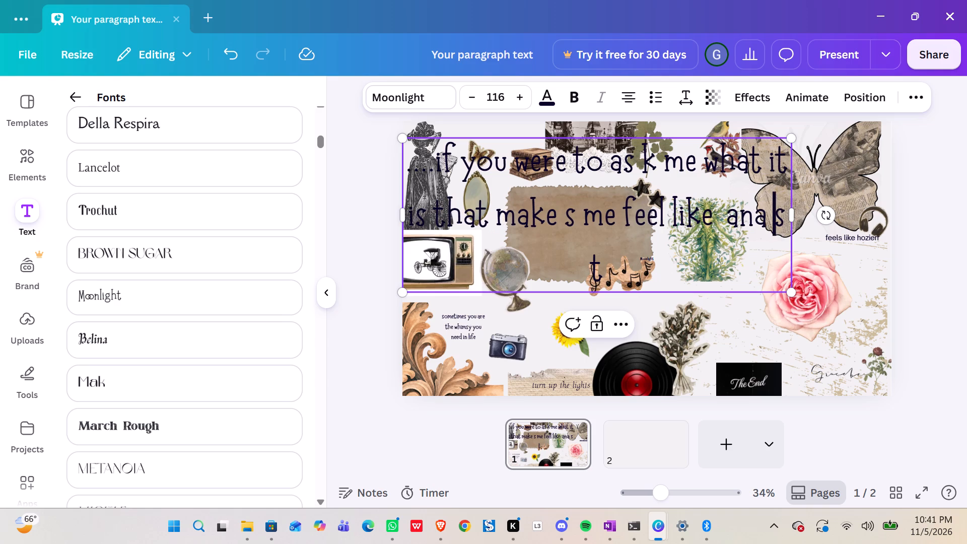
pyautogui.press('BackSpace')
pyautogui.press('BackSpace')
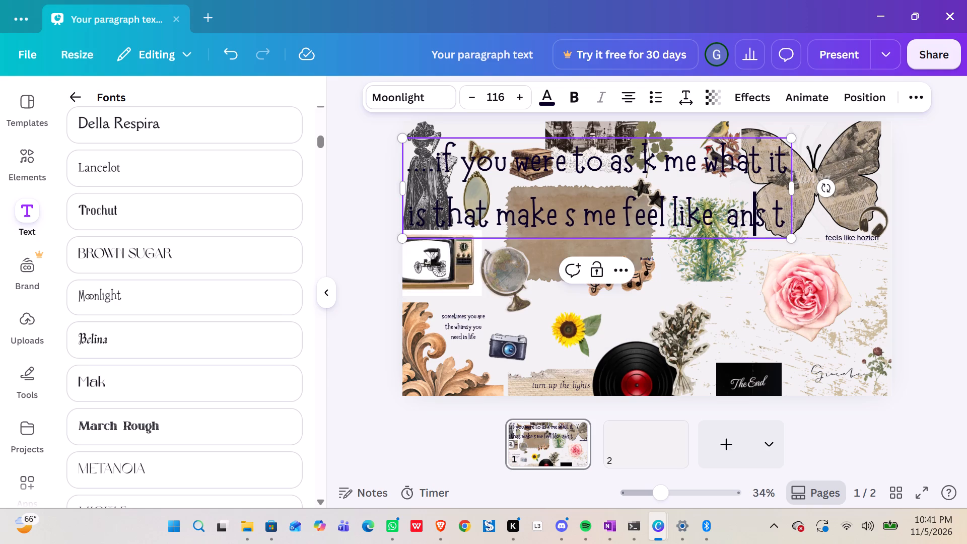
pyautogui.press('space')
pyautogui.write('outcast to the')
pyautogui.press('space')
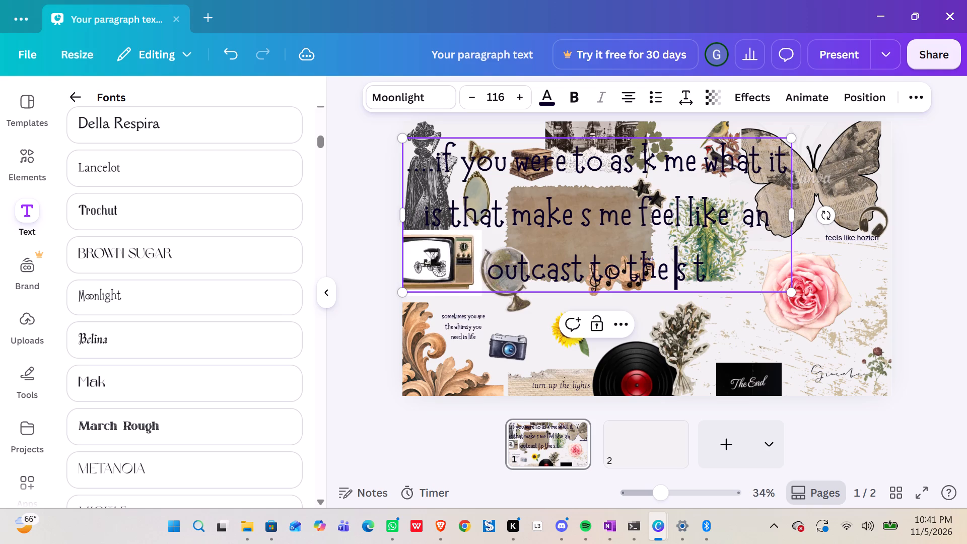
pyautogui.write('gena')
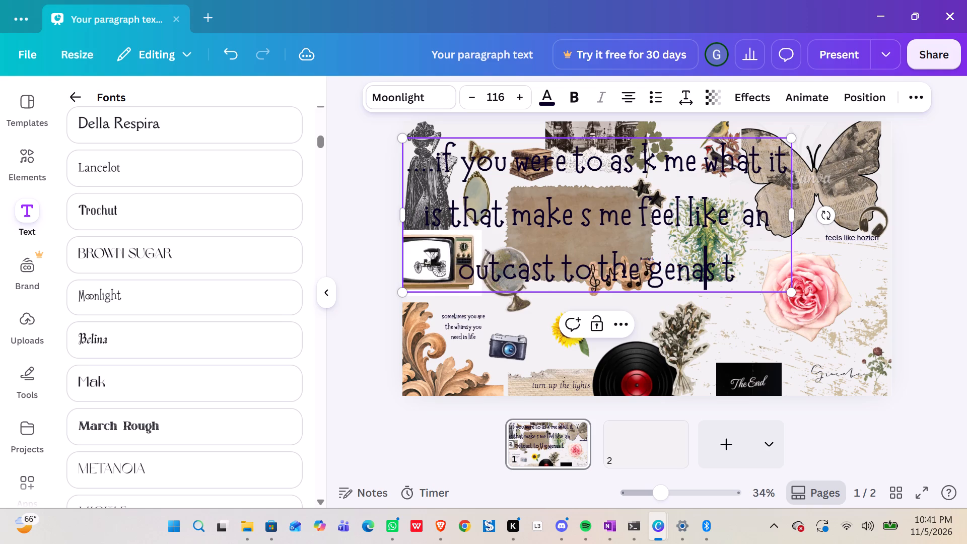
pyautogui.press('BackSpace')
pyautogui.write('eral')
pyautogui.press('space')
pyautogui.write('human population')
pyautogui.press('space')
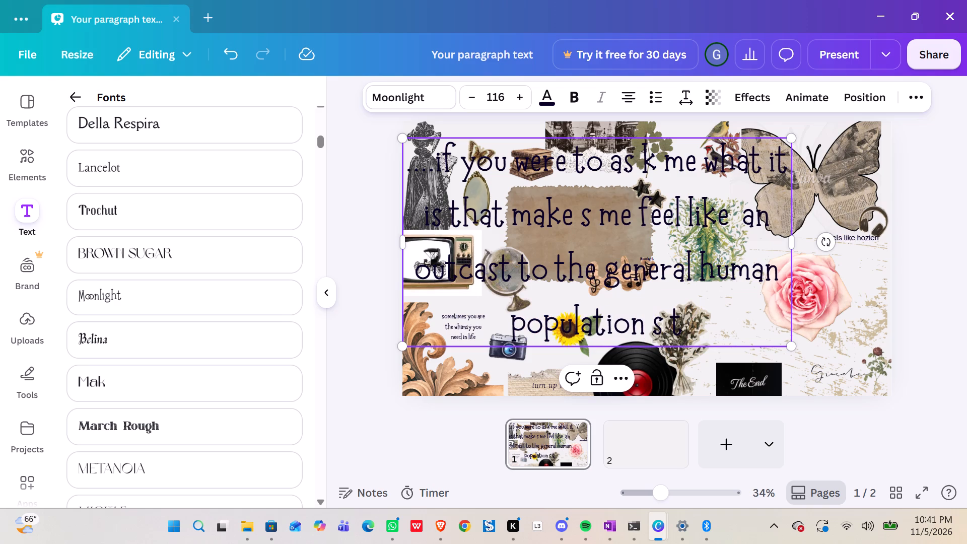
# Continue the quote after "population" with "i wouldn;t know what to say but".
pyautogui.write('i wouldn')
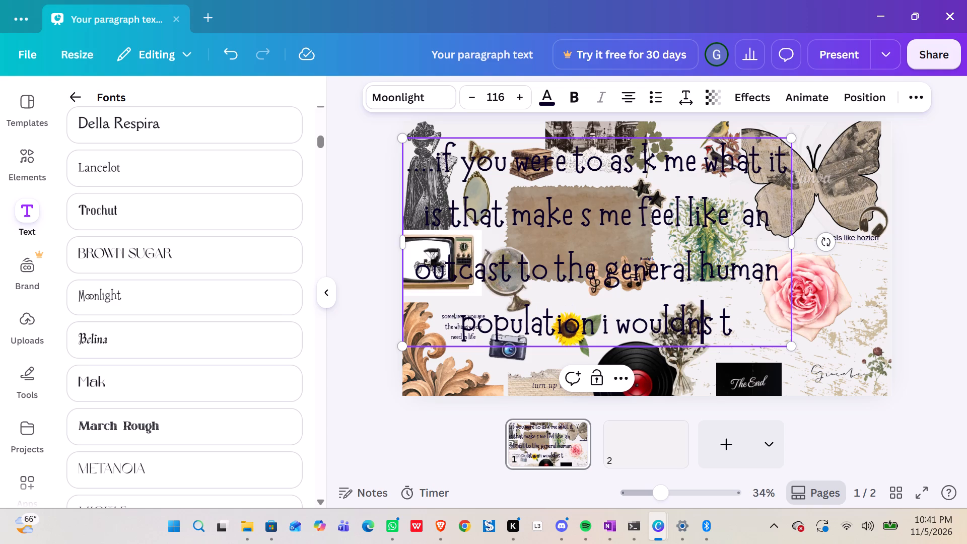
pyautogui.hotkey('shift', '"')
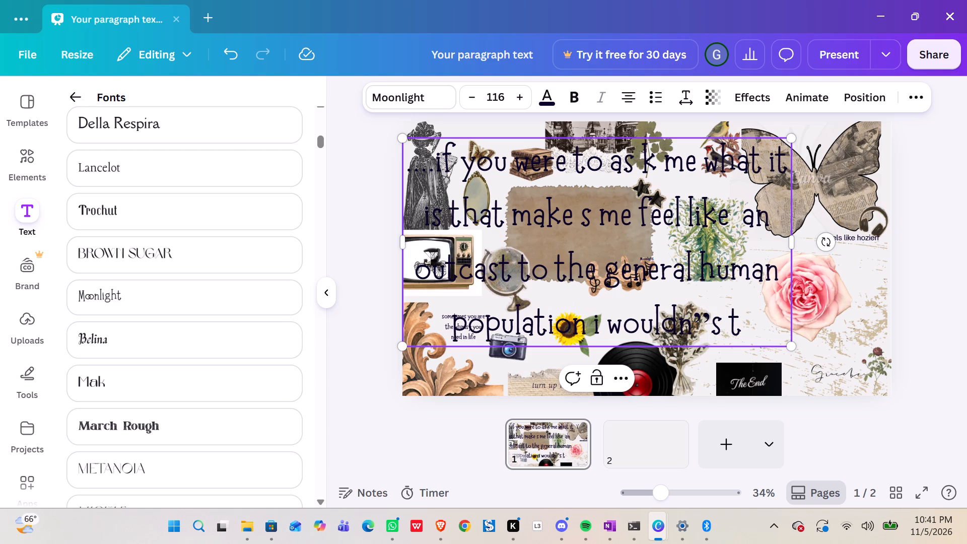
pyautogui.press('BackSpace')
pyautogui.press(';')
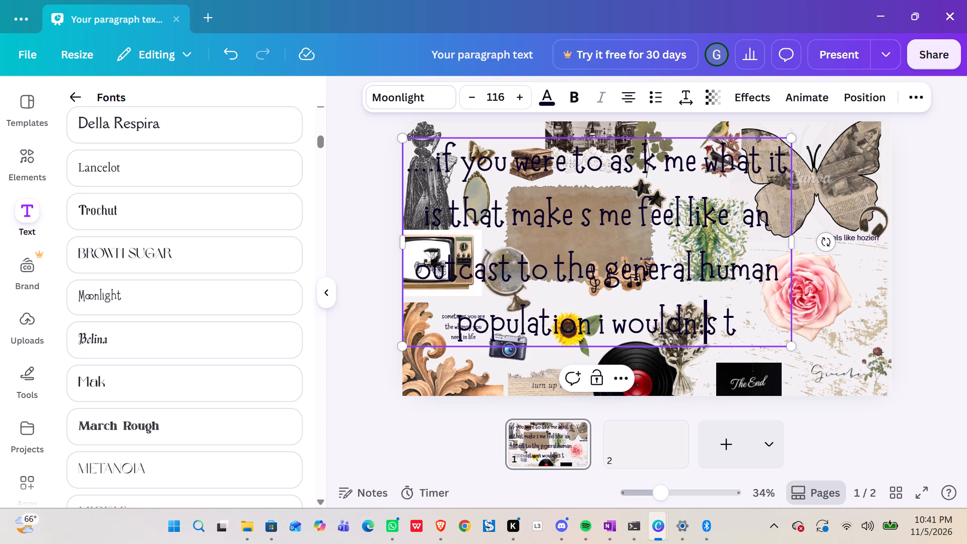
pyautogui.write('t know what to say but')
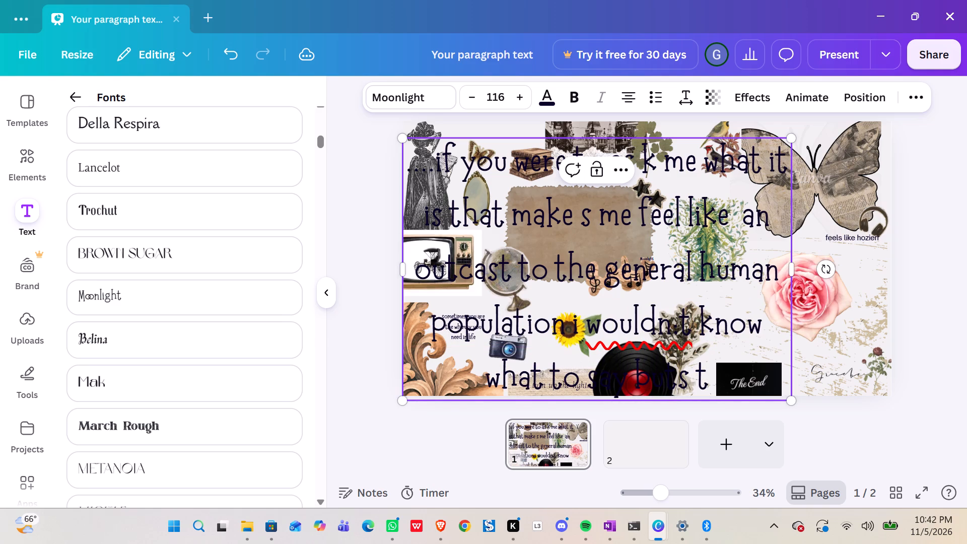
# Delete the word "but" and the stray "s t" from the end of the quote.
pyautogui.click(710, 377)
pyautogui.press('BackSpace')
pyautogui.press('BackSpace')
pyautogui.press('BackSpace')
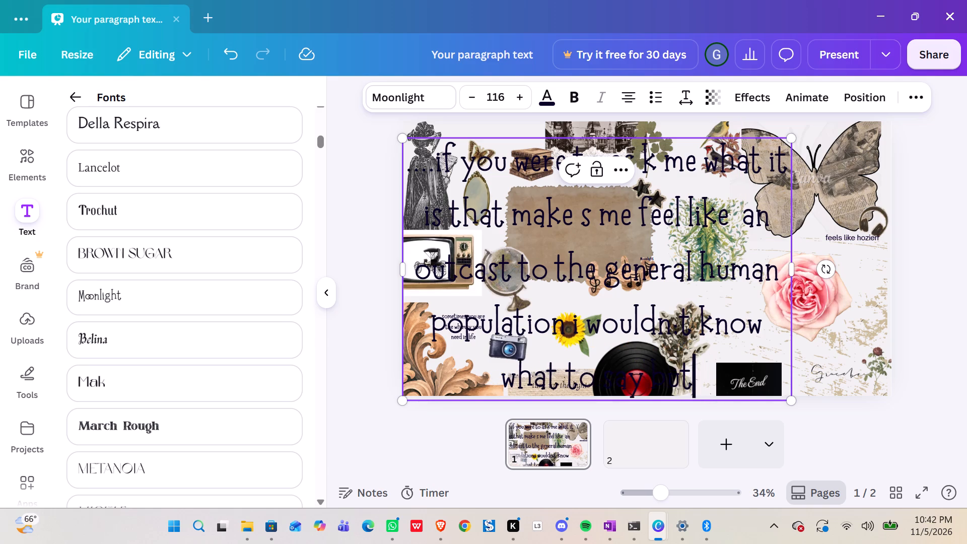
pyautogui.press('BackSpace')
pyautogui.press('BackSpace')
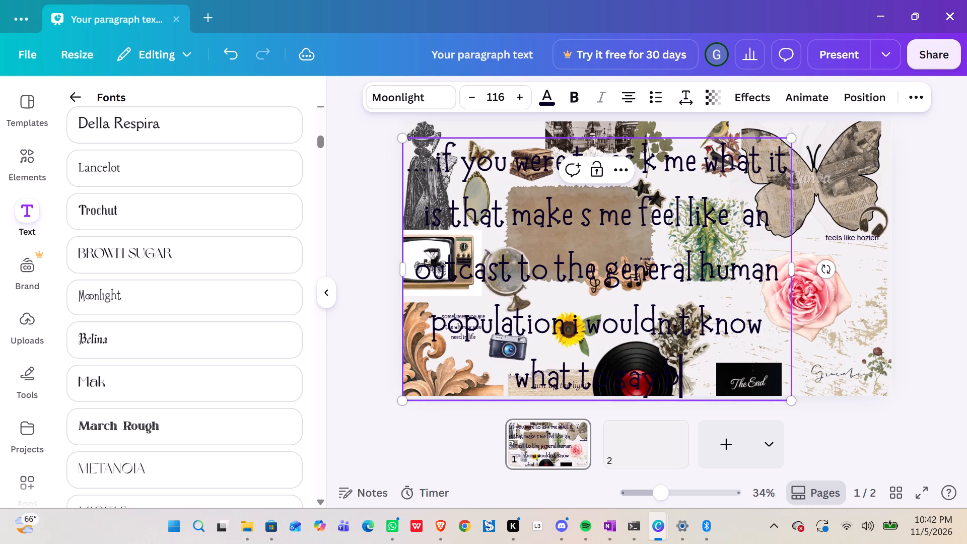
pyautogui.press('BackSpace')
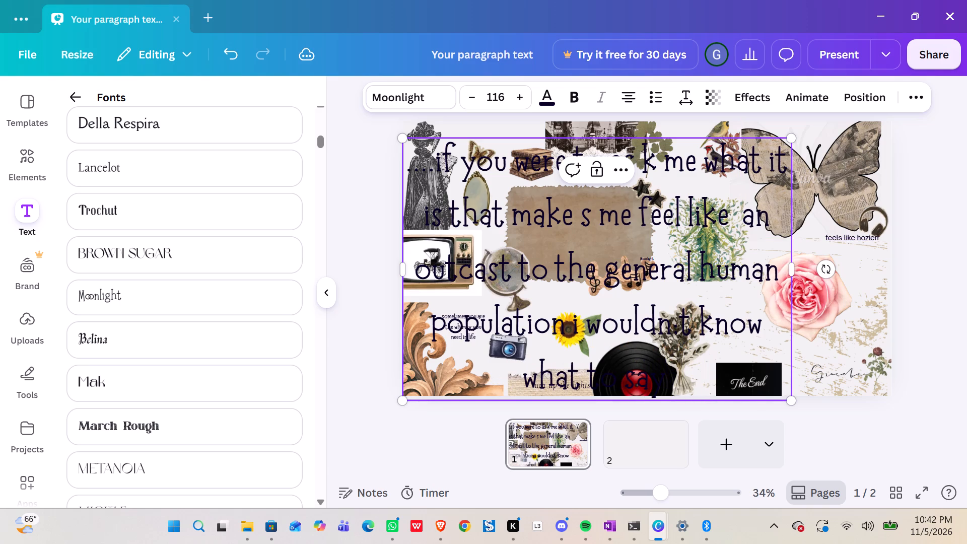
# Continue the quote after "what to say" with "and..i guess thats just one of the reasons".
pyautogui.press('space')
pyautogui.write('an')
pyautogui.write('d..')
pyautogui.write('i guess that')
pyautogui.write('s')
pyautogui.press('space')
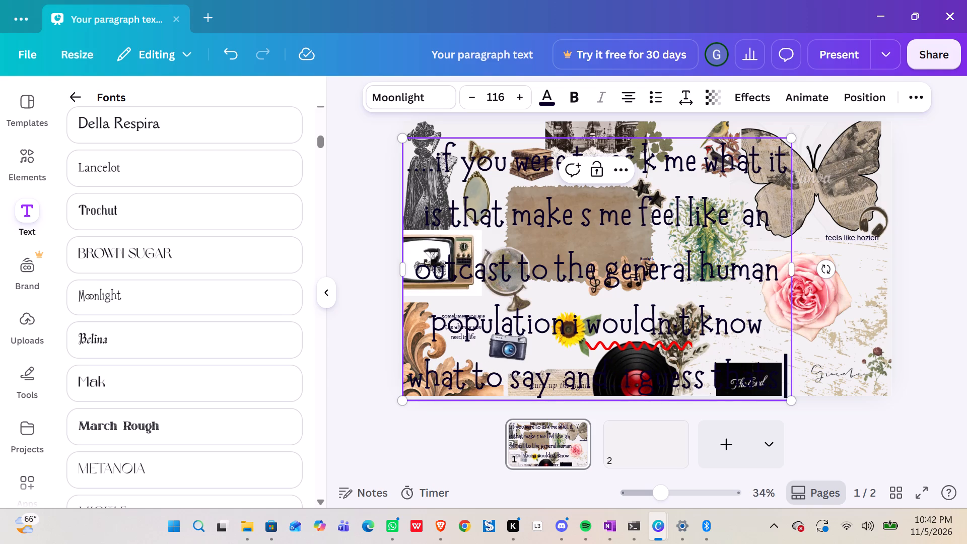
pyautogui.write('just')
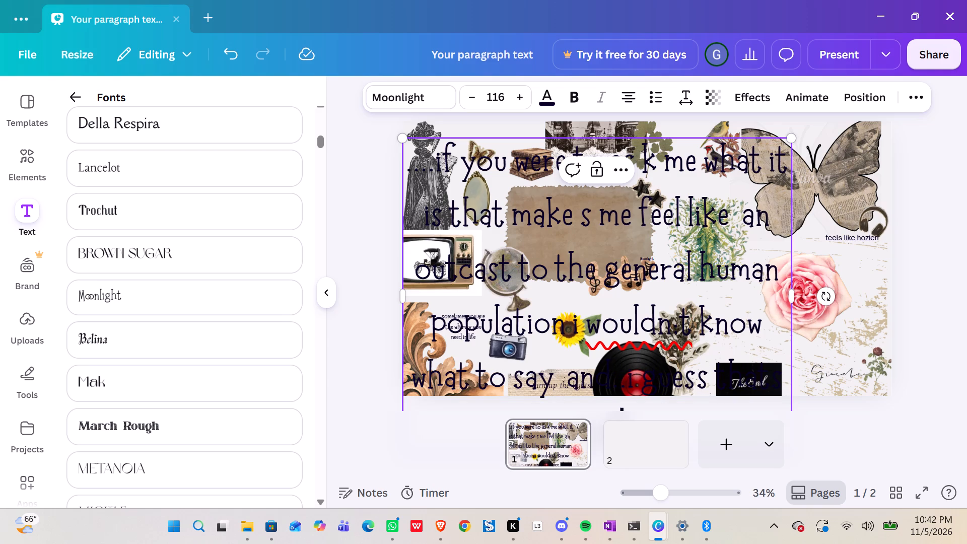
pyautogui.press('space')
pyautogui.write('one of the')
pyautogui.press('space')
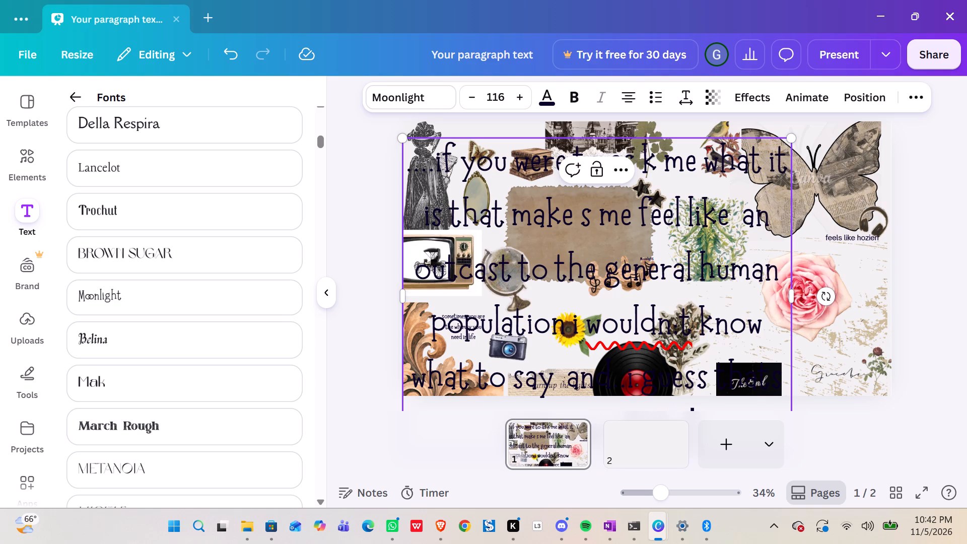
pyautogui.write('reasons')
# Shrink the quote text to size 28.1 and centre it on the aged paper.
pyautogui.moveTo(792, 135); pyautogui.dragTo(534, 397)
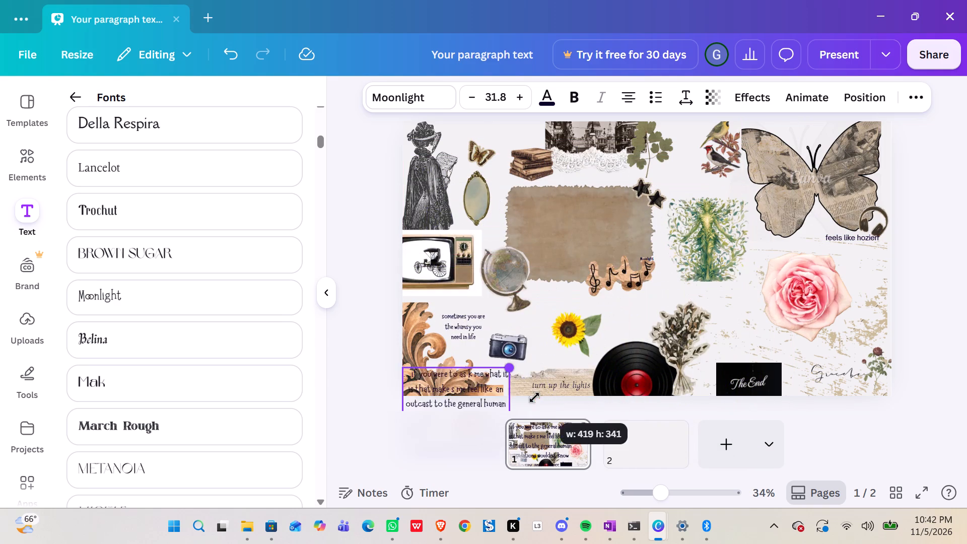
pyautogui.moveTo(534, 397); pyautogui.dragTo(549, 379)
pyautogui.click(488, 383)
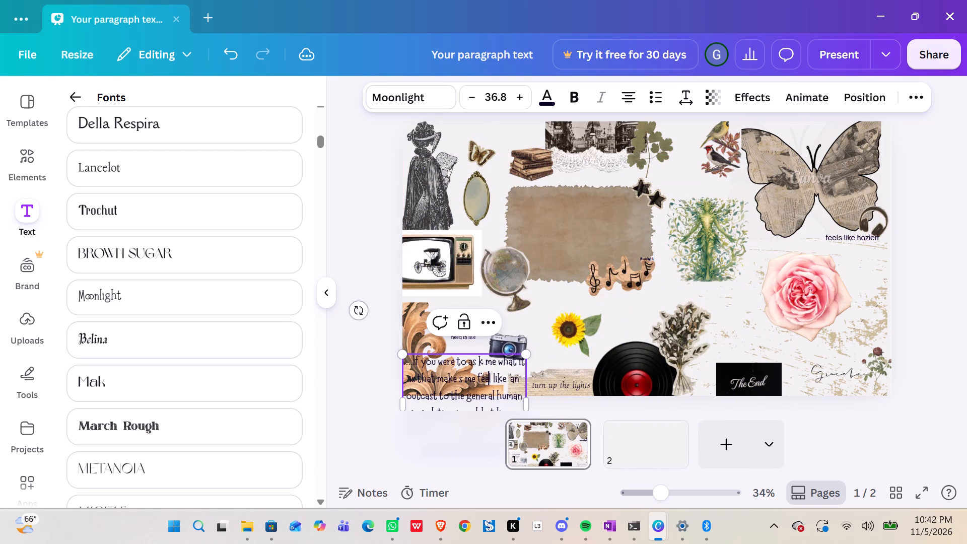
pyautogui.click(543, 290)
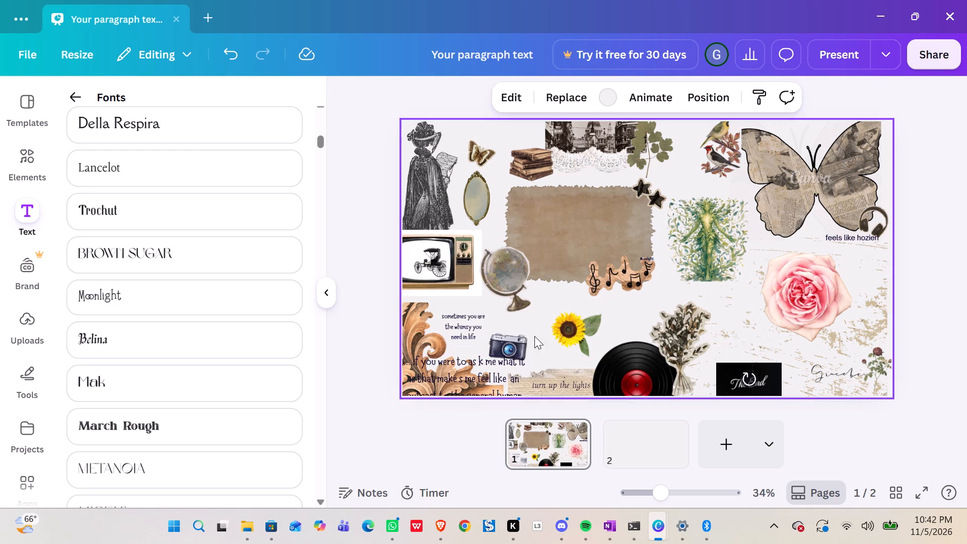
pyautogui.moveTo(483, 380); pyautogui.dragTo(592, 219)
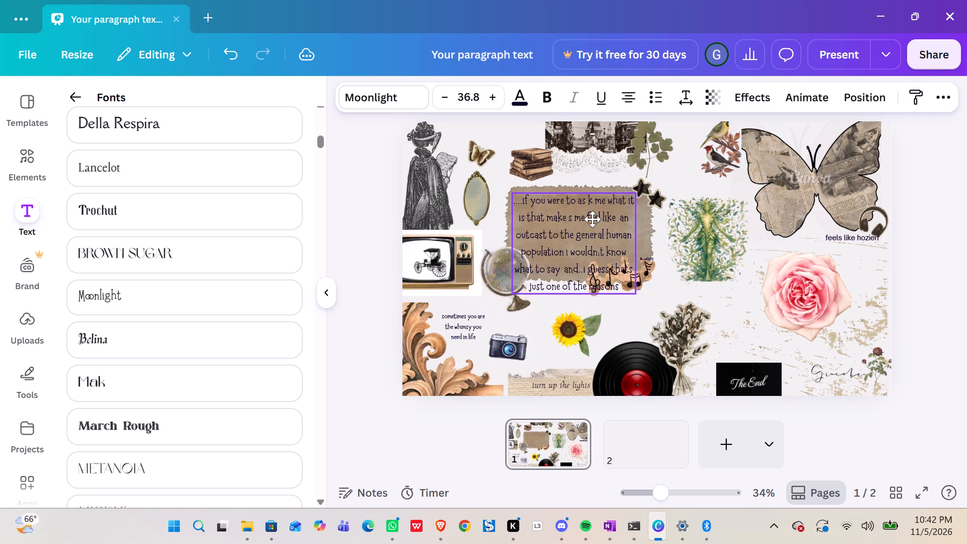
pyautogui.moveTo(592, 219); pyautogui.dragTo(590, 212)
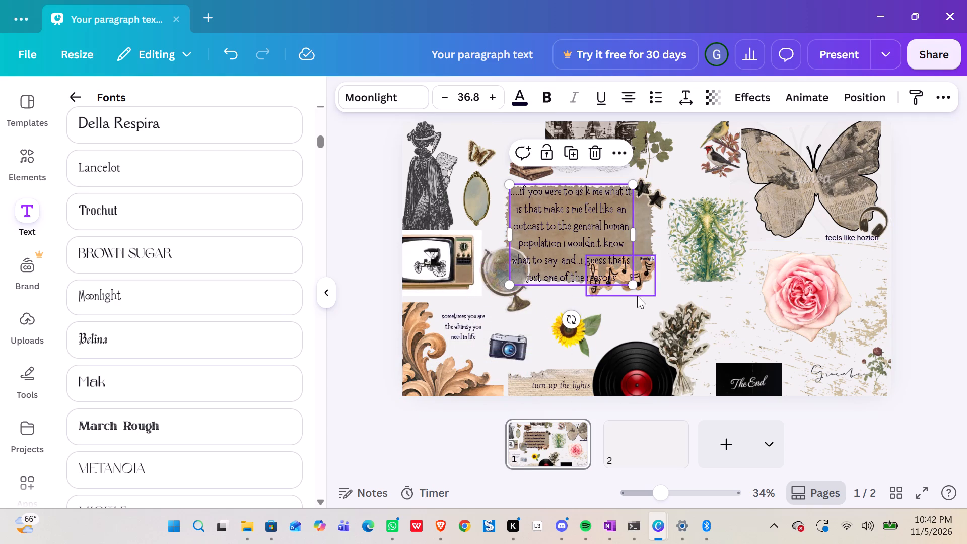
pyautogui.moveTo(632, 288); pyautogui.dragTo(610, 267)
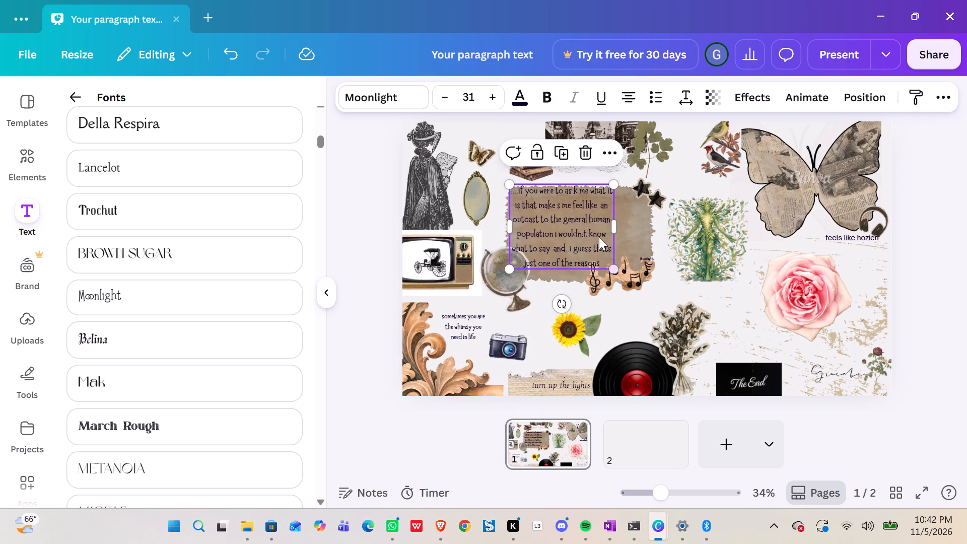
pyautogui.moveTo(616, 268); pyautogui.dragTo(606, 260)
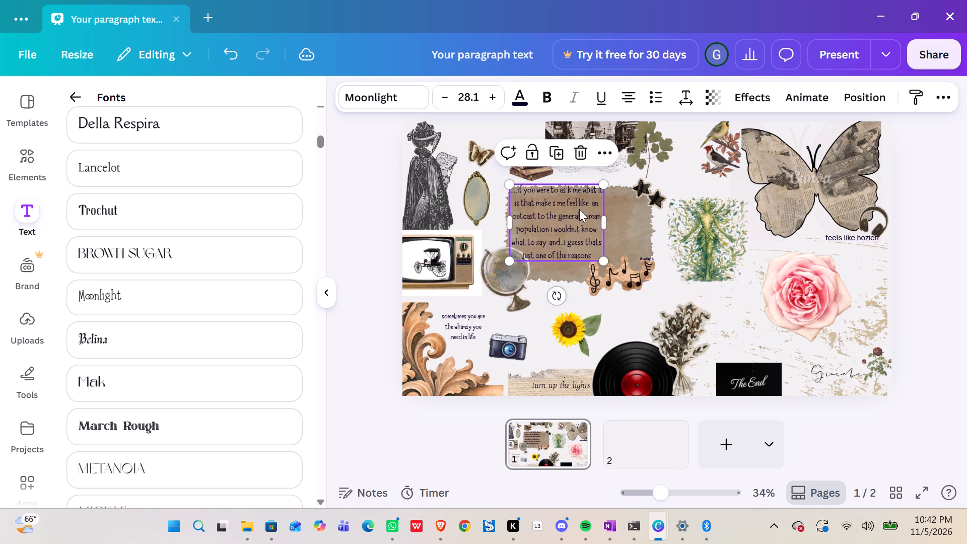
pyautogui.moveTo(578, 209); pyautogui.dragTo(593, 212)
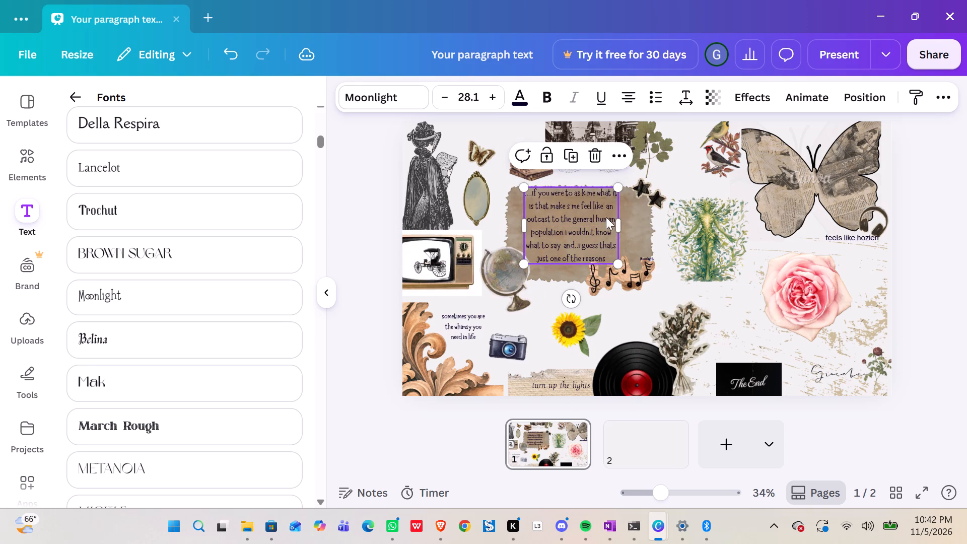
pyautogui.click(616, 221)
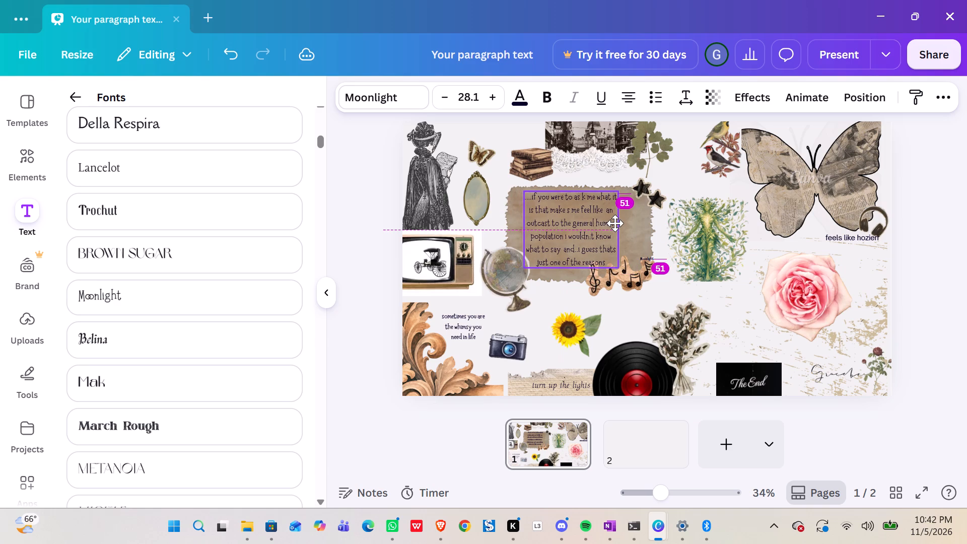
pyautogui.click(616, 319)
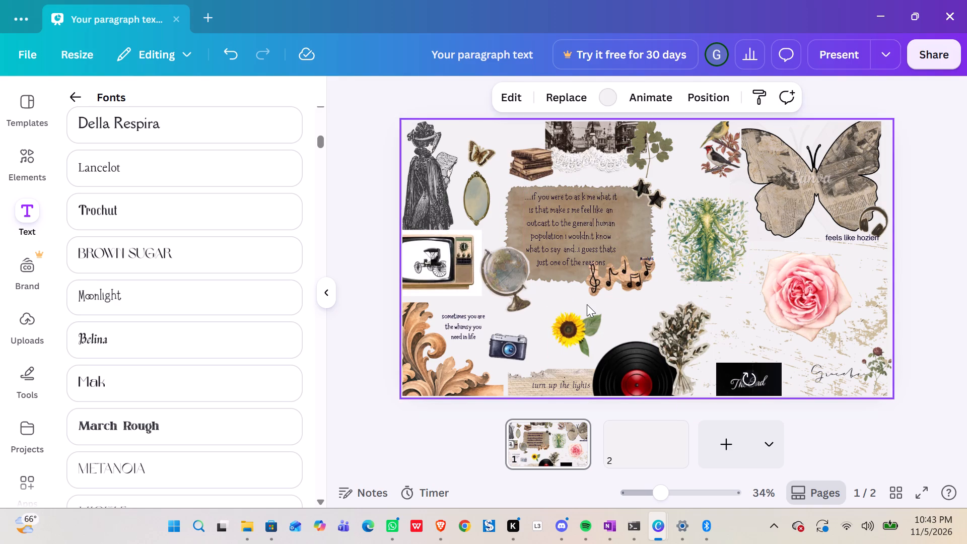
# Open the quote for text editing with the cursor after "reasons" and enlarge it to size 33.9.
pyautogui.click(605, 258)
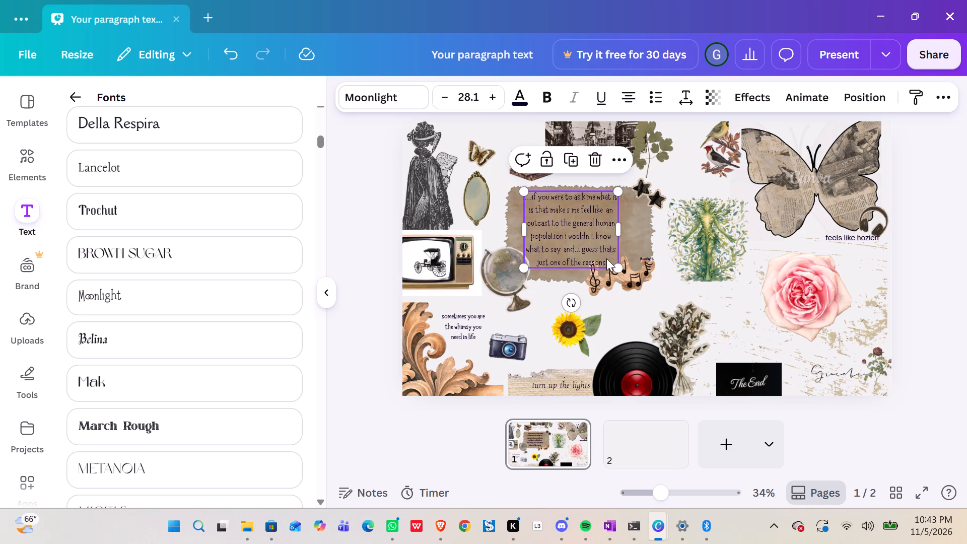
pyautogui.click(604, 252)
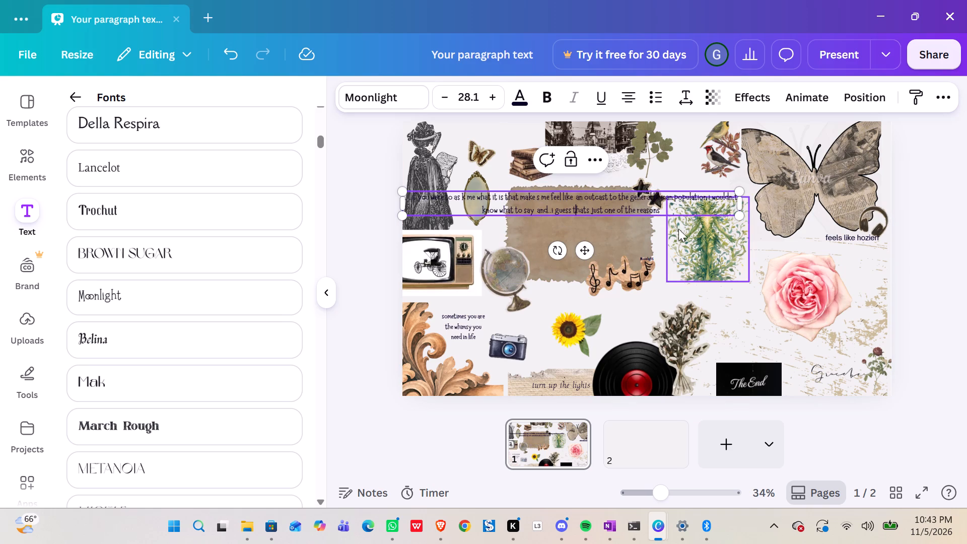
pyautogui.doubleClick(660, 209)
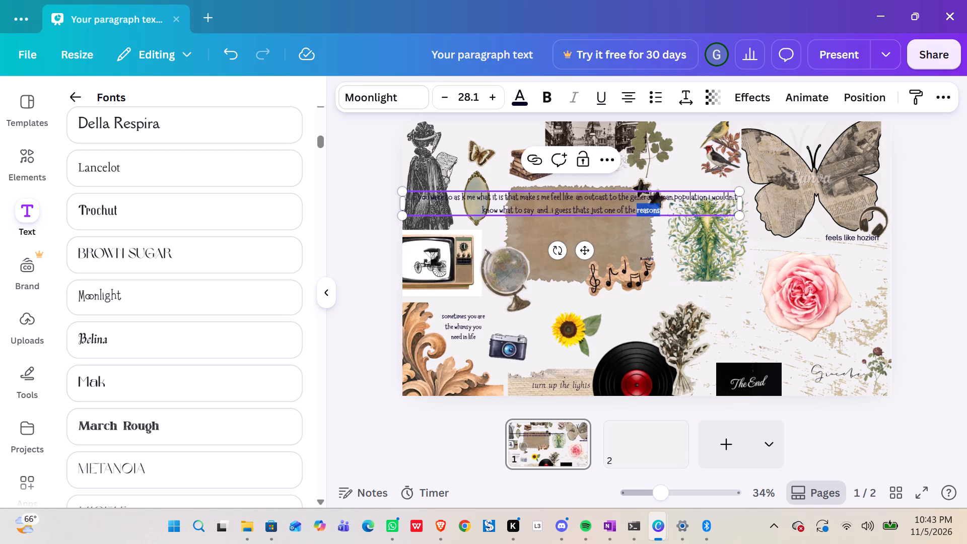
pyautogui.tripleClick(598, 201)
pyautogui.click(598, 201)
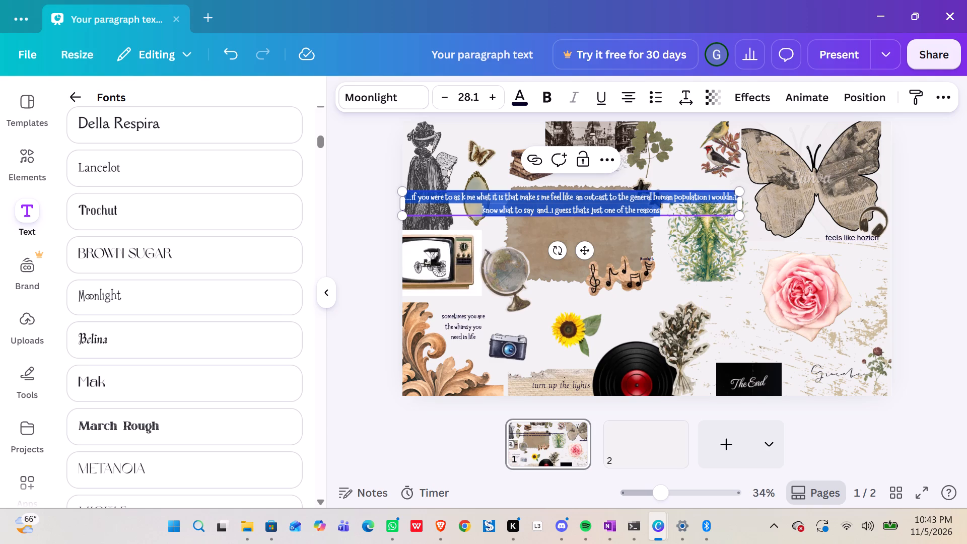
pyautogui.moveTo(598, 201); pyautogui.dragTo(672, 210)
pyautogui.click(672, 210)
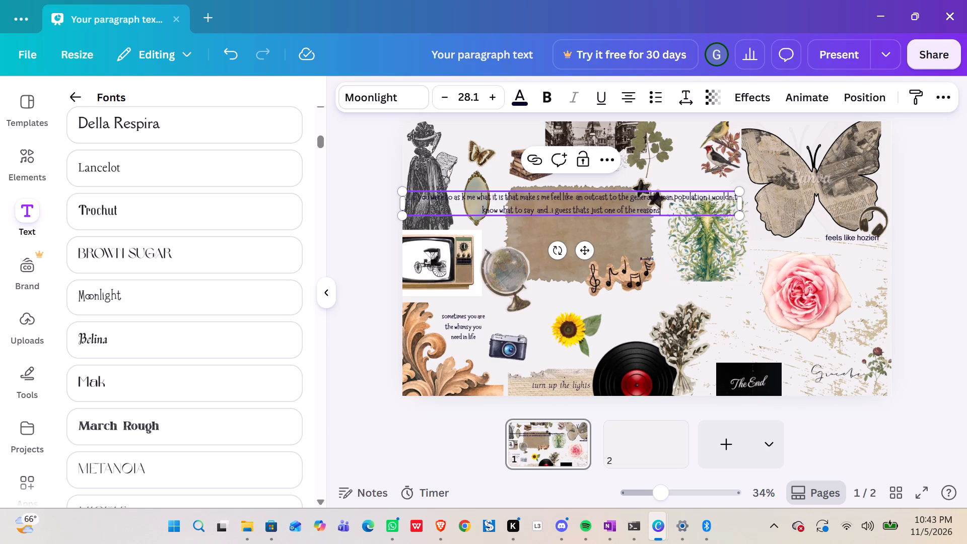
pyautogui.click(672, 210)
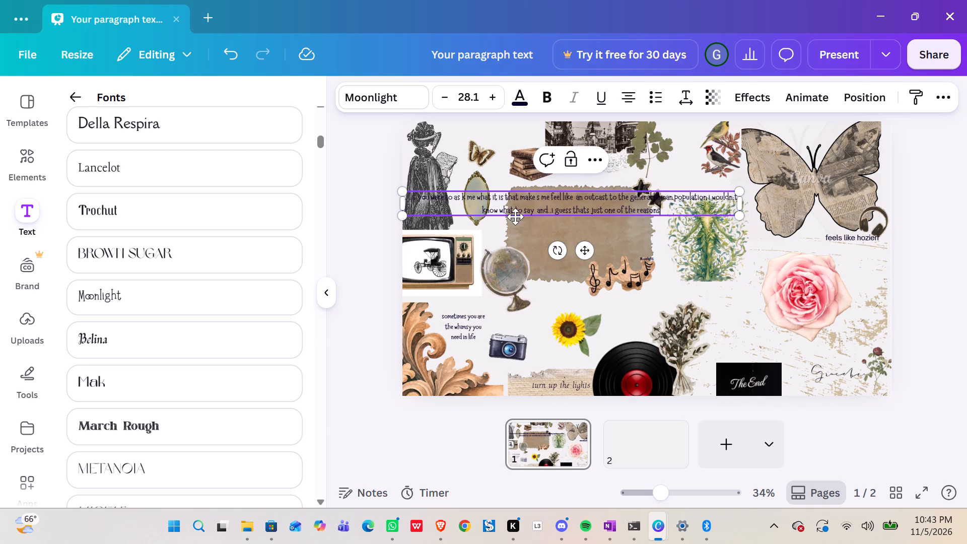
pyautogui.moveTo(738, 217); pyautogui.dragTo(822, 329)
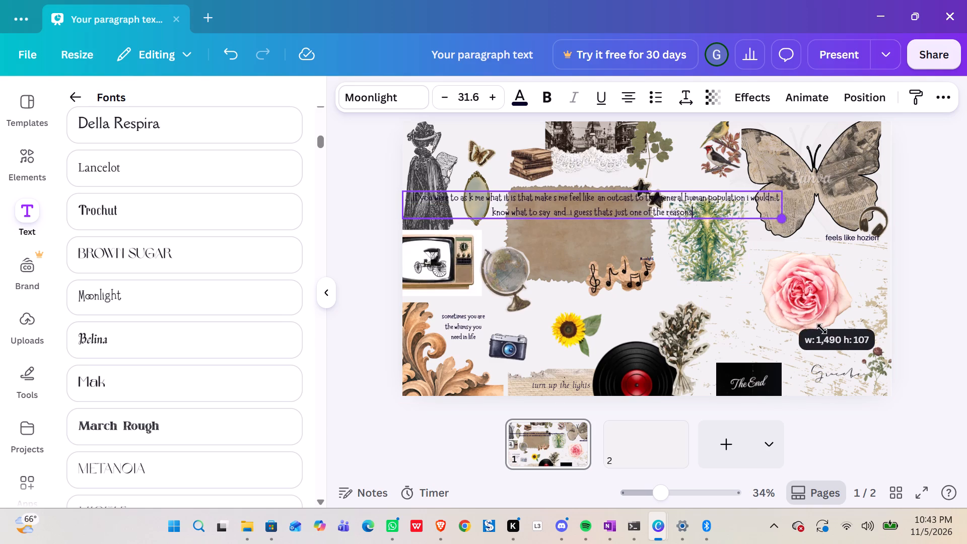
pyautogui.moveTo(822, 329); pyautogui.dragTo(805, 273)
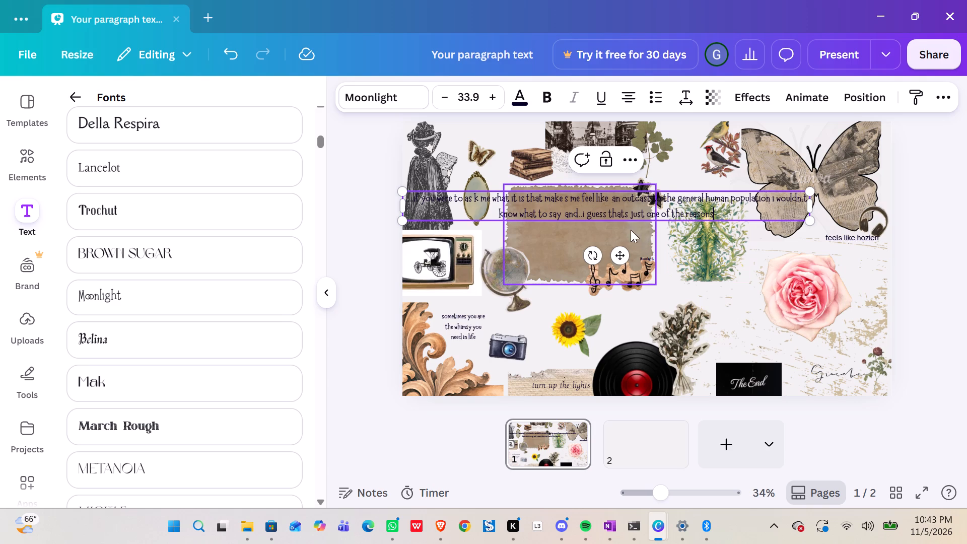
pyautogui.click(522, 200)
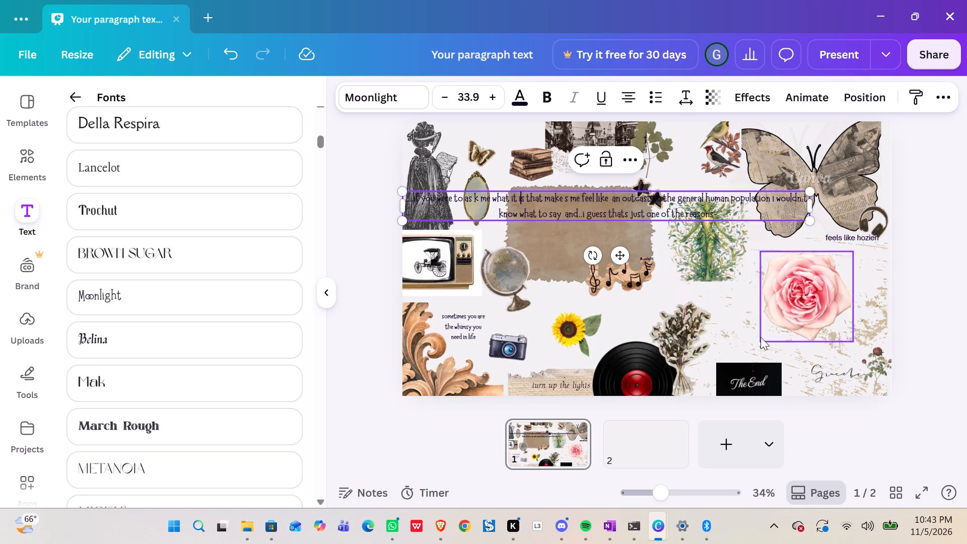
pyautogui.moveTo(639, 303); pyautogui.dragTo(653, 309)
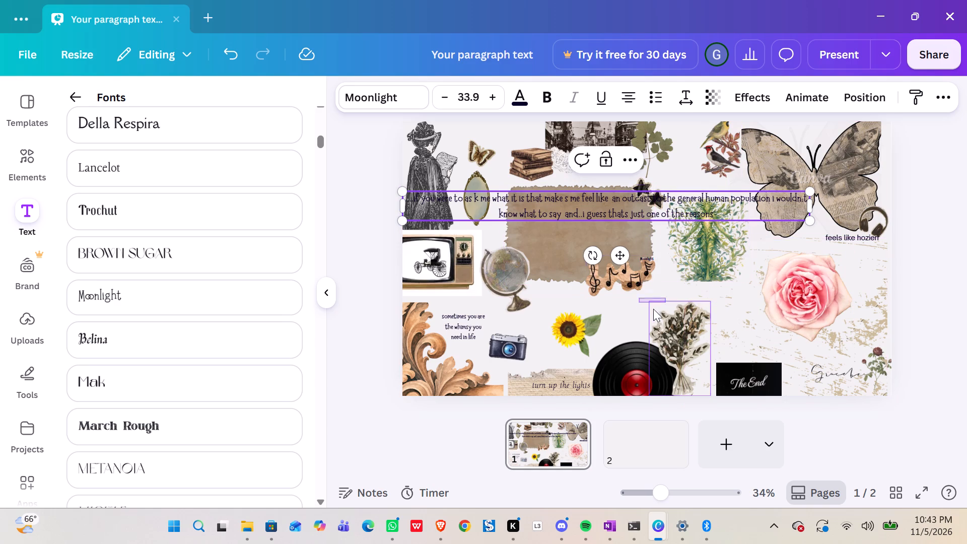
pyautogui.moveTo(653, 309); pyautogui.dragTo(648, 310)
pyautogui.click(648, 310)
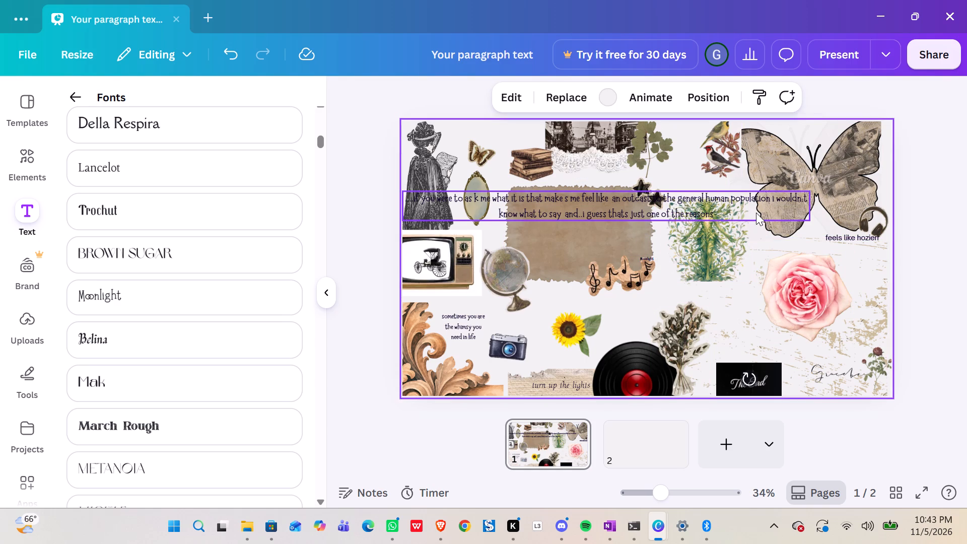
# Shift the quote so its first line starts on the aged paper, and insert a line break after "what it is that".
pyautogui.moveTo(756, 213); pyautogui.dragTo(860, 213)
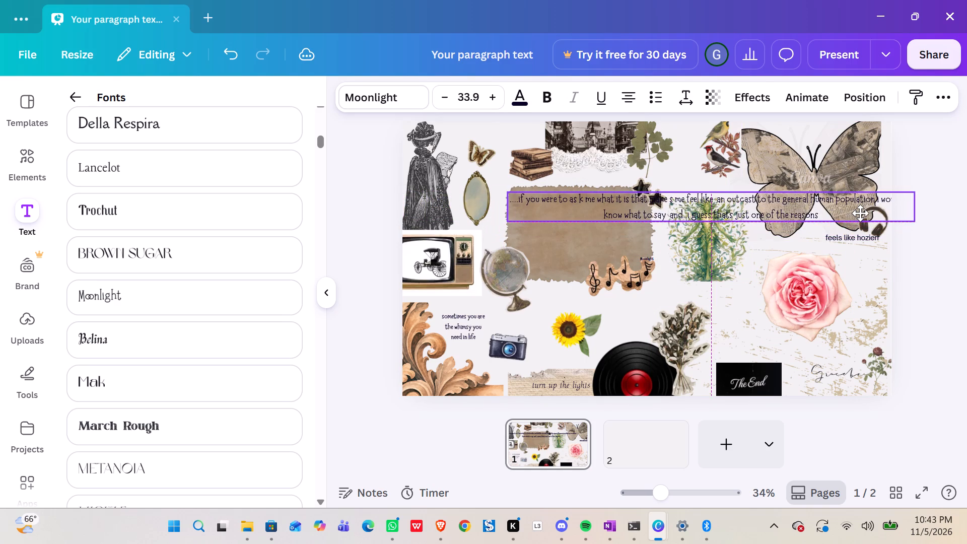
pyautogui.moveTo(860, 213); pyautogui.dragTo(855, 220)
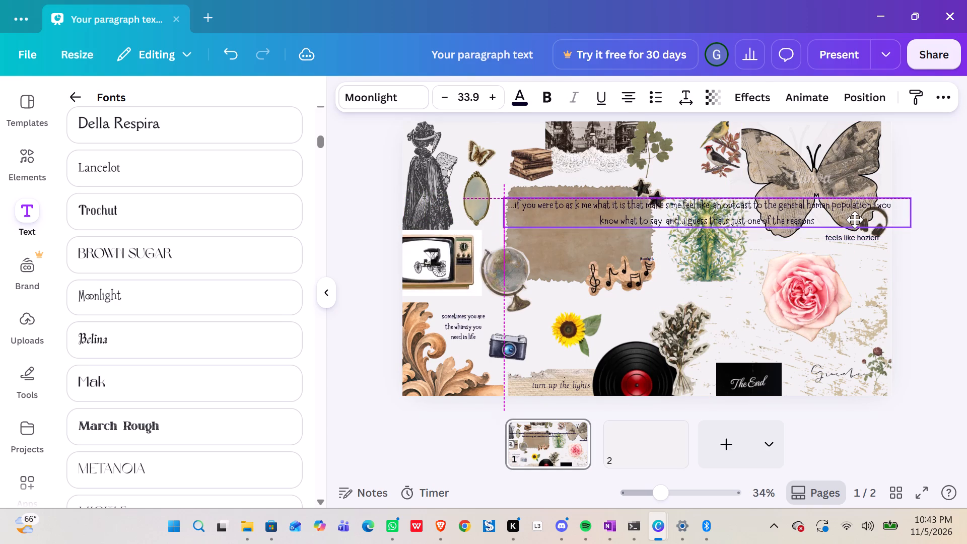
pyautogui.moveTo(855, 220); pyautogui.dragTo(858, 214)
pyautogui.click(644, 196)
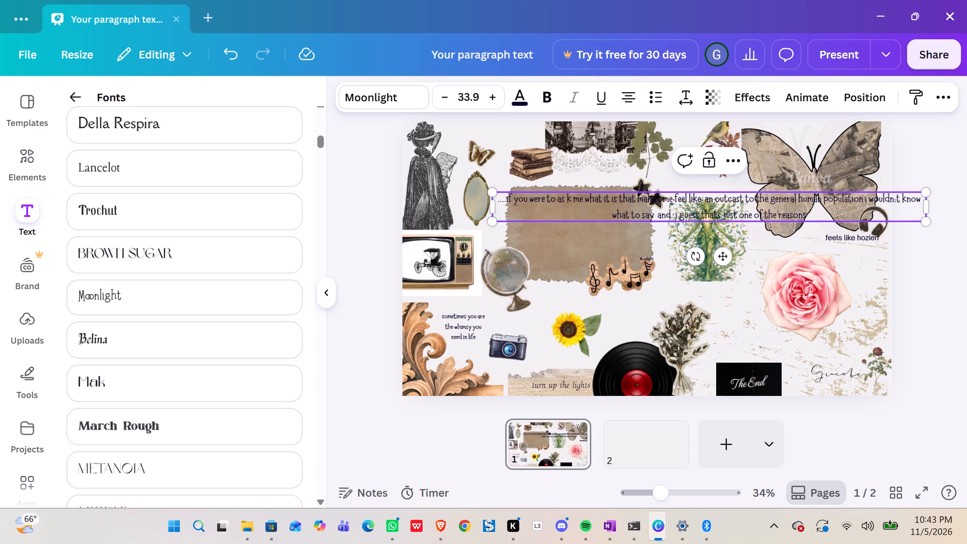
pyautogui.click(636, 199)
pyautogui.press('Return')
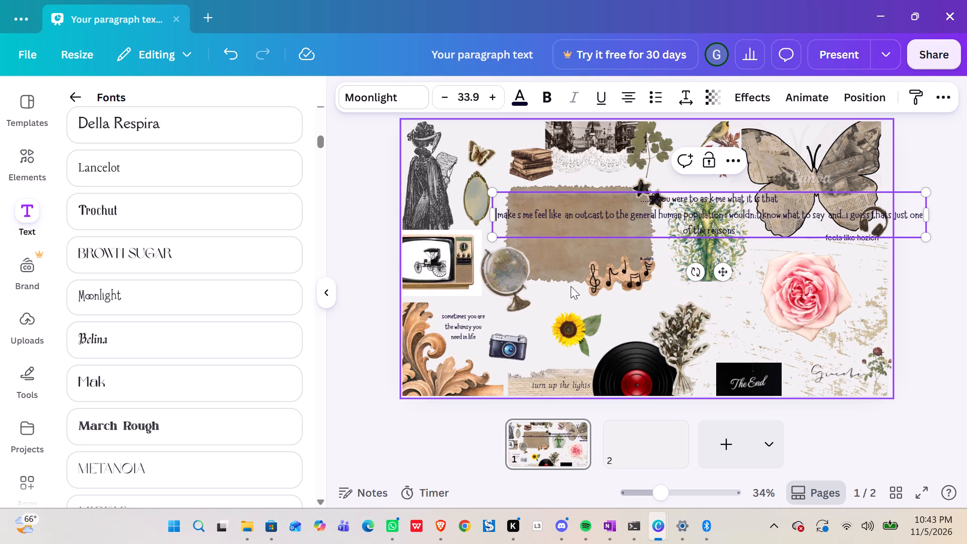
pyautogui.click(547, 297)
# Realign the quote's second line with the aged paper's edge and insert a line break after "an outcast to the".
pyautogui.moveTo(788, 207); pyautogui.dragTo(650, 207)
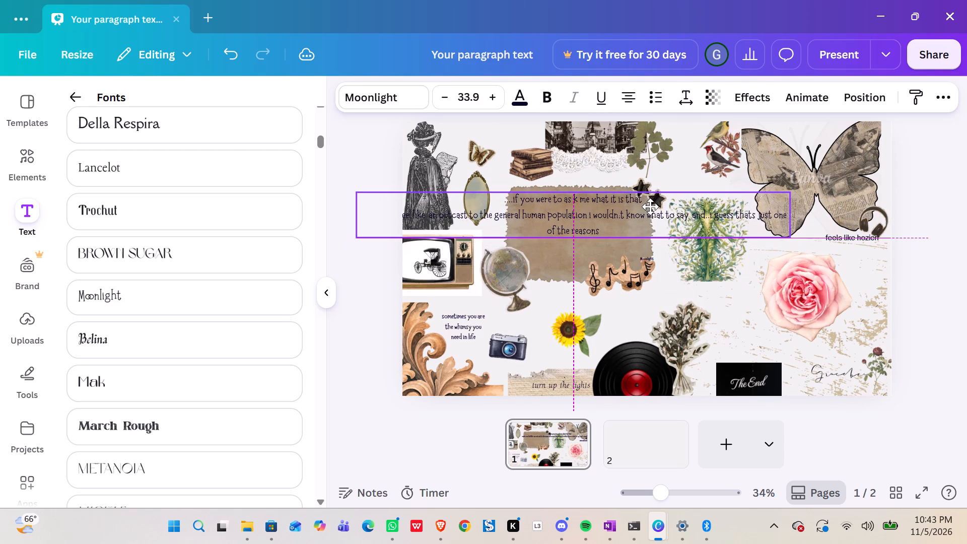
pyautogui.moveTo(650, 207); pyautogui.dragTo(650, 207)
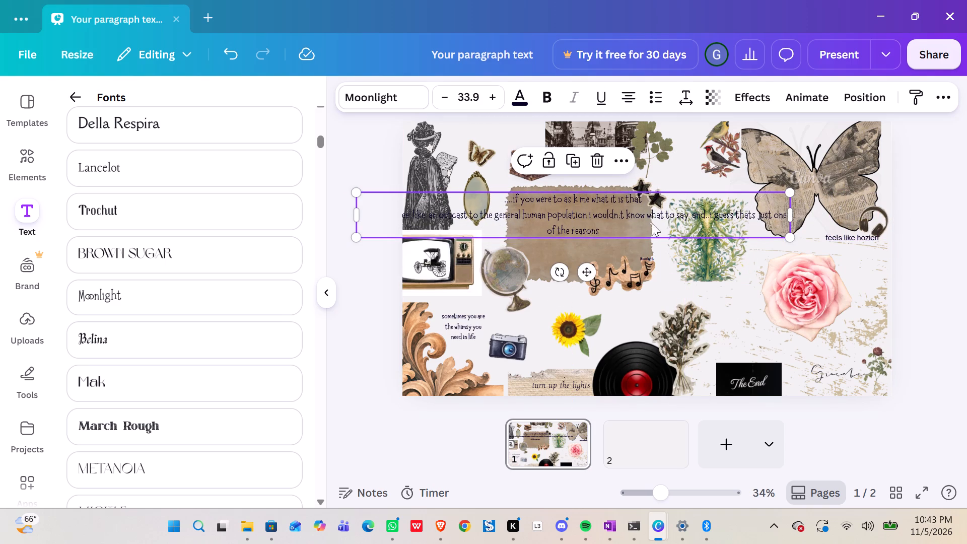
pyautogui.moveTo(653, 228); pyautogui.dragTo(806, 226)
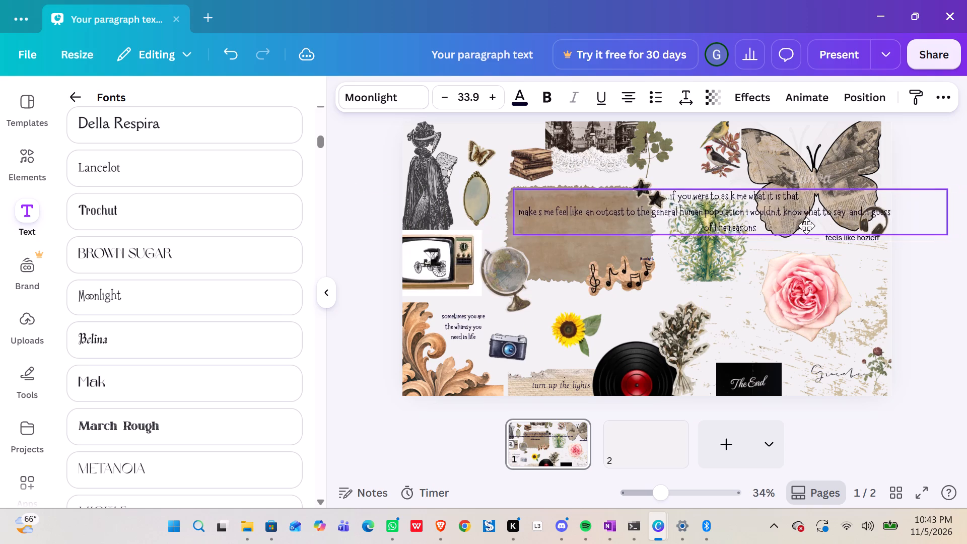
pyautogui.moveTo(806, 226); pyautogui.dragTo(797, 226)
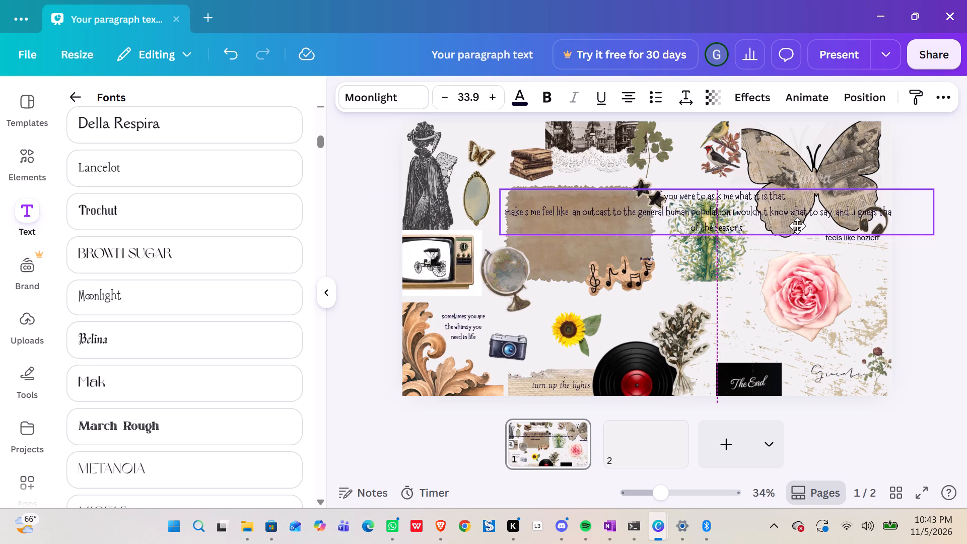
pyautogui.moveTo(797, 226); pyautogui.dragTo(804, 229)
pyautogui.click(644, 210)
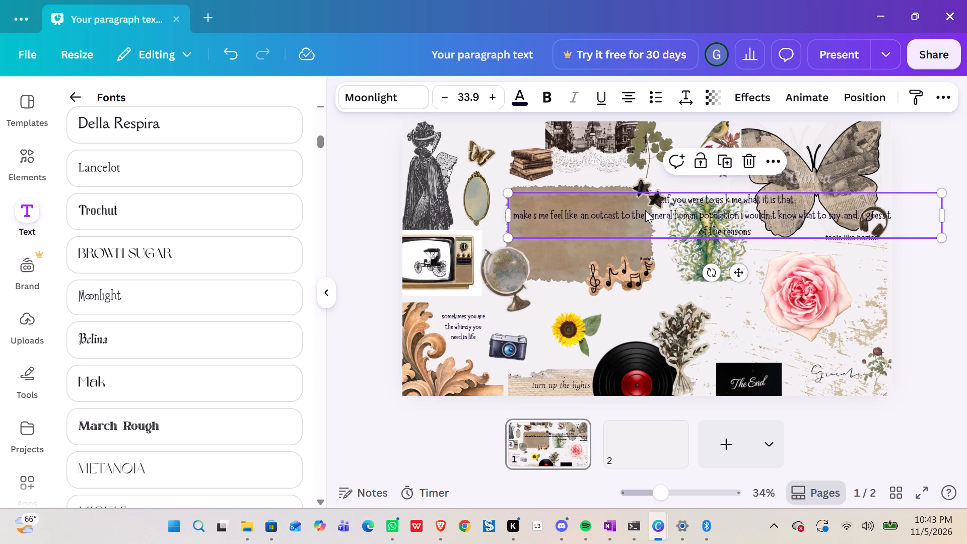
pyautogui.press('Return')
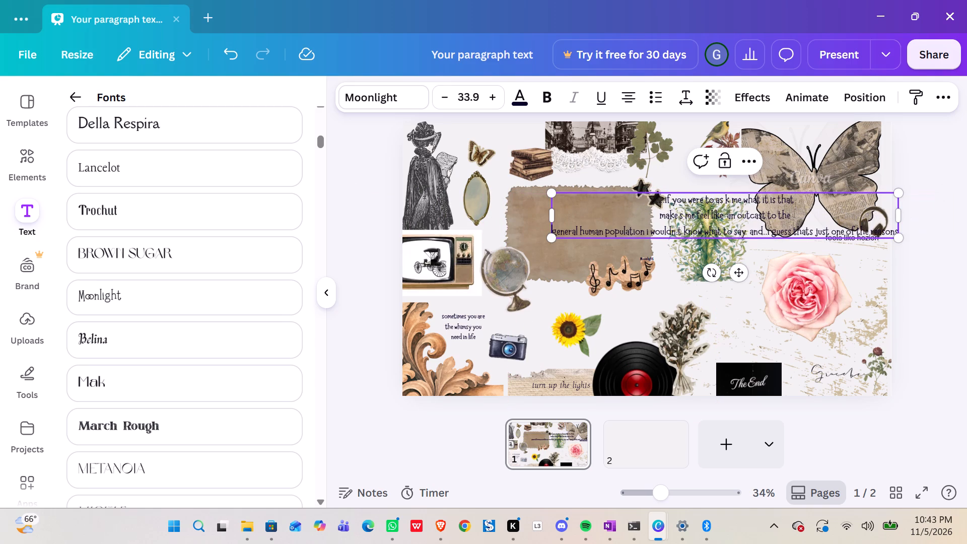
pyautogui.click(542, 320)
# Align the quote's third line with the aged paper's edge and break it before "know what to say".
pyautogui.moveTo(767, 206); pyautogui.dragTo(663, 215)
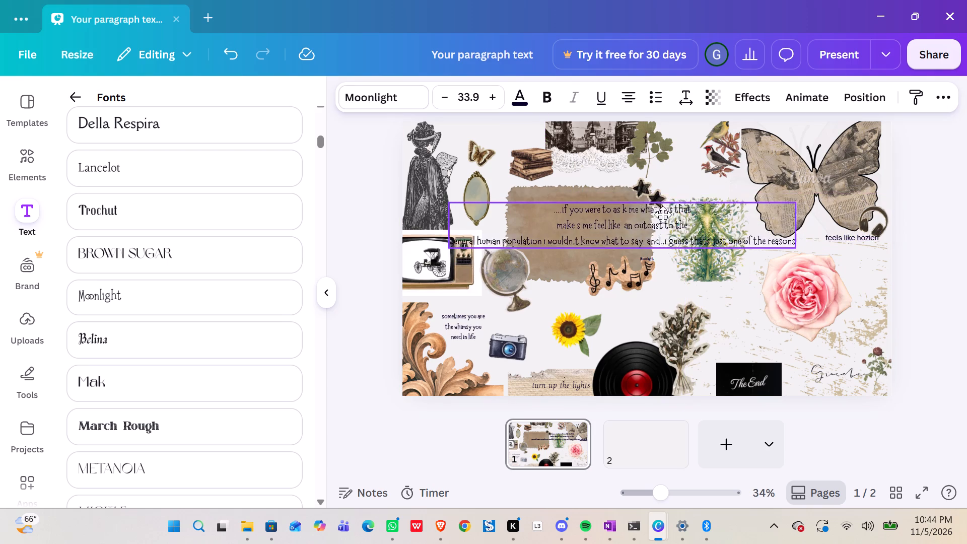
pyautogui.moveTo(663, 215); pyautogui.dragTo(724, 201)
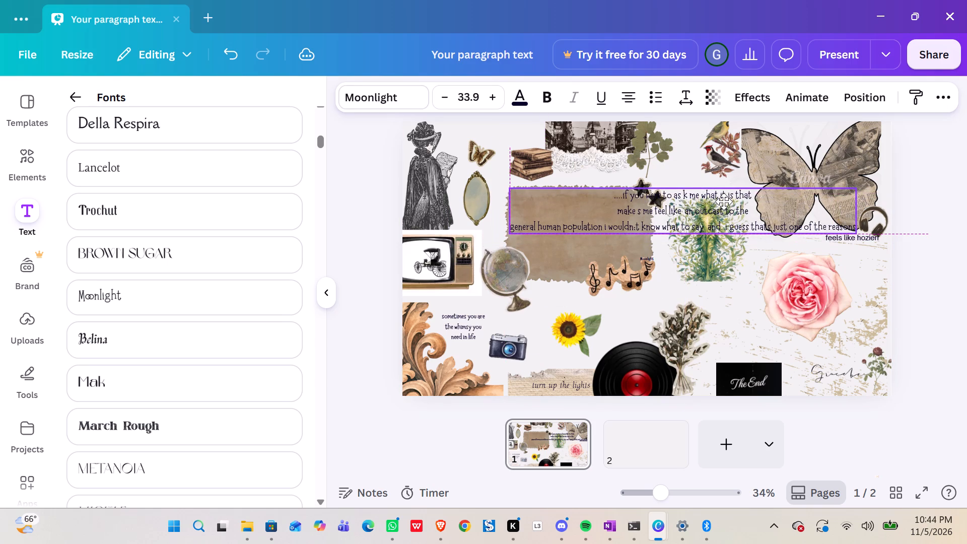
pyautogui.moveTo(724, 201); pyautogui.dragTo(722, 203)
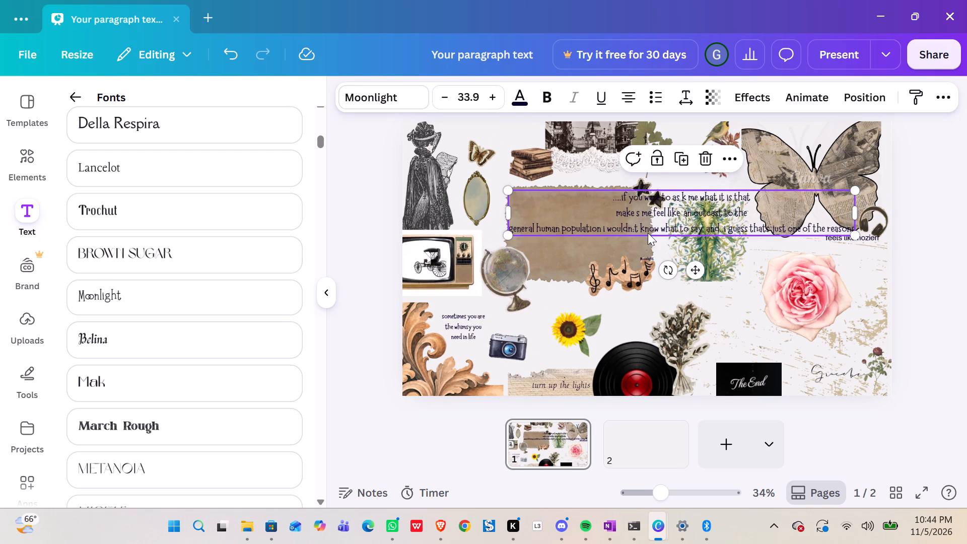
pyautogui.click(639, 225)
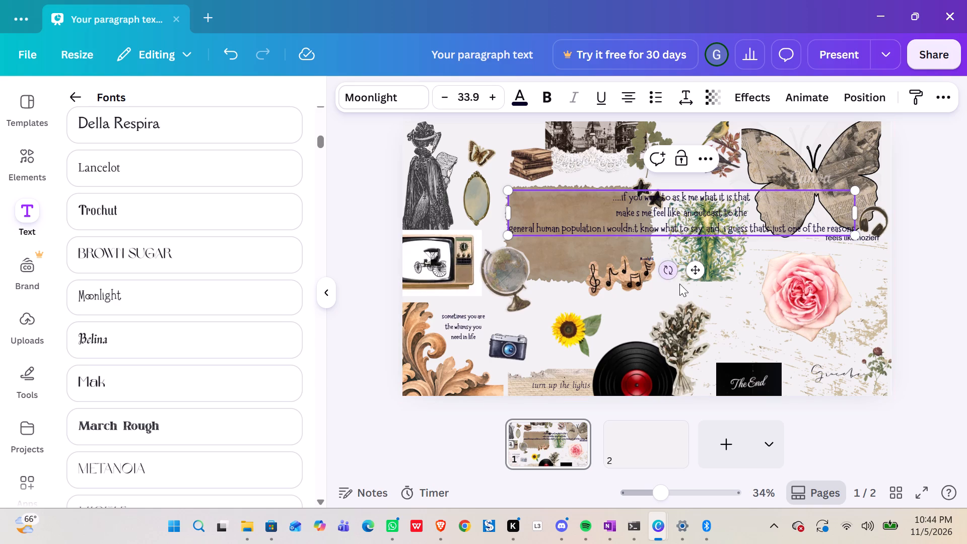
pyautogui.press('Return')
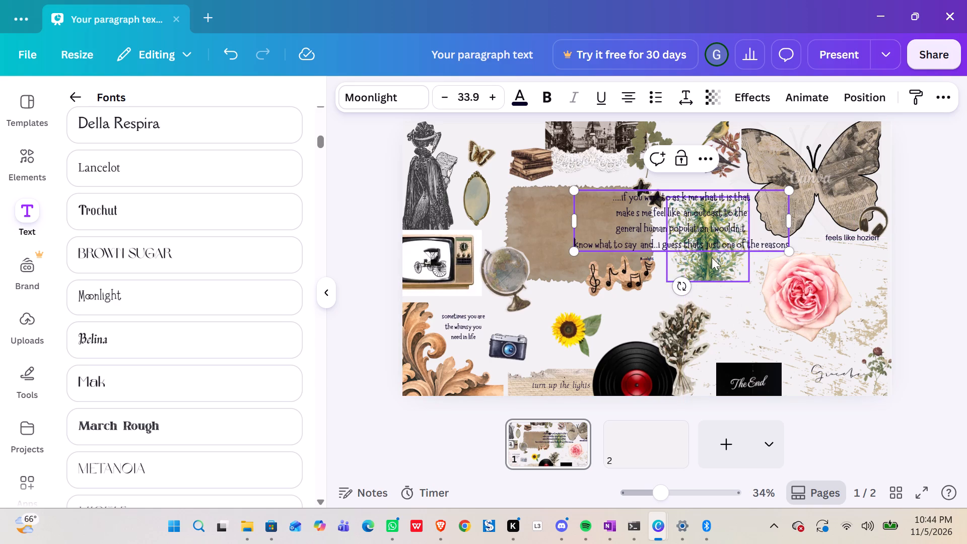
pyautogui.moveTo(769, 225); pyautogui.dragTo(767, 218)
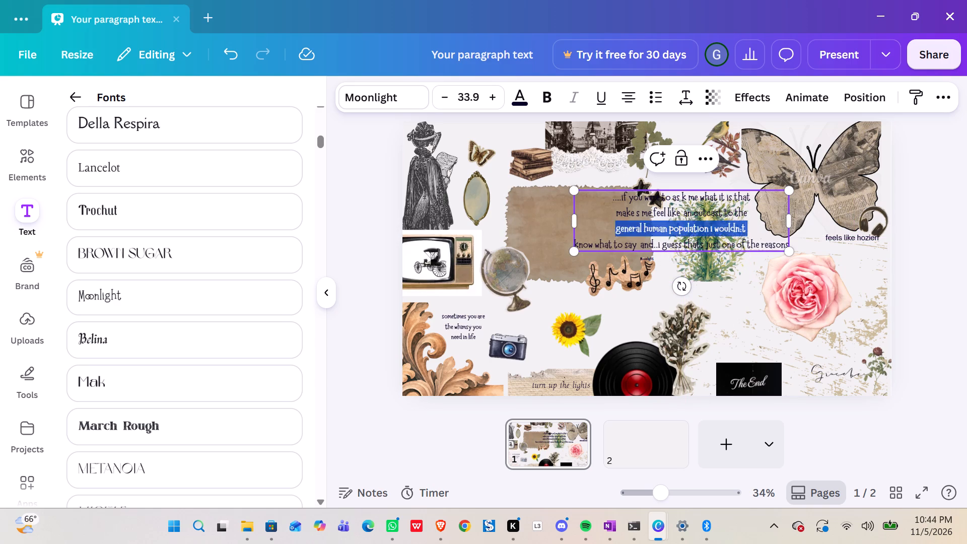
pyautogui.moveTo(767, 218); pyautogui.dragTo(747, 226)
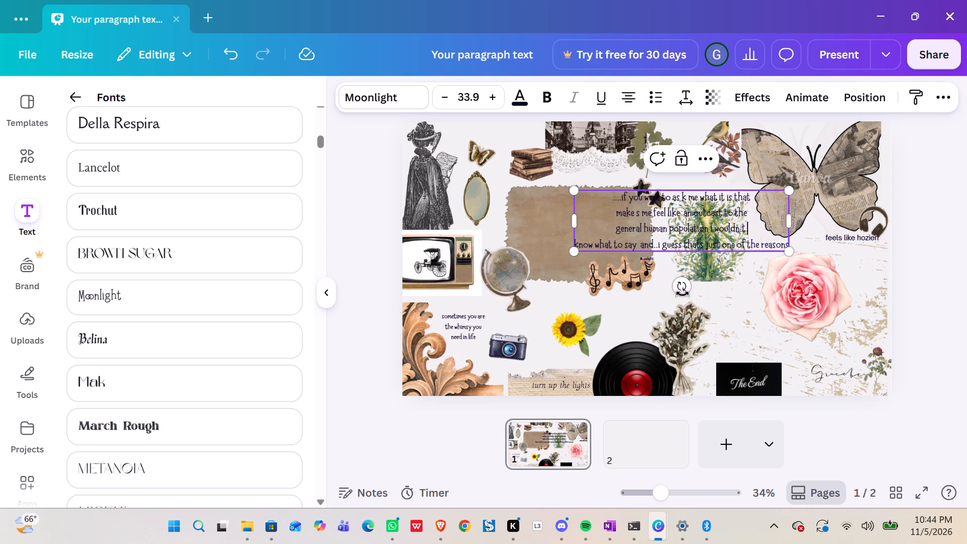
pyautogui.click(628, 316)
pyautogui.click(639, 311)
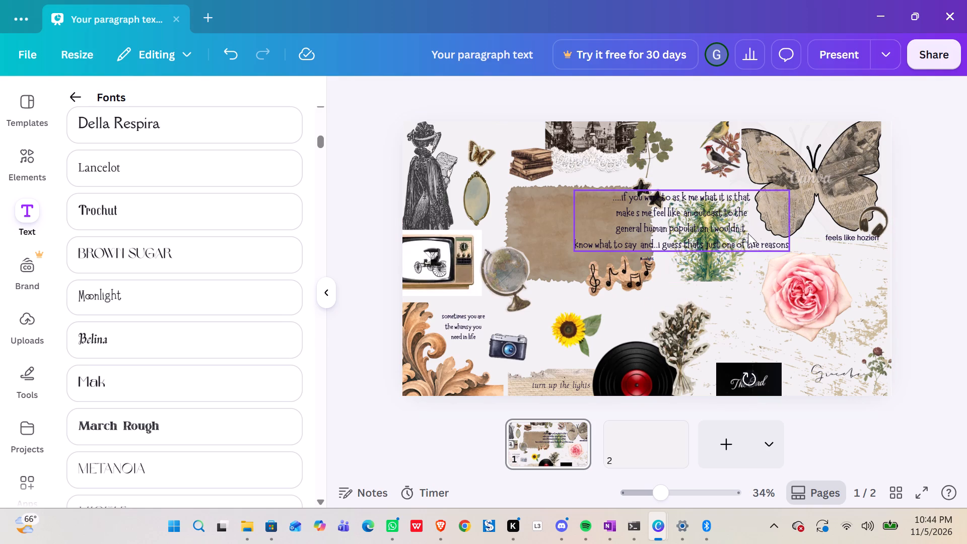
# Move the quote's last line onto the aged paper and insert a line break after "i guess thats".
pyautogui.moveTo(763, 212); pyautogui.dragTo(704, 208)
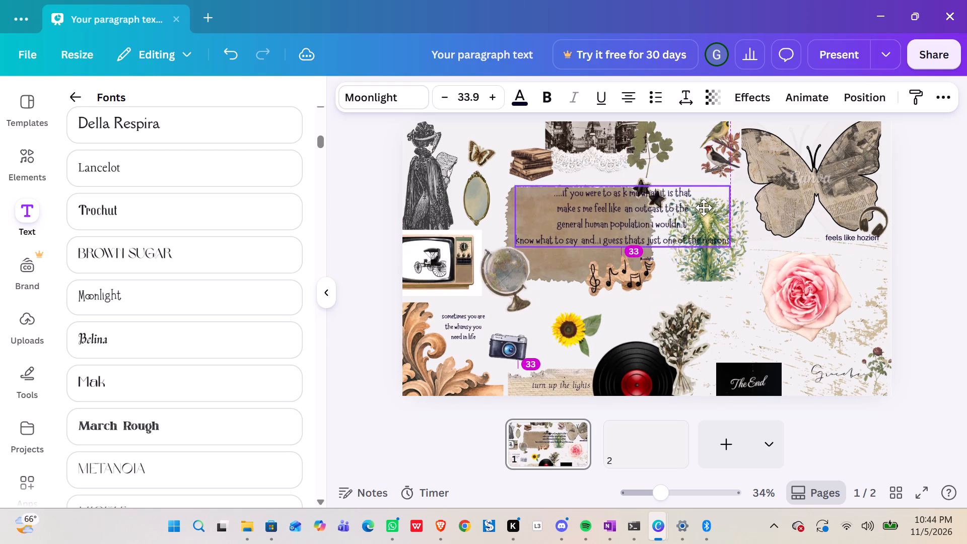
pyautogui.moveTo(704, 208); pyautogui.dragTo(692, 210)
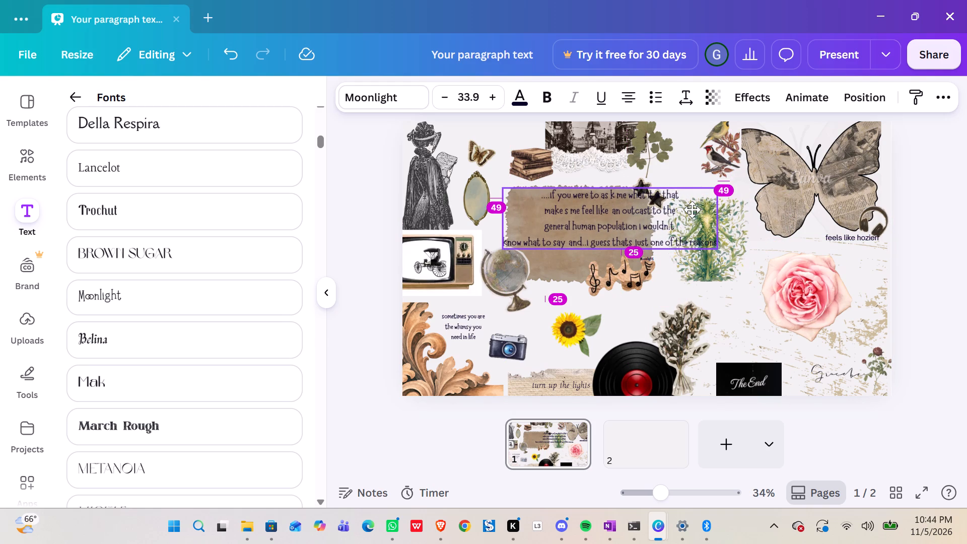
pyautogui.moveTo(692, 210); pyautogui.dragTo(701, 206)
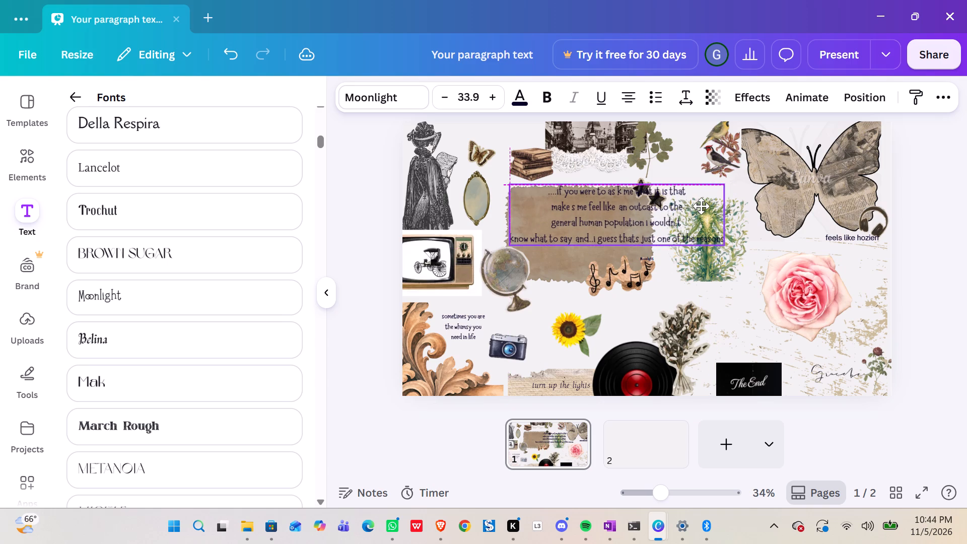
pyautogui.moveTo(701, 206); pyautogui.dragTo(704, 210)
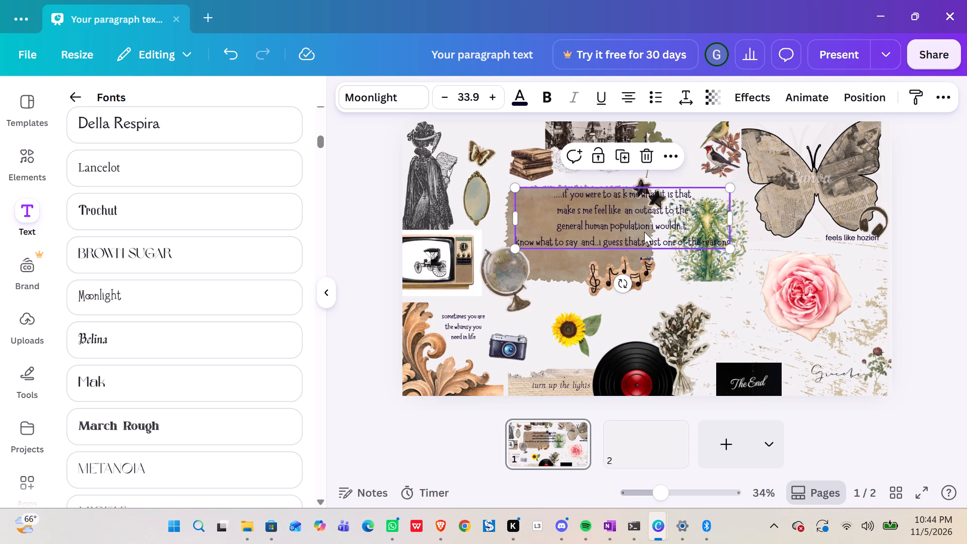
pyautogui.click(643, 237)
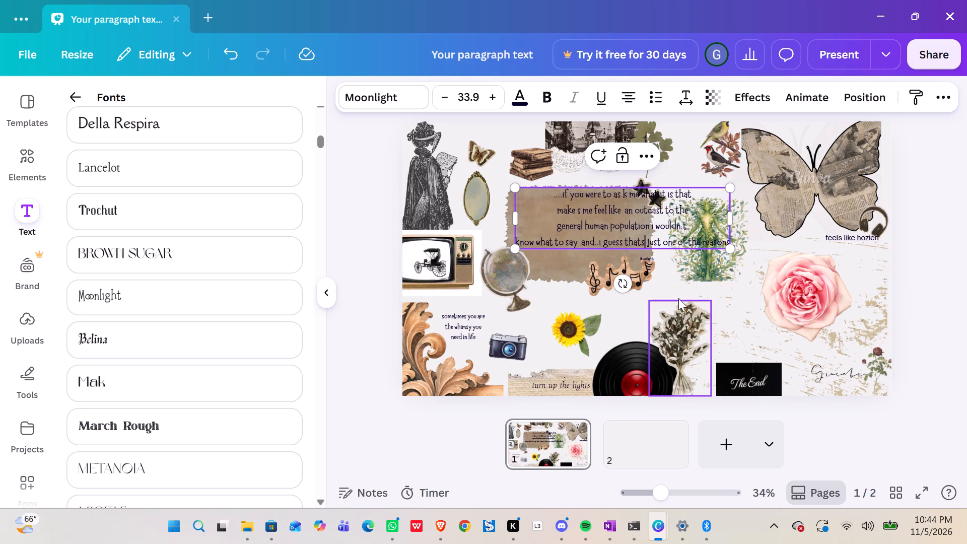
pyautogui.press('Return')
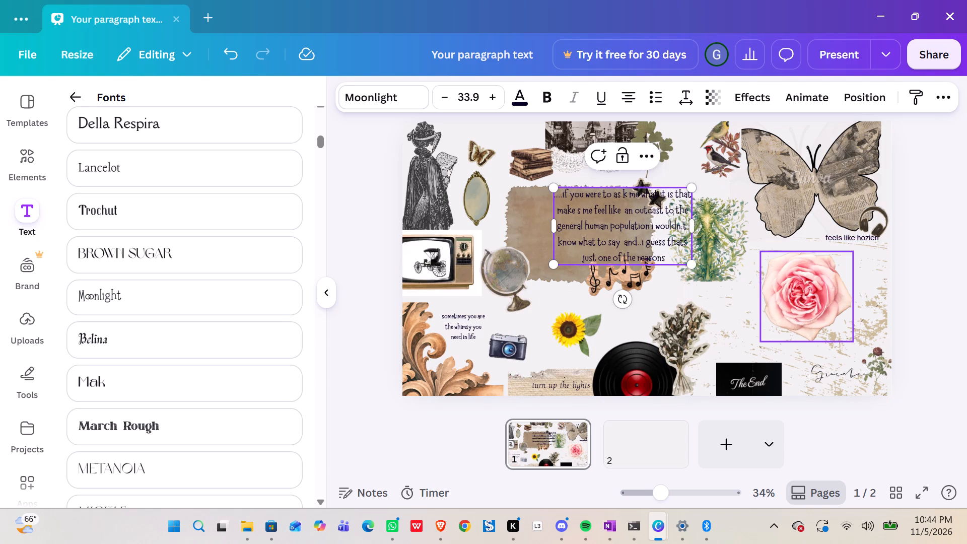
pyautogui.click(548, 304)
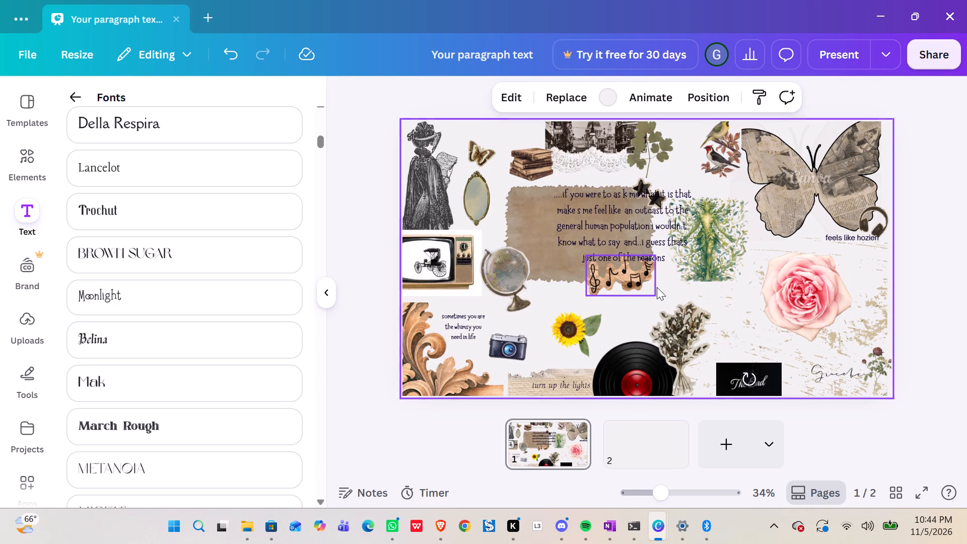
# Centre the five-line quote on the aged paper and shrink it slightly so it fits inside the paper's edges.
pyautogui.click(643, 217)
pyautogui.moveTo(643, 218); pyautogui.dragTo(600, 208)
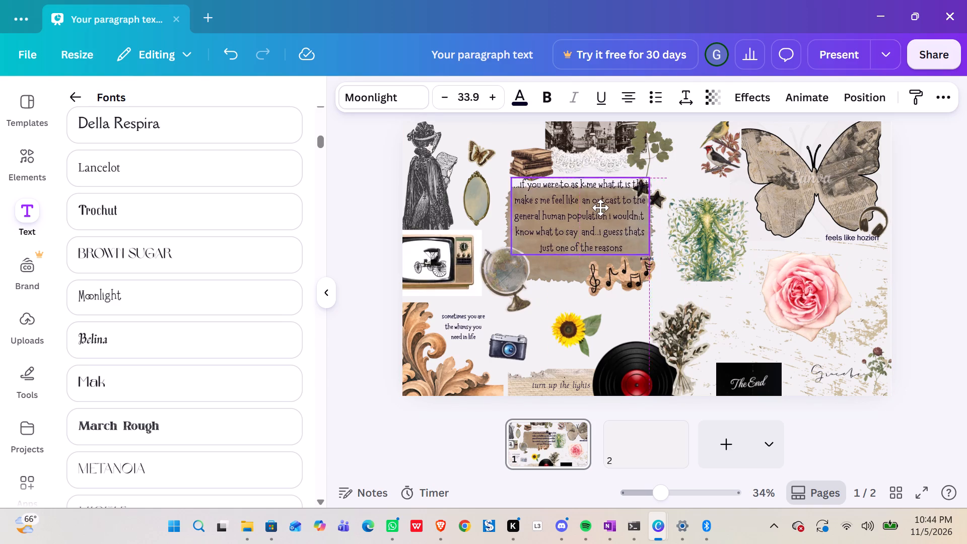
pyautogui.moveTo(600, 208); pyautogui.dragTo(600, 220)
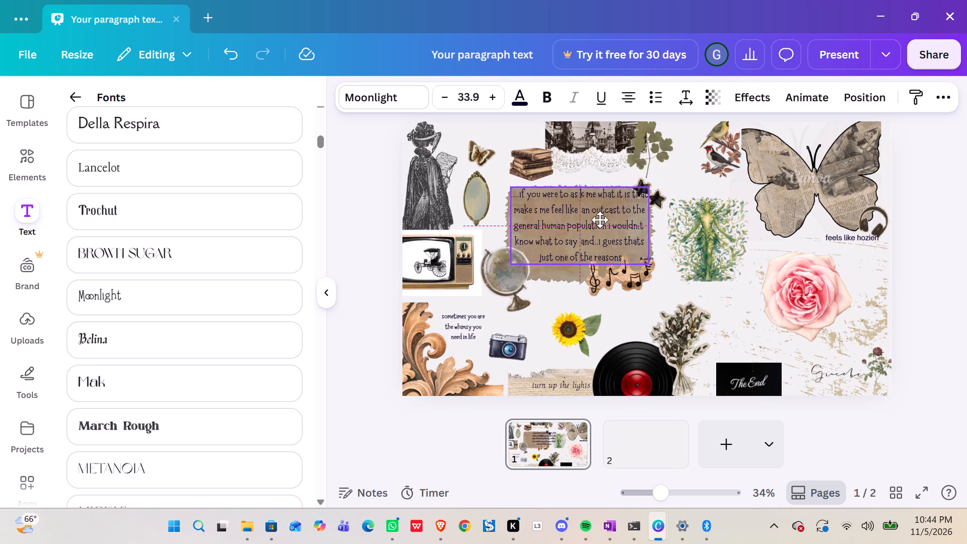
pyautogui.moveTo(600, 220); pyautogui.dragTo(599, 221)
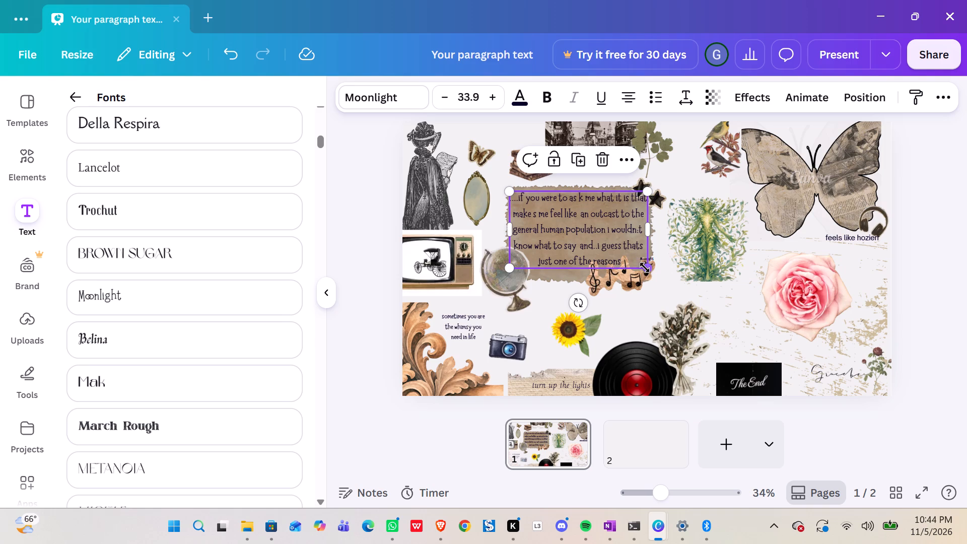
pyautogui.moveTo(646, 268); pyautogui.dragTo(640, 263)
pyautogui.click(624, 311)
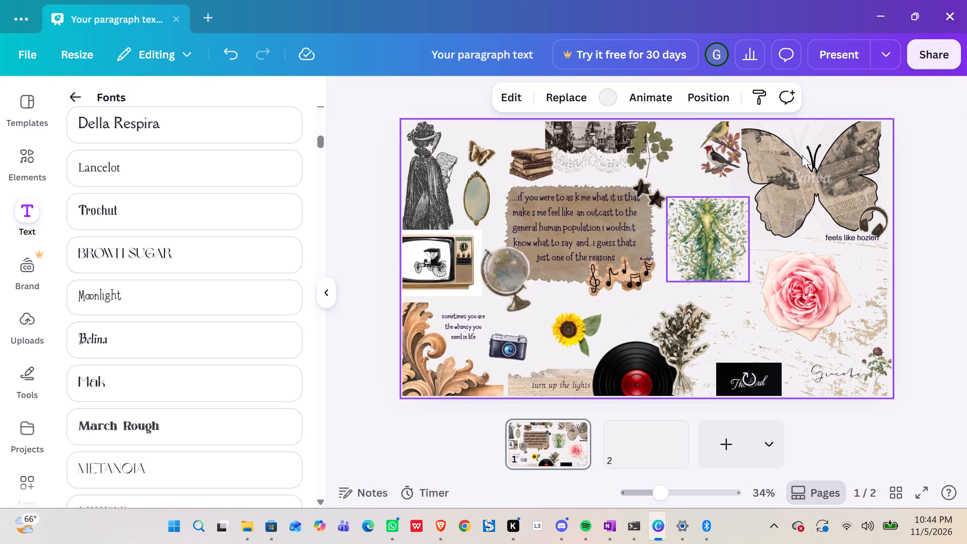
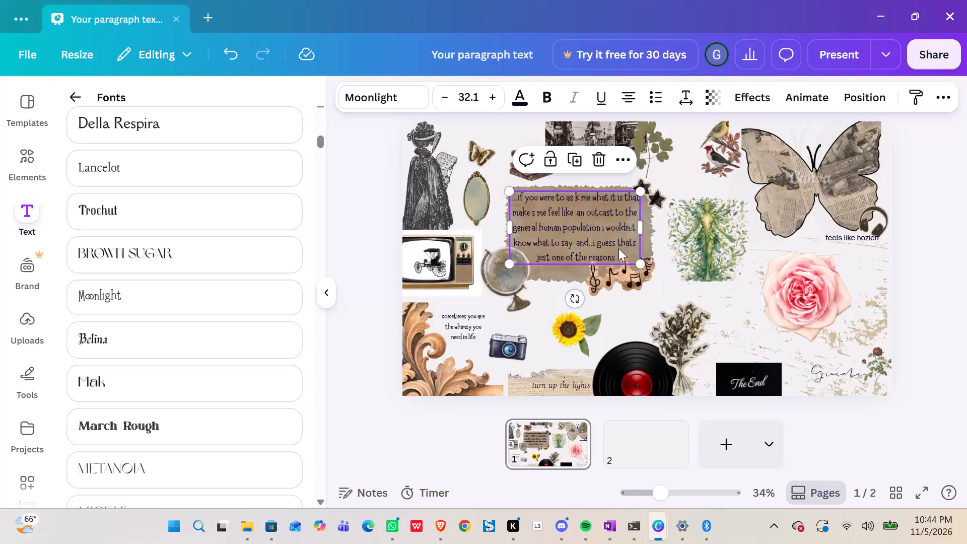
# Add an ellipsis "..." after "just one of the reasons" at the end of the quote on the aged paper.
pyautogui.click(618, 248)
pyautogui.click(617, 259)
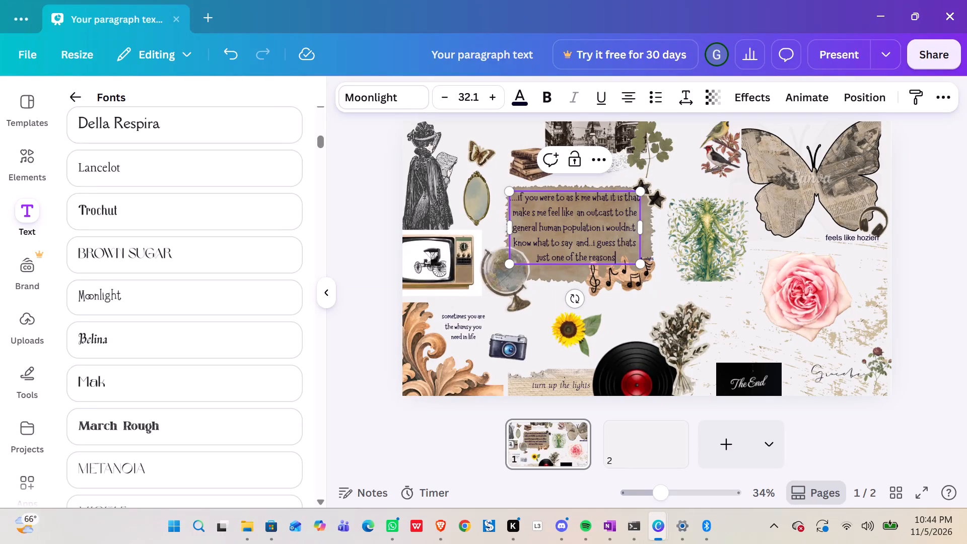
pyautogui.write('..')
pyautogui.press('.')
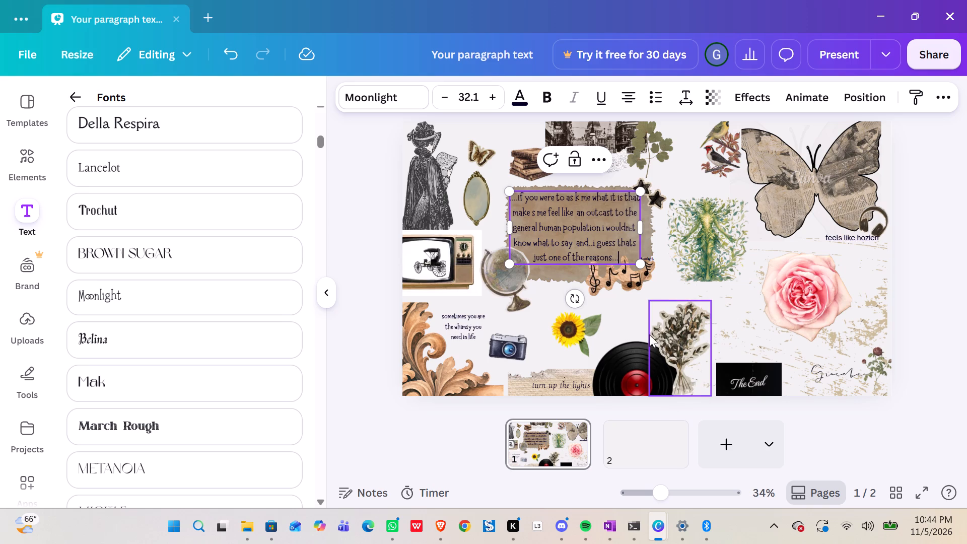
pyautogui.click(627, 325)
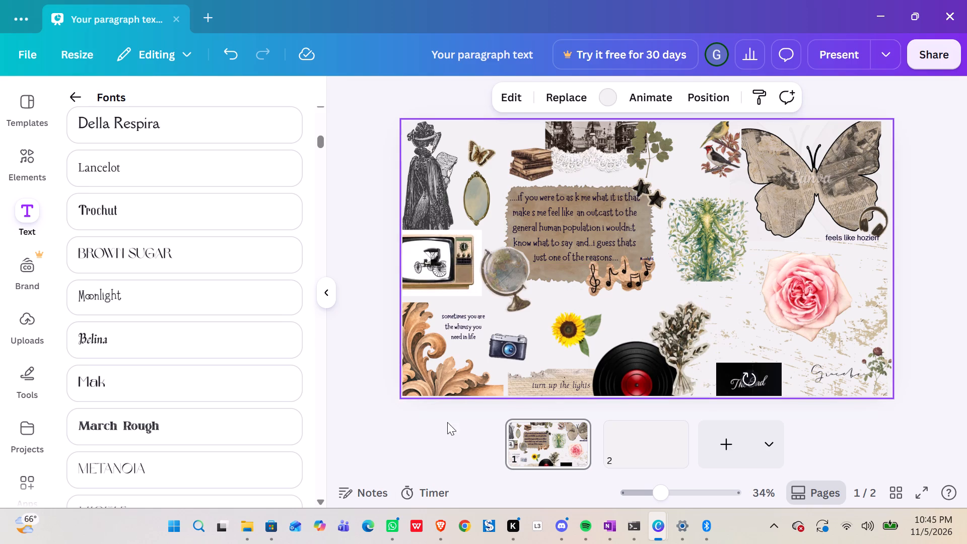
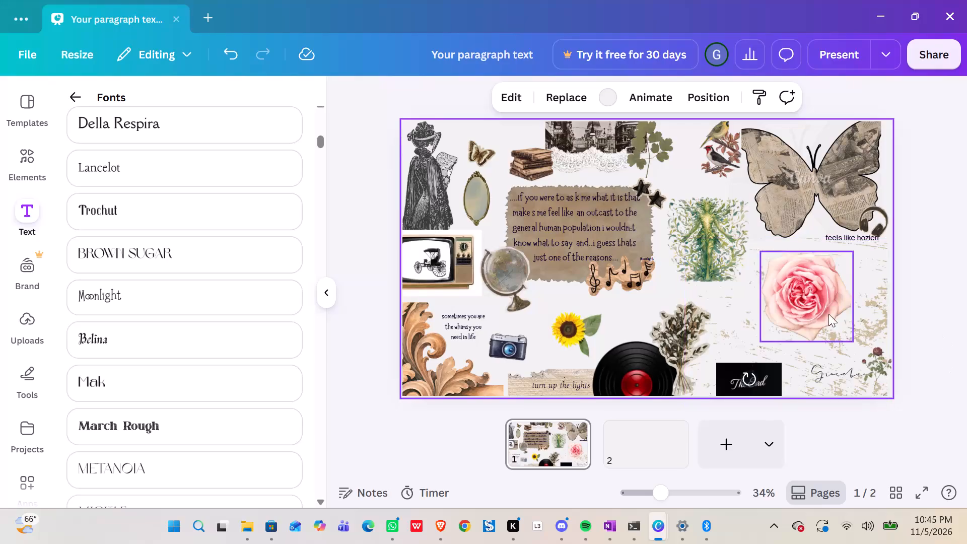
# Browse the decorative fonts and add a new text element in the Pompiere font to the collage.
pyautogui.click(435, 450)
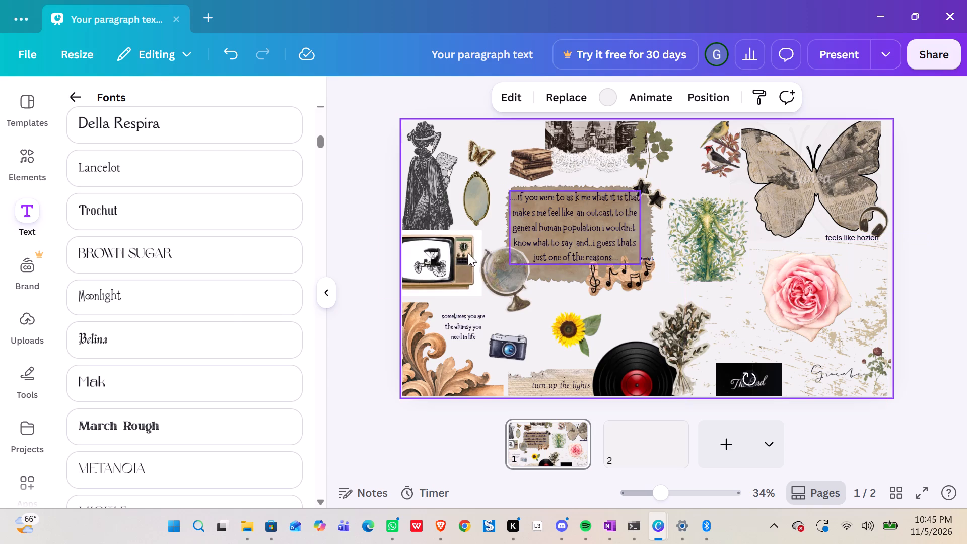
pyautogui.scroll(-5, 249, 306)
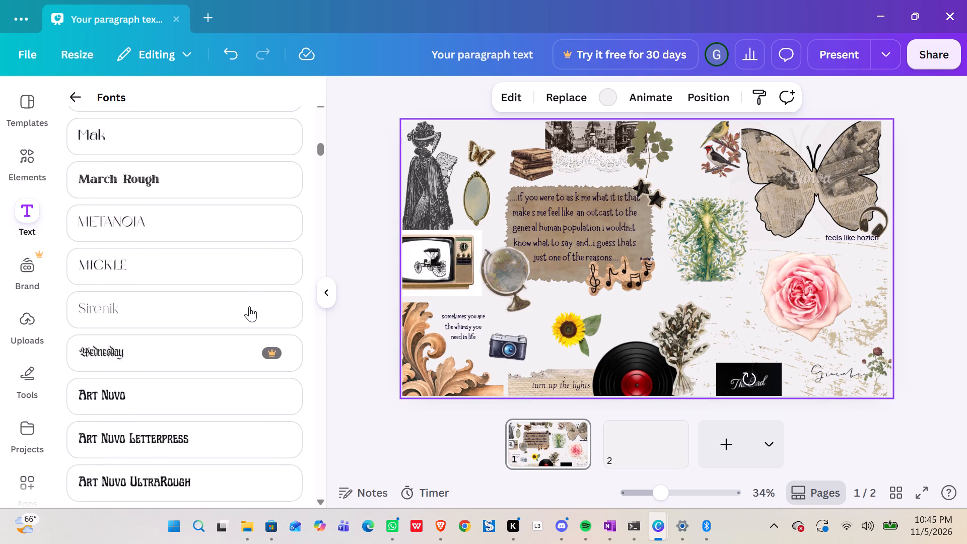
pyautogui.scroll(-3, 249, 306)
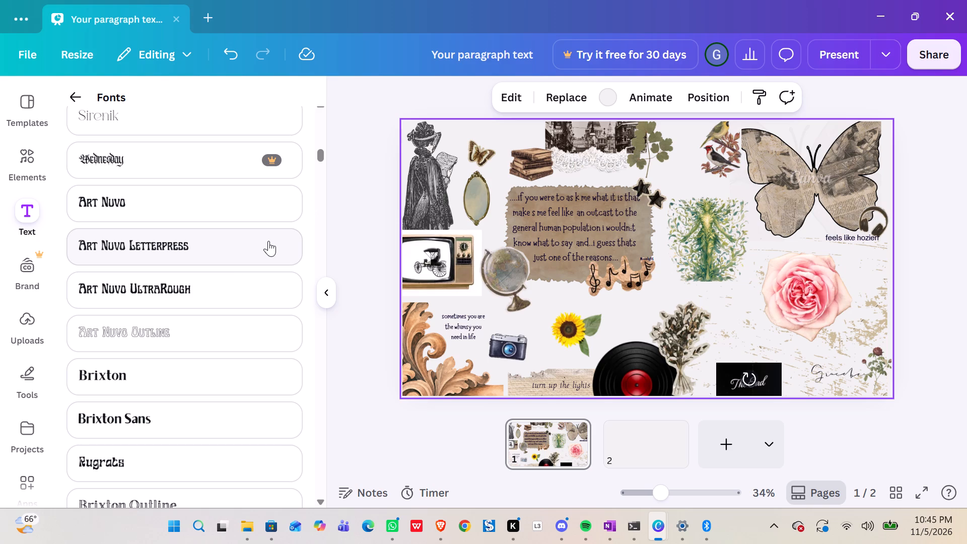
pyautogui.scroll(-4, 188, 329)
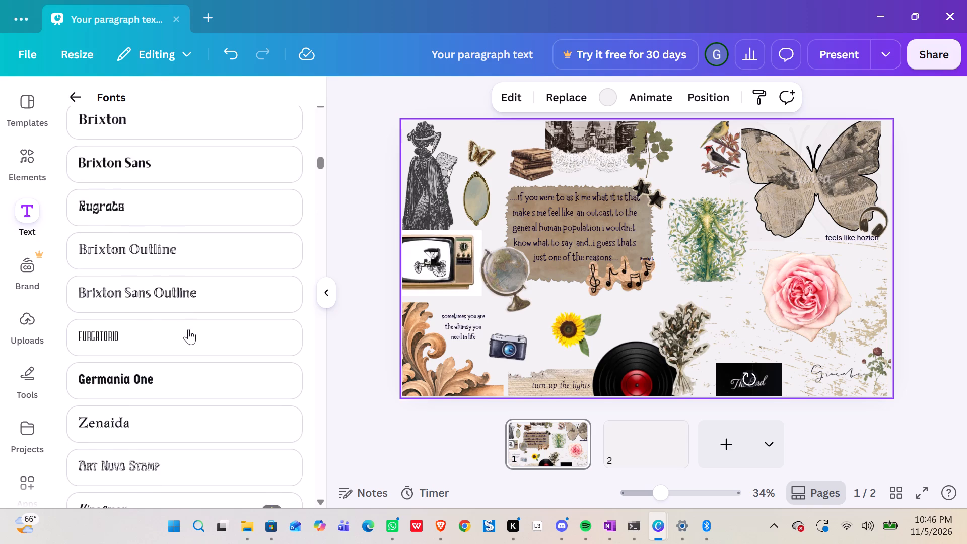
pyautogui.scroll(-8, 188, 329)
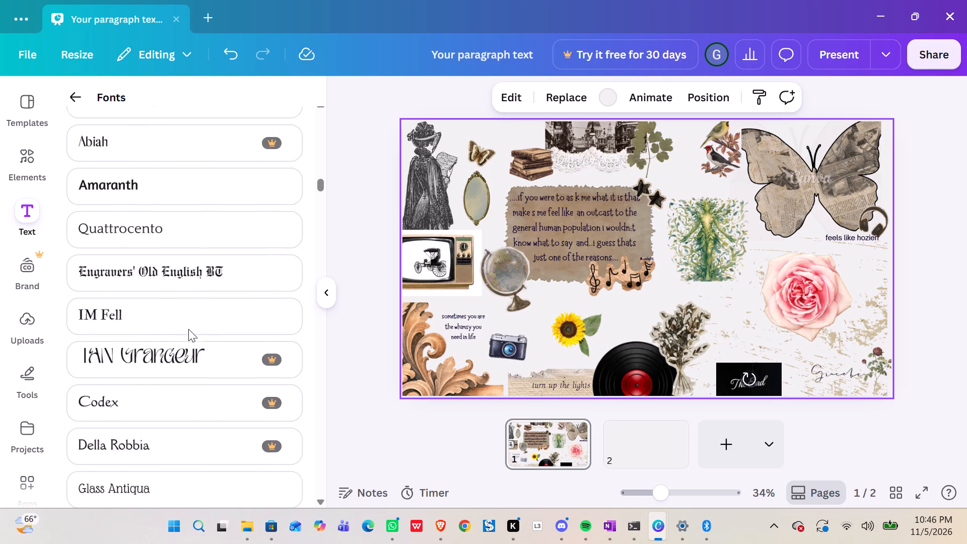
pyautogui.scroll(-5, 188, 329)
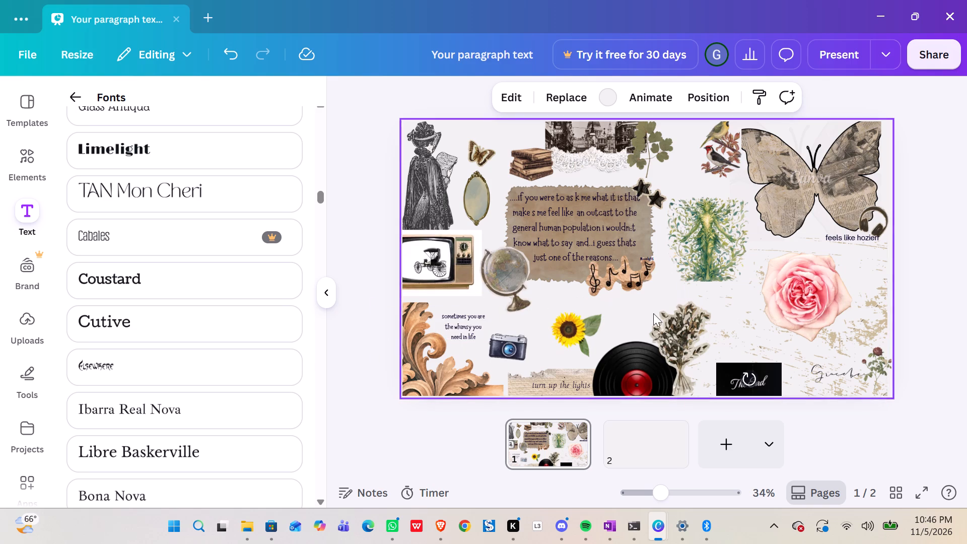
pyautogui.scroll(-4, 156, 406)
pyautogui.scroll(1, 156, 406)
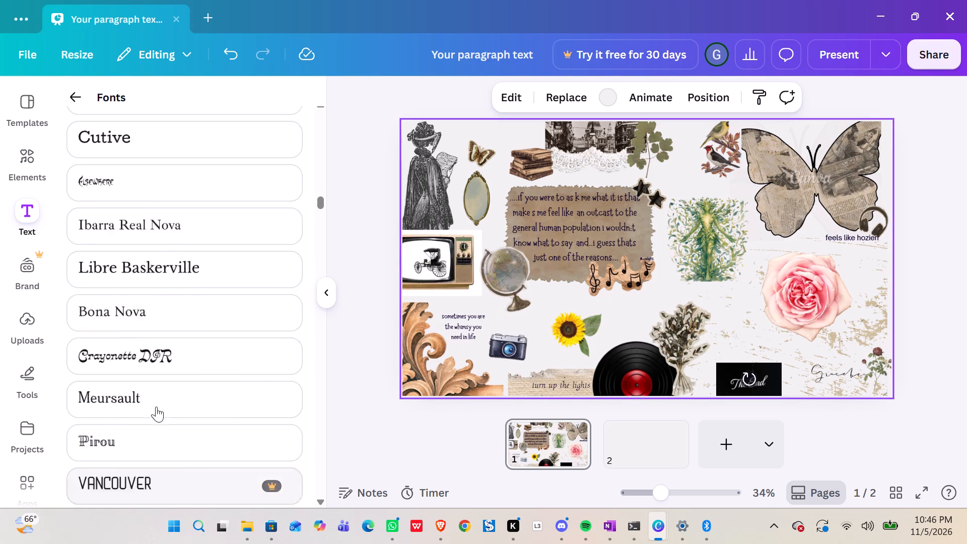
pyautogui.scroll(1, 156, 406)
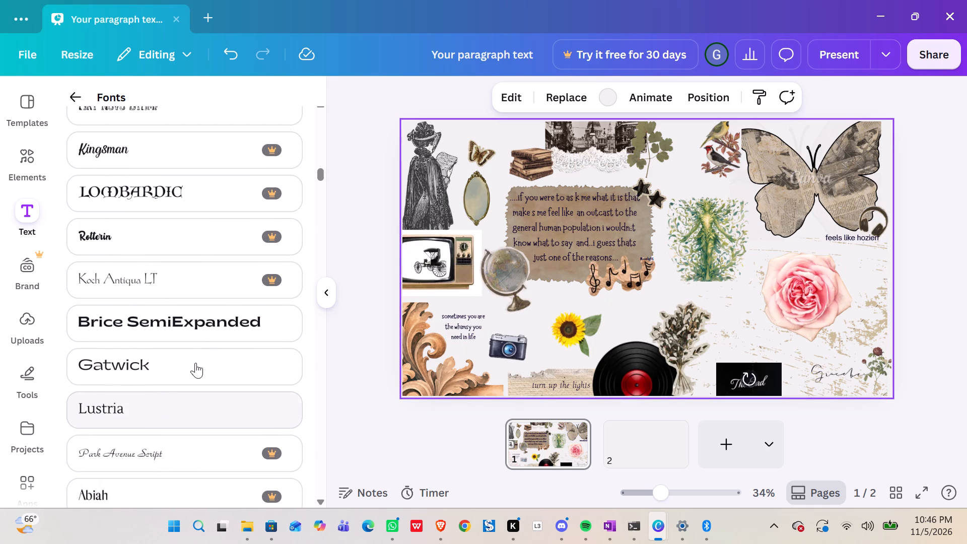
pyautogui.scroll(-13, 178, 376)
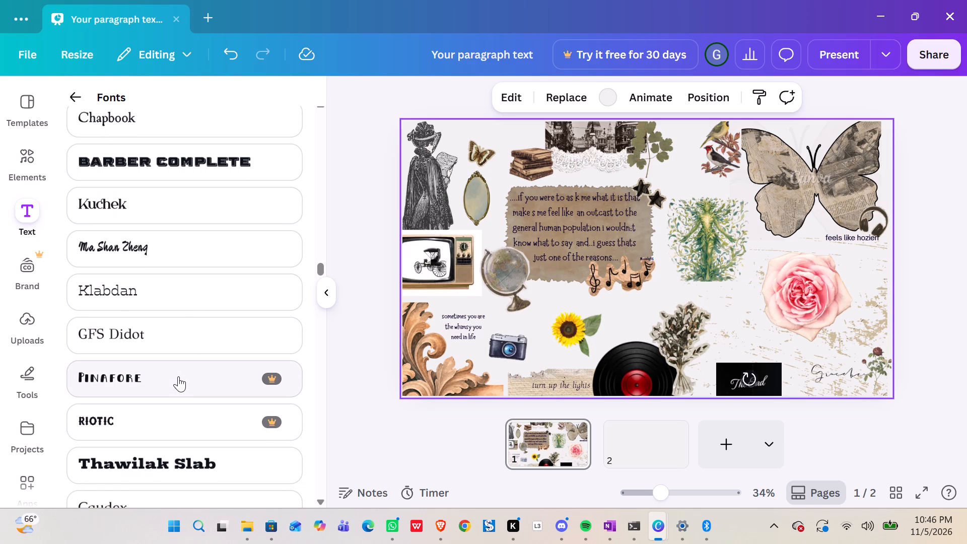
pyautogui.scroll(-1, 178, 376)
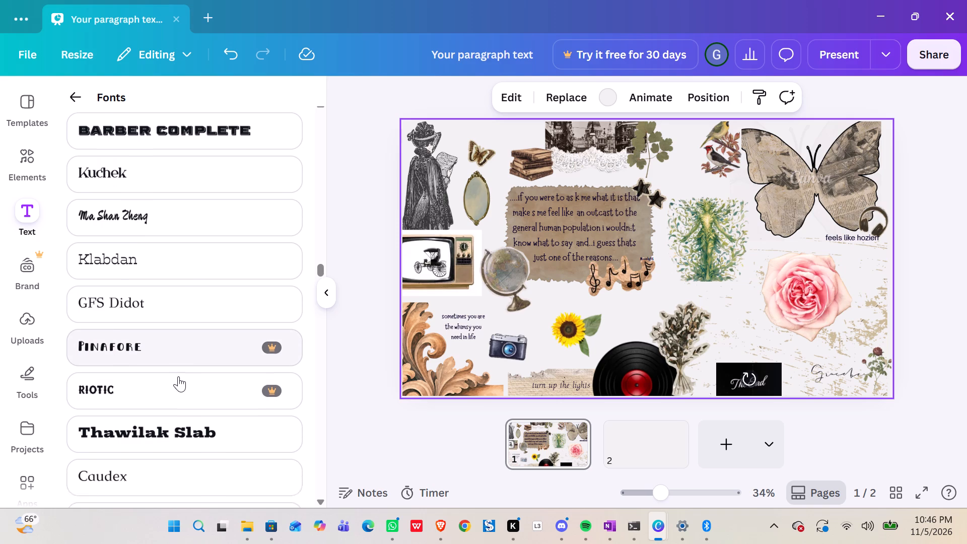
pyautogui.scroll(-4, 178, 376)
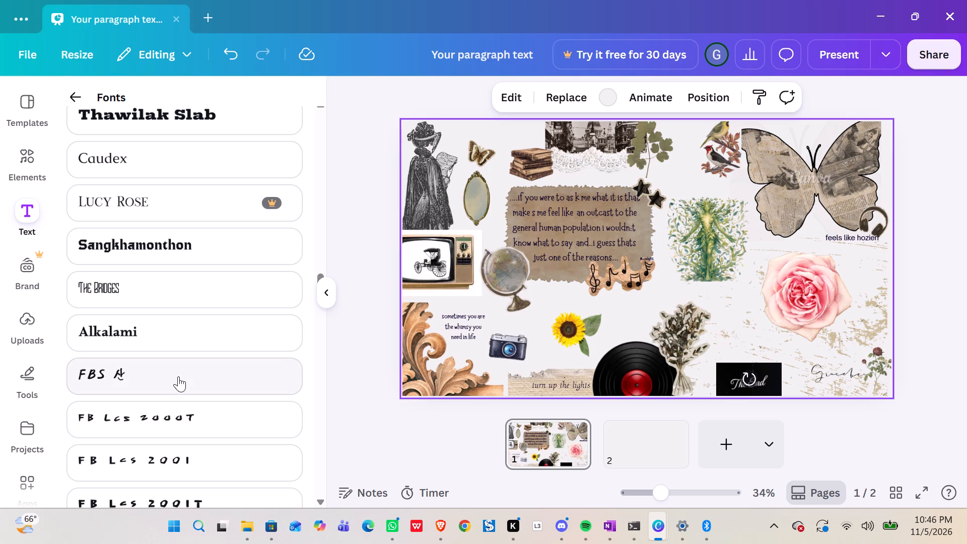
pyautogui.scroll(-4, 178, 376)
pyautogui.hscroll(1, 178, 376)
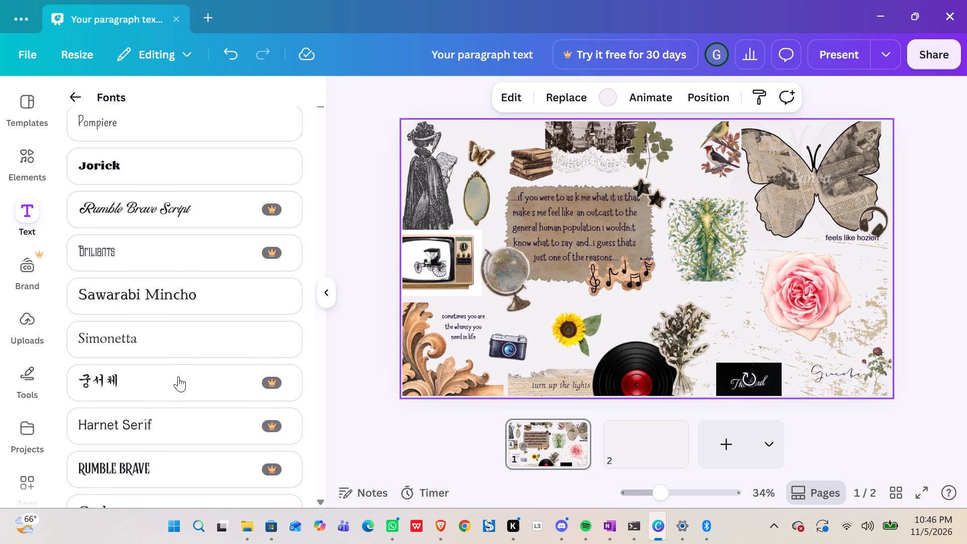
pyautogui.hscroll(1, 178, 376)
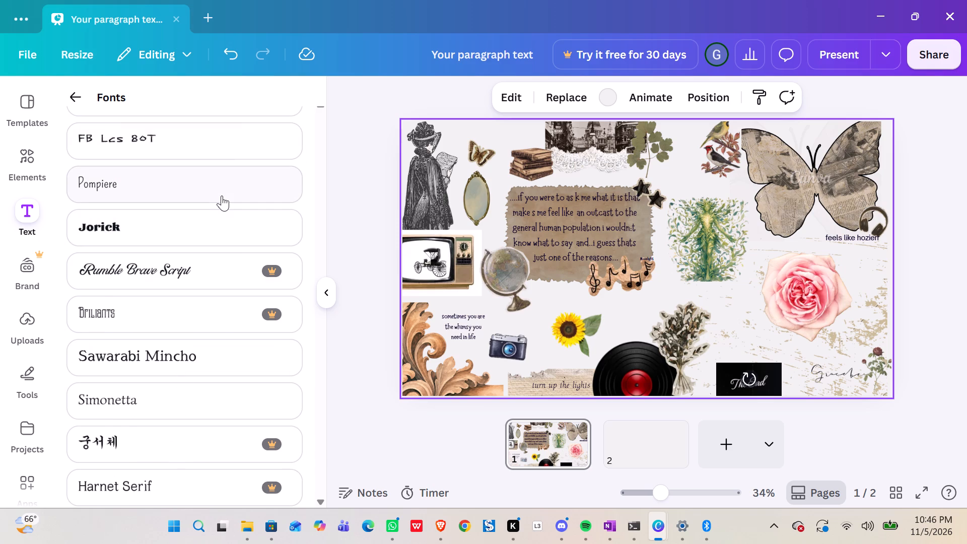
pyautogui.click(222, 195)
# Enlarge the new Pompiere text to about font size 133.
pyautogui.scroll(-6, 211, 369)
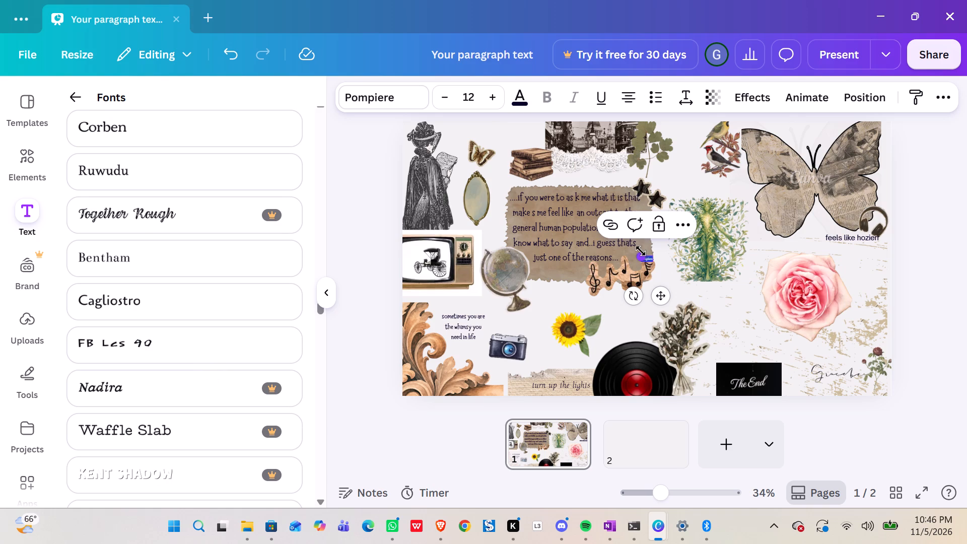
pyautogui.moveTo(639, 259); pyautogui.dragTo(534, 323)
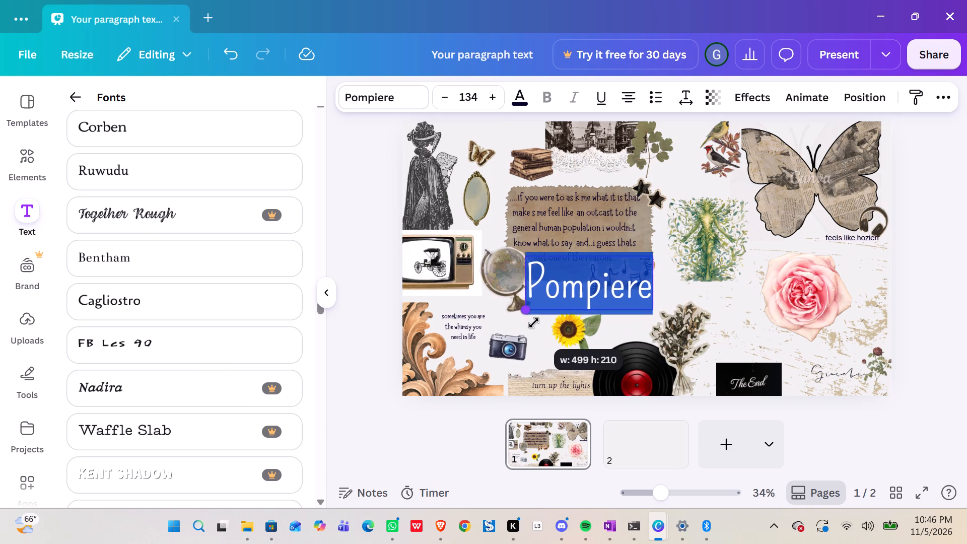
pyautogui.moveTo(534, 323); pyautogui.dragTo(534, 324)
# Replace the Pompiere sample wording with "maybe i'll be normal one day".
pyautogui.click(606, 286)
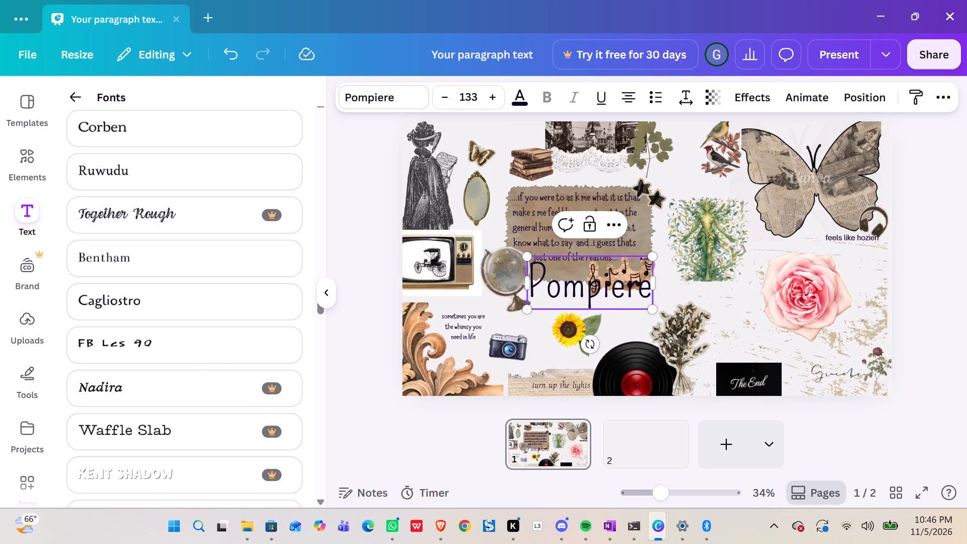
pyautogui.press('BackSpace')
pyautogui.press('BackSpace')
pyautogui.press('BackSpace')
pyautogui.press('BackSpace')
pyautogui.press('BackSpace')
pyautogui.press('BackSpace')
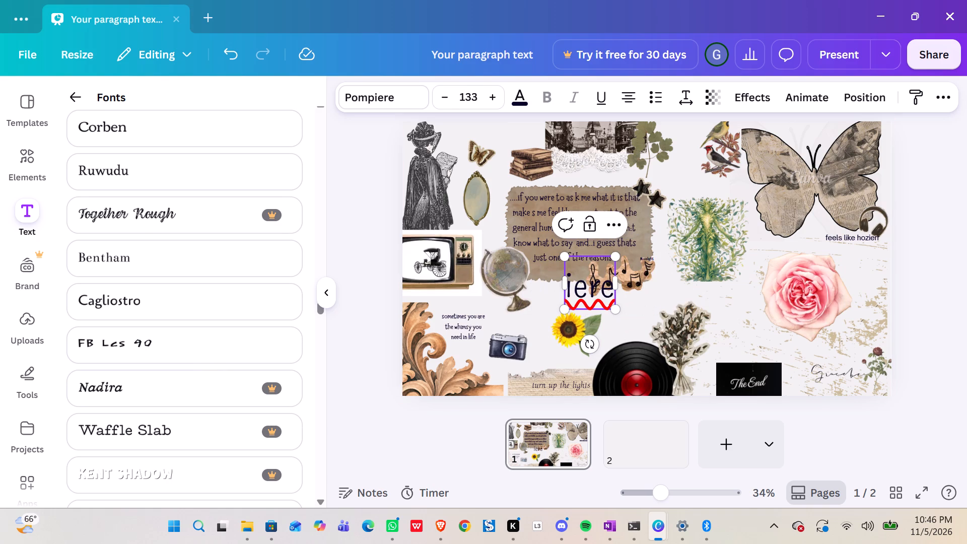
pyautogui.click(592, 285)
pyautogui.press('BackSpace')
pyautogui.press('BackSpace')
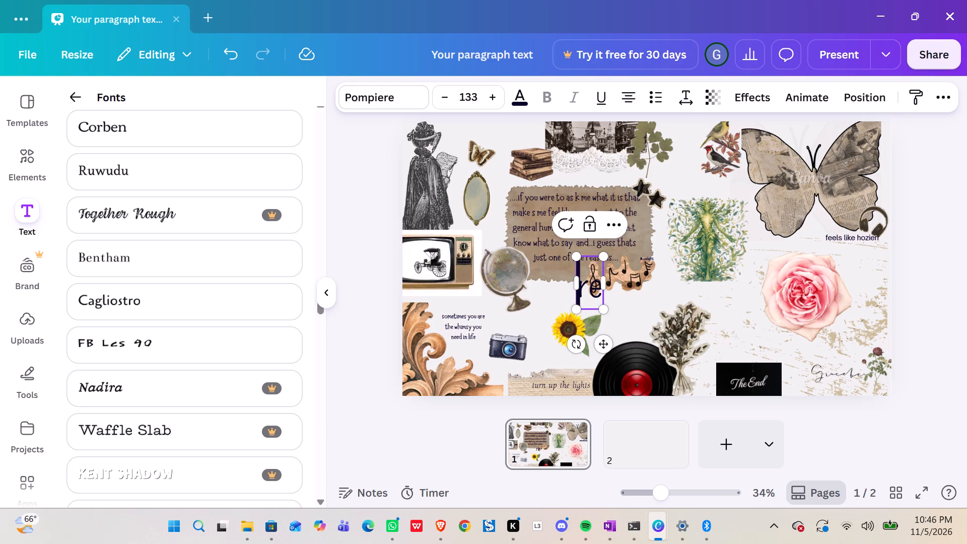
pyautogui.press('m')
pyautogui.write('aybe')
pyautogui.press('space')
pyautogui.press('i')
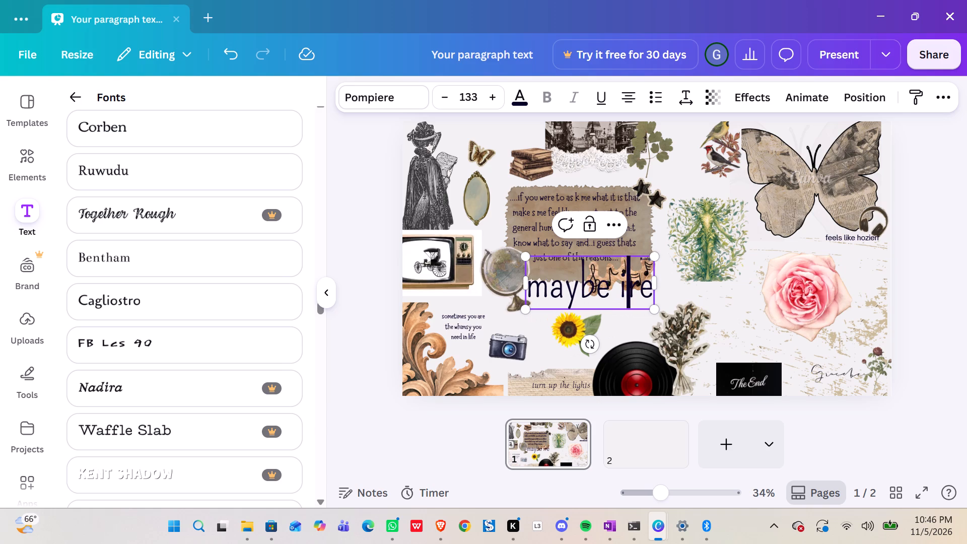
pyautogui.hotkey('shift', '"')
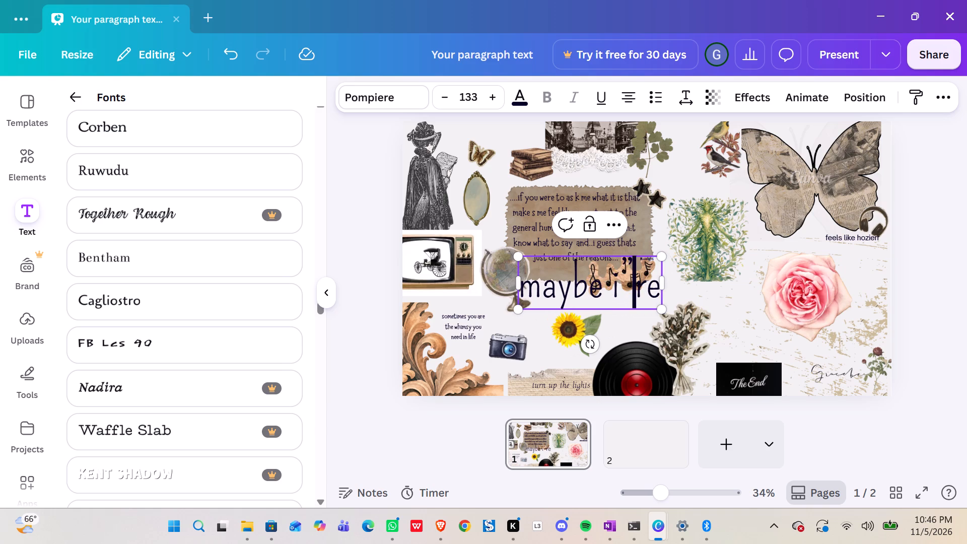
pyautogui.press('BackSpace')
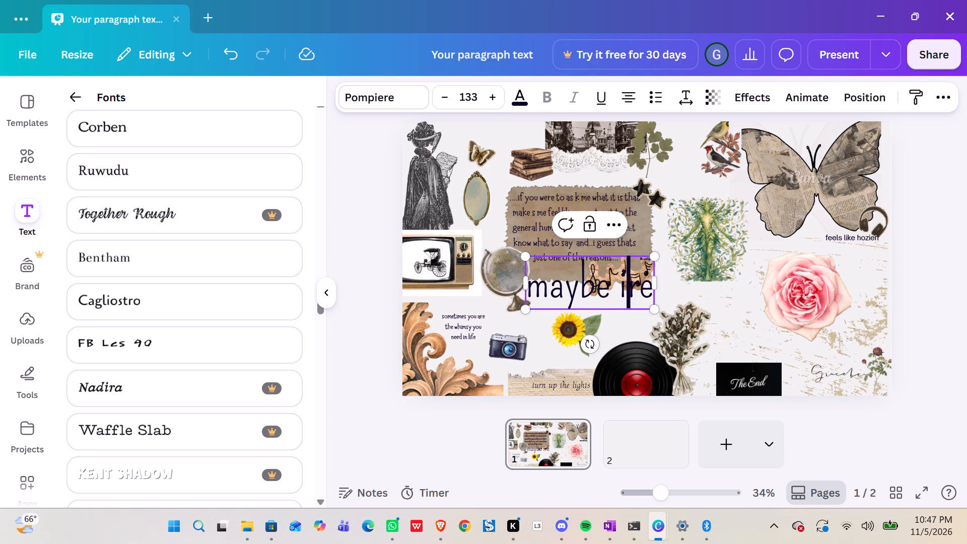
pyautogui.write("'ll")
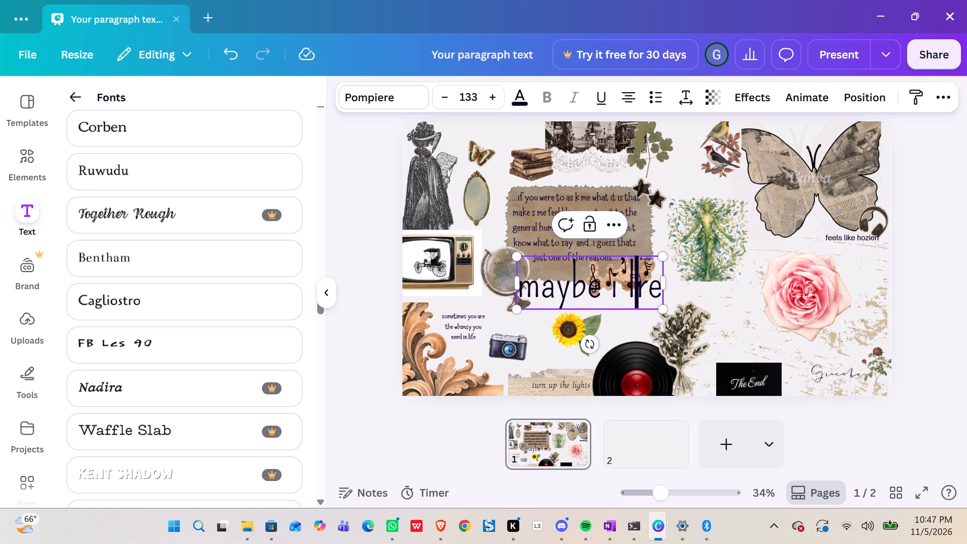
pyautogui.press('space')
pyautogui.write('be normal one day')
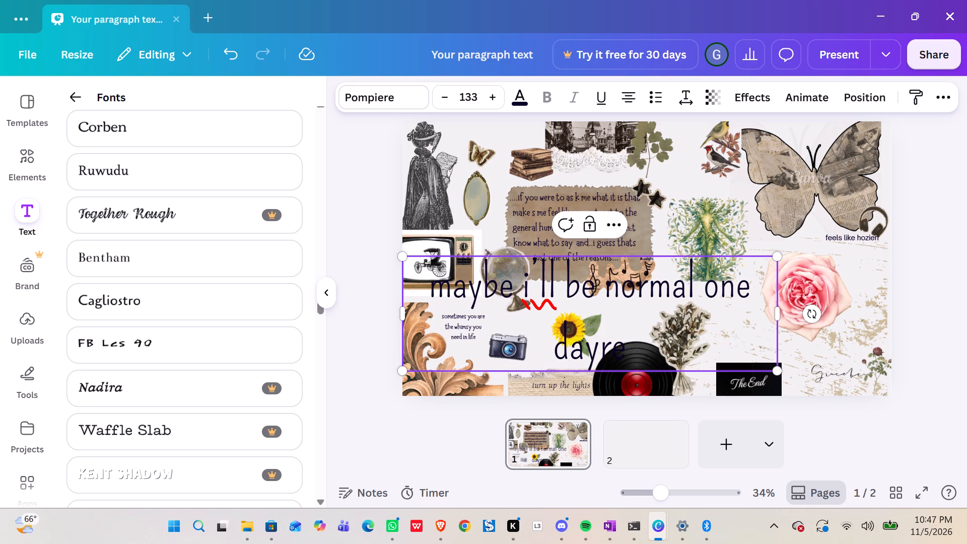
pyautogui.click(627, 360)
pyautogui.press('BackSpace')
pyautogui.press('BackSpace')
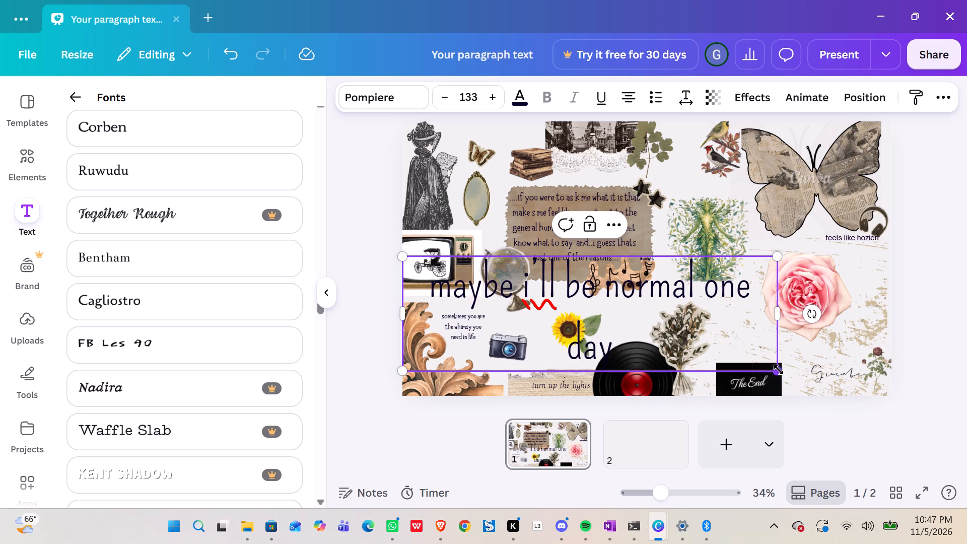
# Shrink the "maybe i'll be normal one day" text to about font size 26.3.
pyautogui.moveTo(779, 370); pyautogui.dragTo(713, 336)
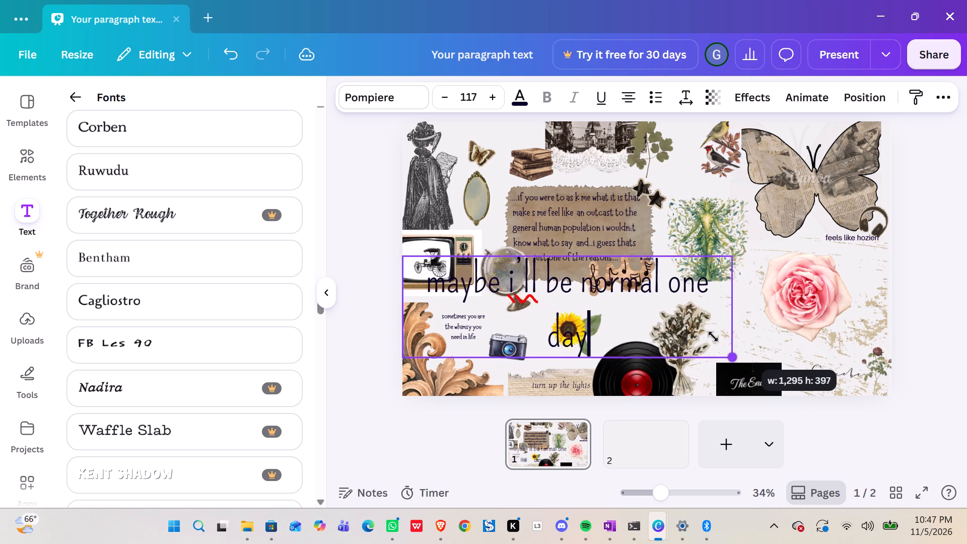
pyautogui.moveTo(713, 336); pyautogui.dragTo(476, 280)
pyautogui.click(461, 274)
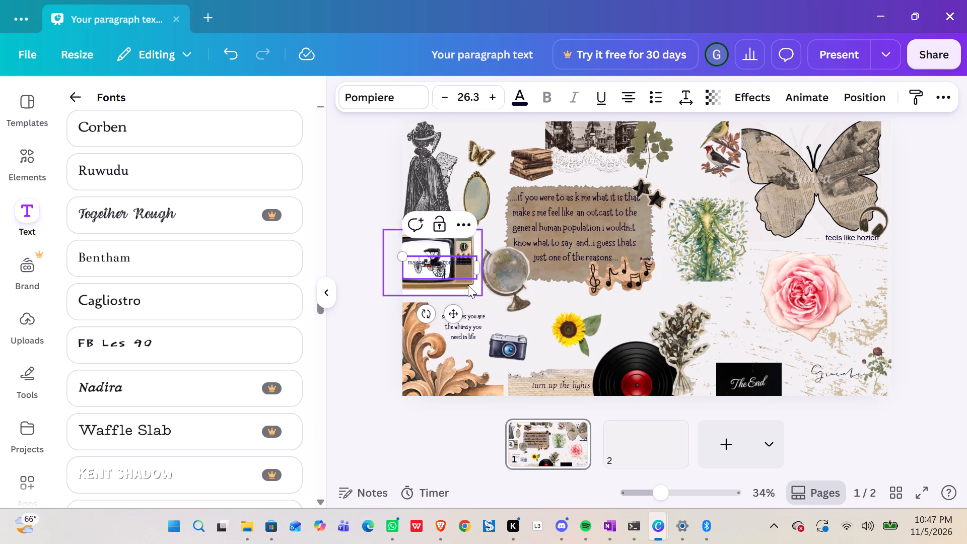
pyautogui.click(501, 185)
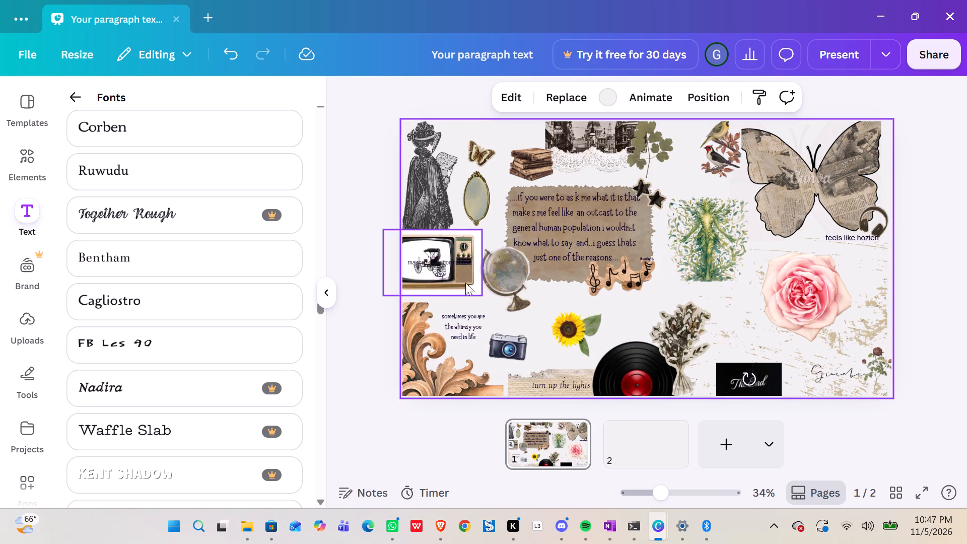
# Move the "maybe i'll be normal one day" text off the television to the gap between the birds and the green leafy figure.
pyautogui.moveTo(461, 264); pyautogui.dragTo(734, 169)
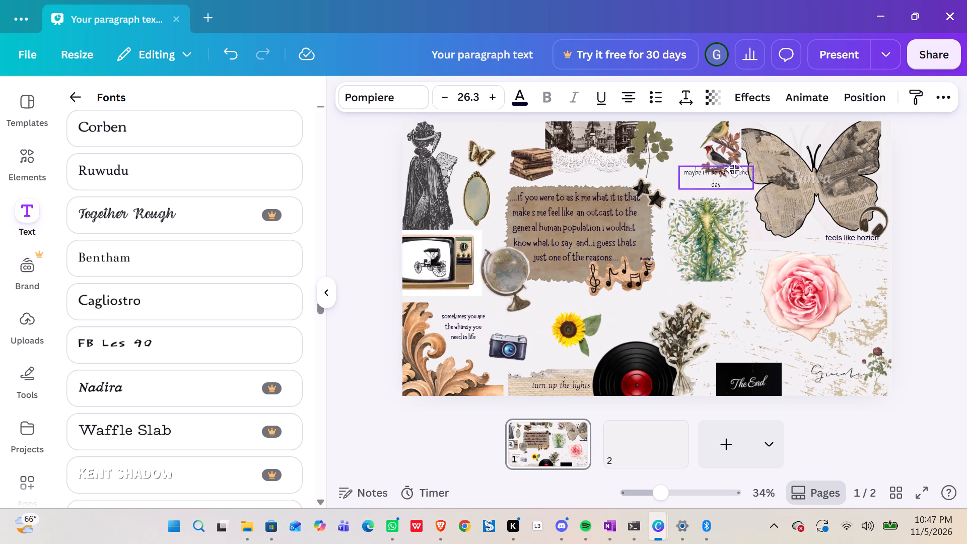
pyautogui.moveTo(734, 169); pyautogui.dragTo(708, 179)
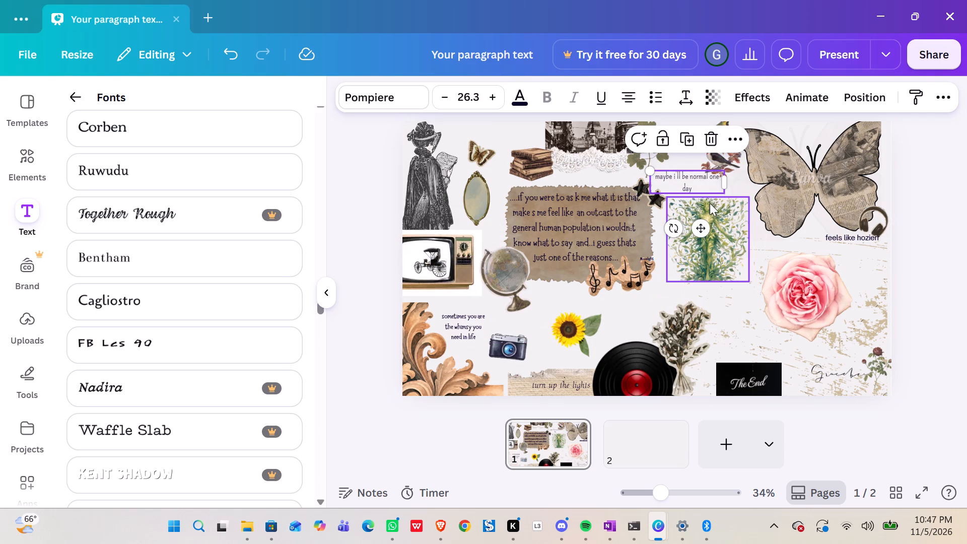
pyautogui.click(665, 293)
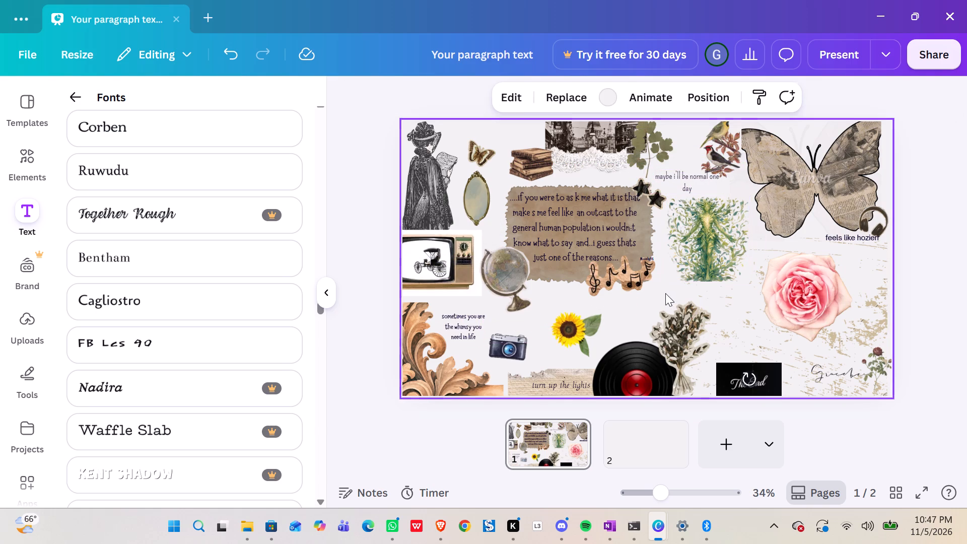
pyautogui.click(722, 184)
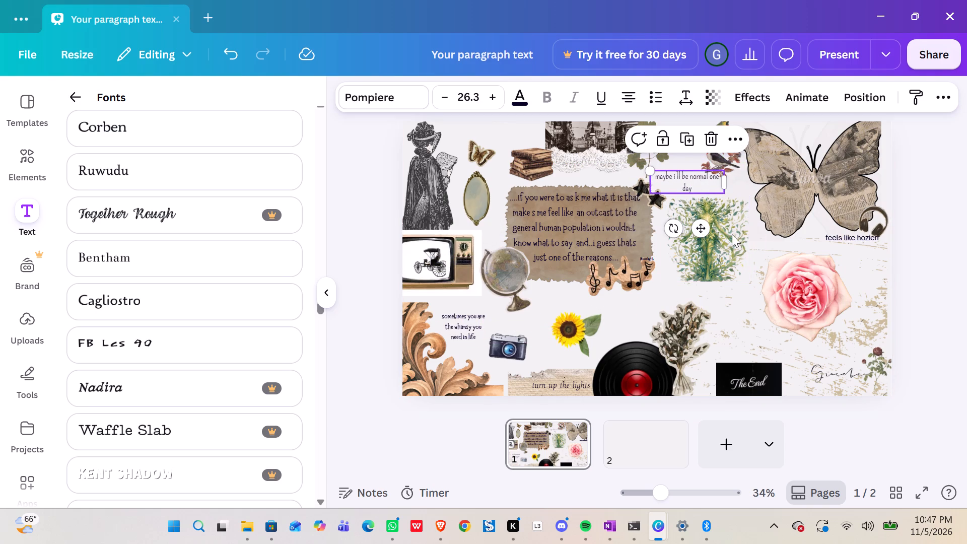
pyautogui.click(733, 300)
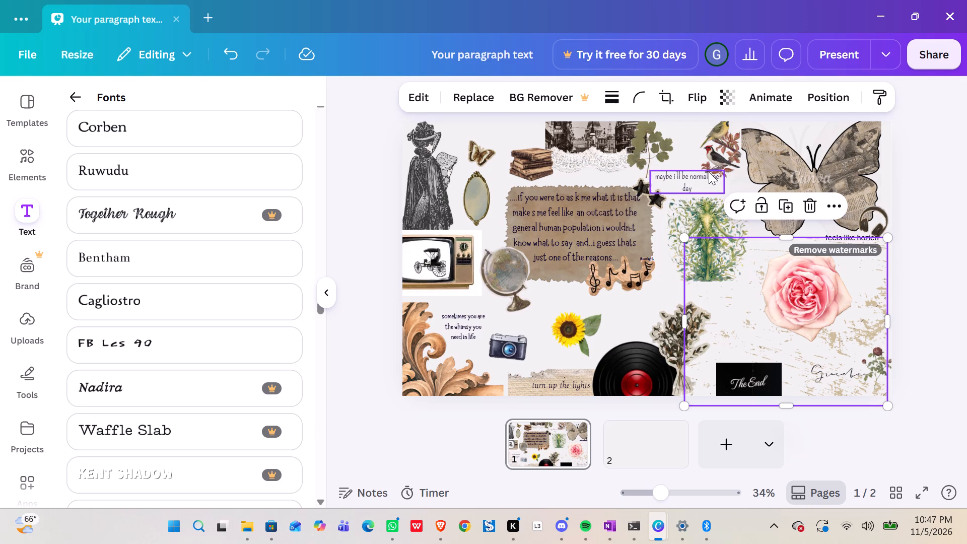
# Shrink the "maybe i'll be normal one day" text to about font size 20.5.
pyautogui.click(709, 172)
pyautogui.click(725, 193)
pyautogui.moveTo(725, 195); pyautogui.dragTo(711, 186)
# Move the "maybe i'll be normal one day" text to the gap between the large newspaper butterfly's upper wings.
pyautogui.moveTo(677, 182); pyautogui.dragTo(690, 180)
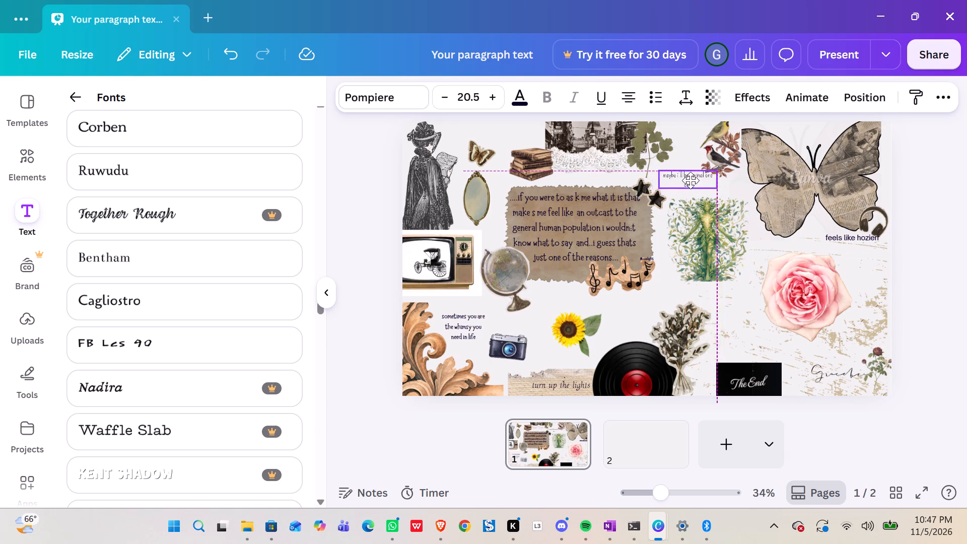
pyautogui.moveTo(690, 180); pyautogui.dragTo(741, 324)
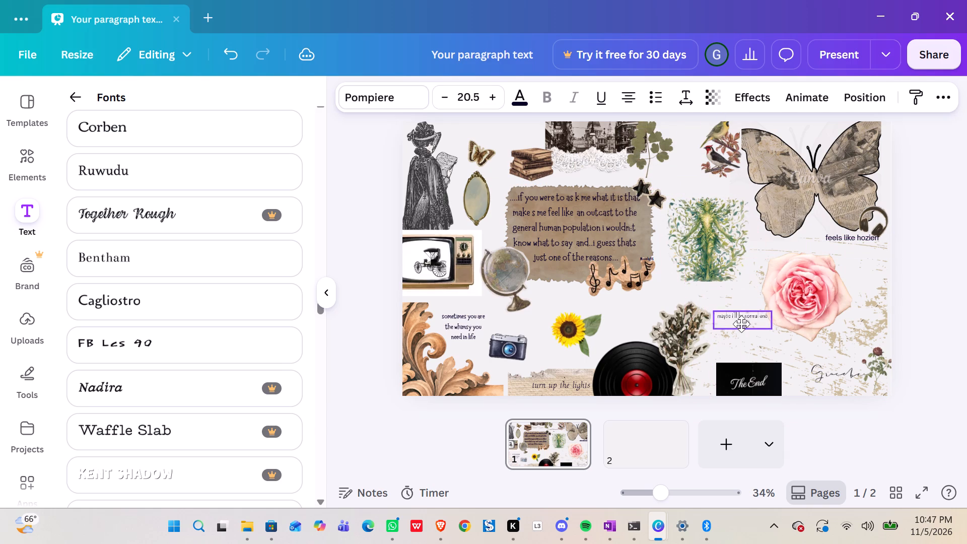
pyautogui.moveTo(741, 324); pyautogui.dragTo(717, 295)
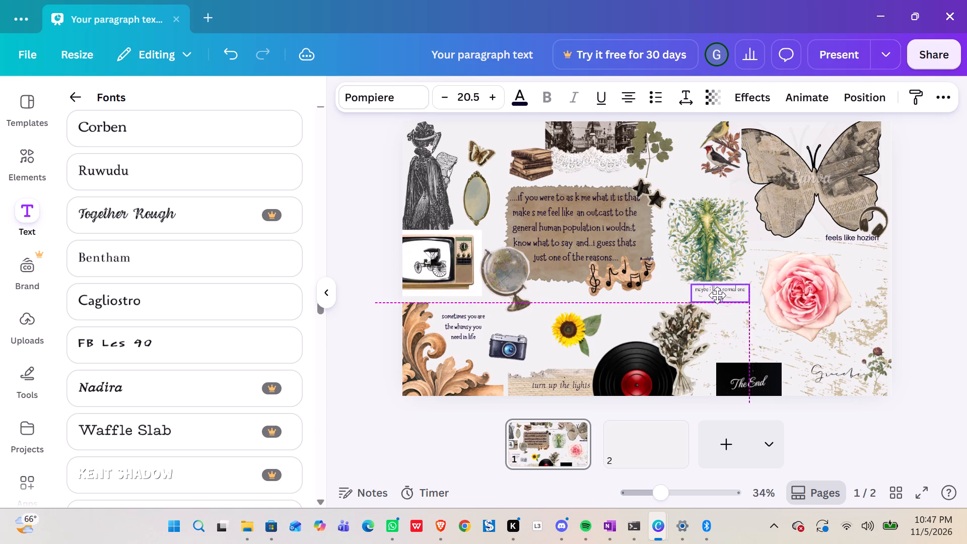
pyautogui.moveTo(717, 295); pyautogui.dragTo(846, 371)
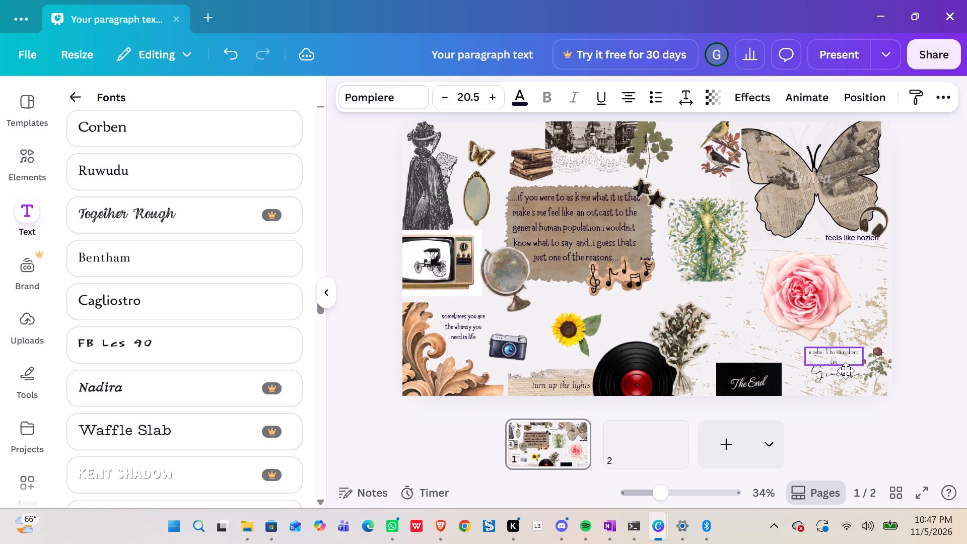
pyautogui.moveTo(846, 371); pyautogui.dragTo(822, 301)
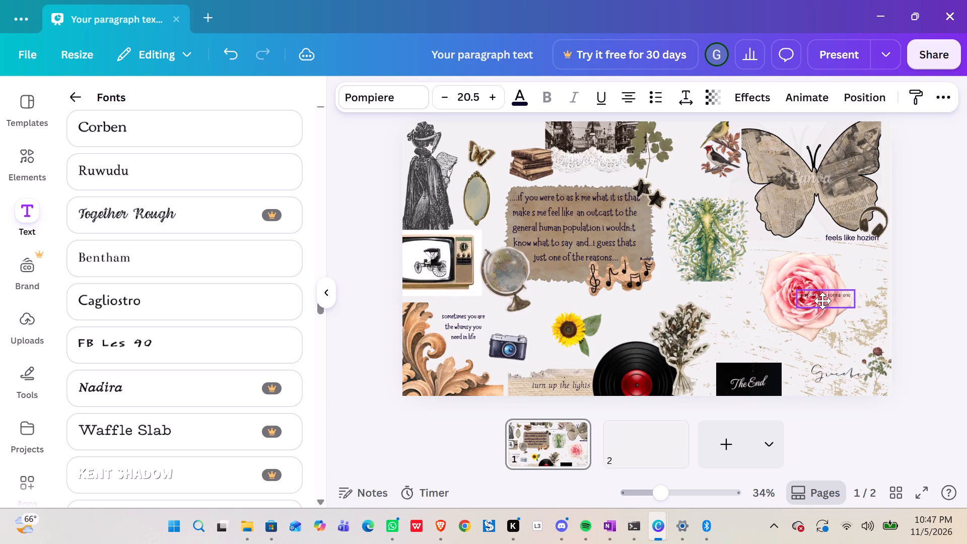
pyautogui.moveTo(822, 301); pyautogui.dragTo(842, 275)
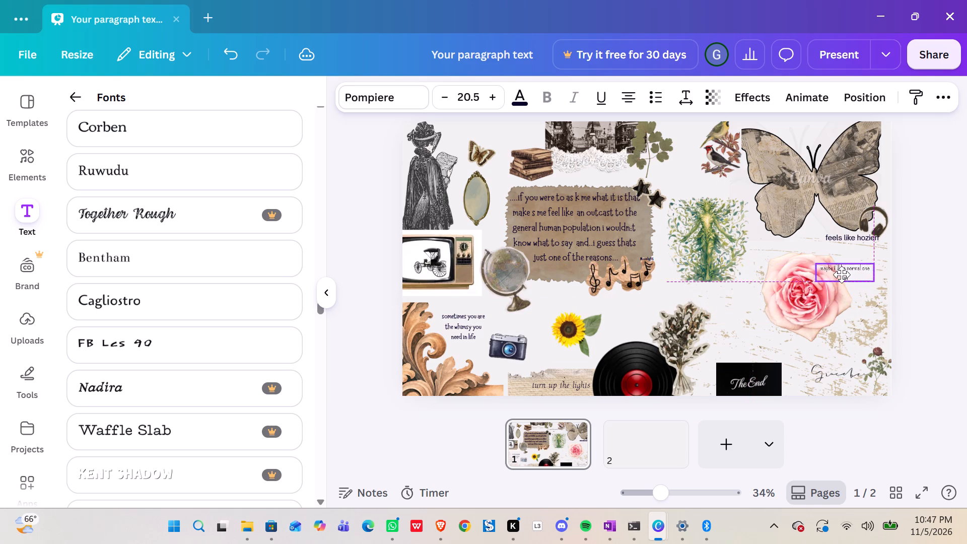
pyautogui.moveTo(842, 275); pyautogui.dragTo(804, 138)
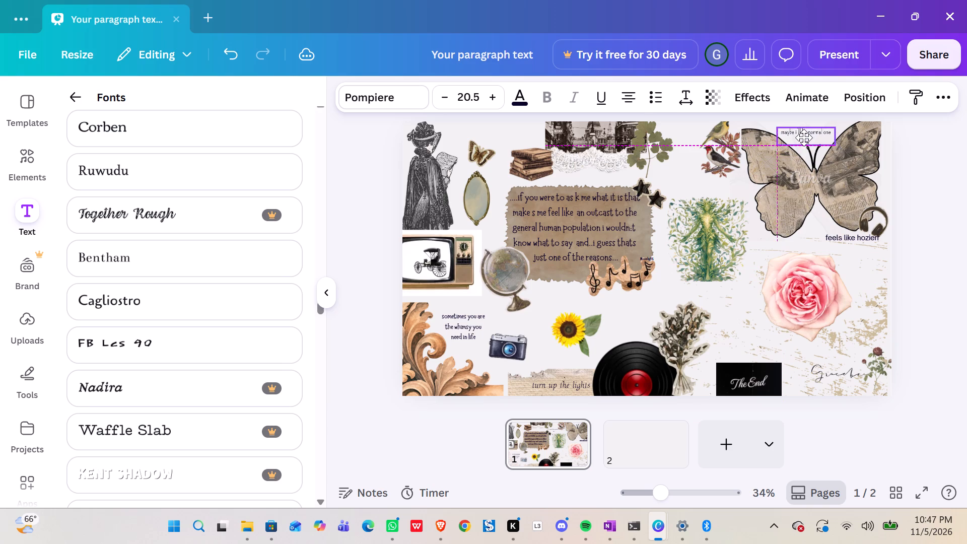
pyautogui.moveTo(804, 138); pyautogui.dragTo(804, 137)
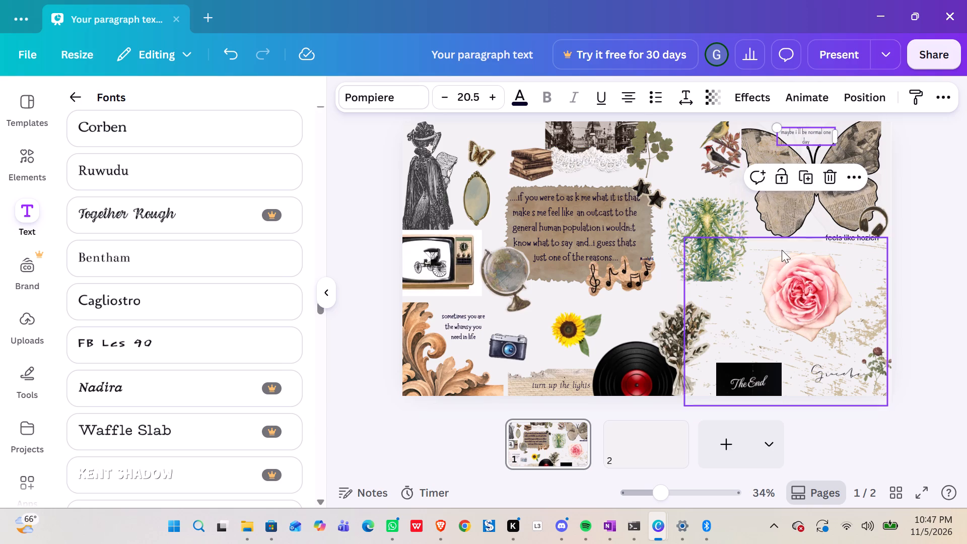
# Nudge the pink rose slightly down and left, away from the "feels like hozier" text.
pyautogui.moveTo(775, 254); pyautogui.dragTo(758, 260)
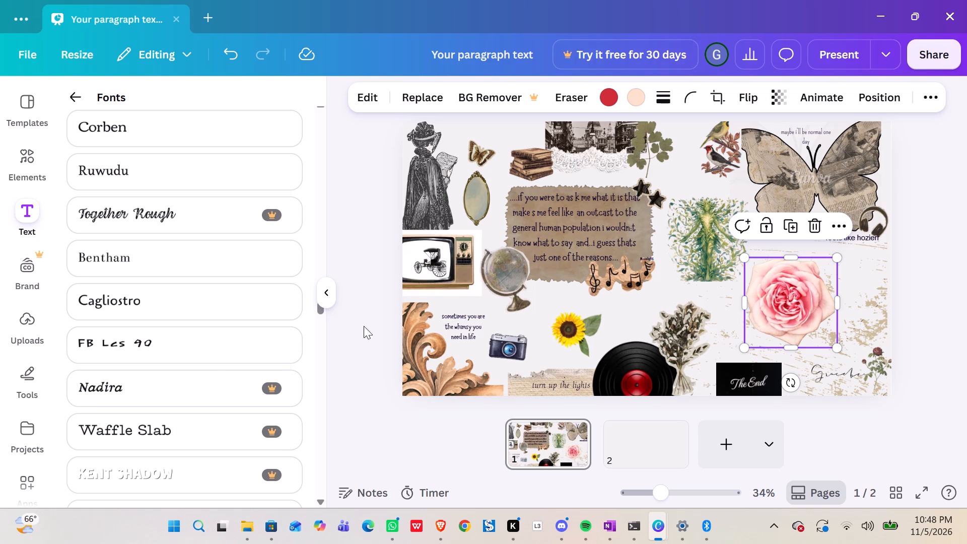
# Look through more of the decorative font list for another usable typeface.
pyautogui.scroll(-6, 211, 354)
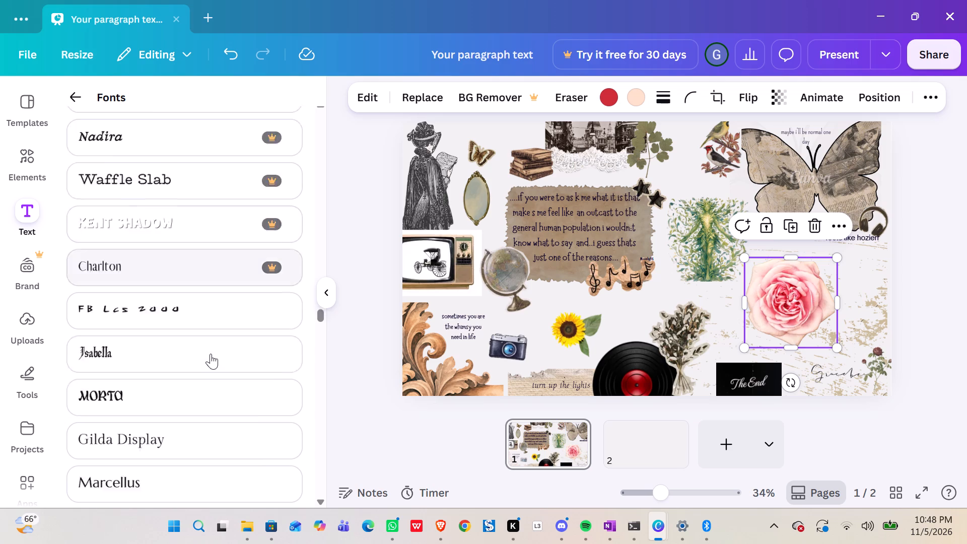
pyautogui.scroll(-9, 211, 354)
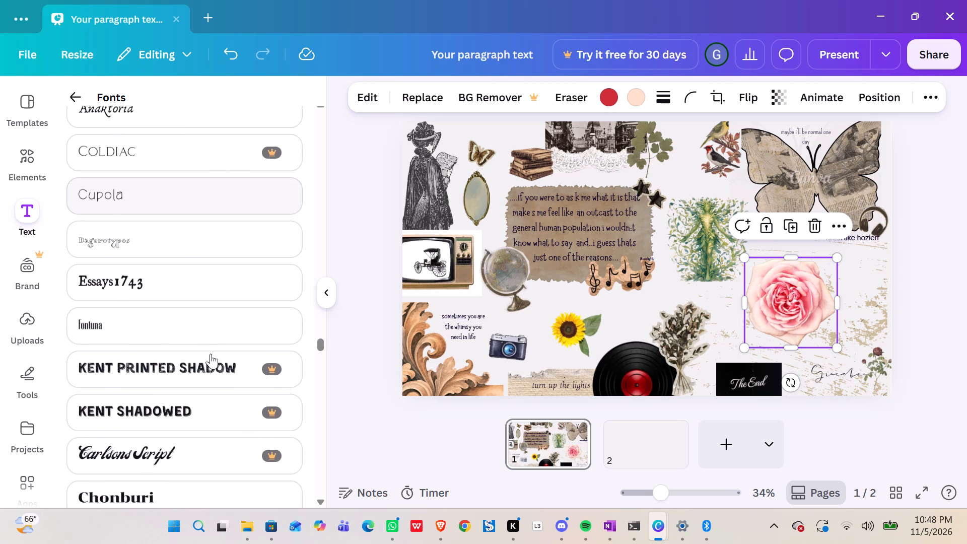
pyautogui.scroll(-6, 211, 354)
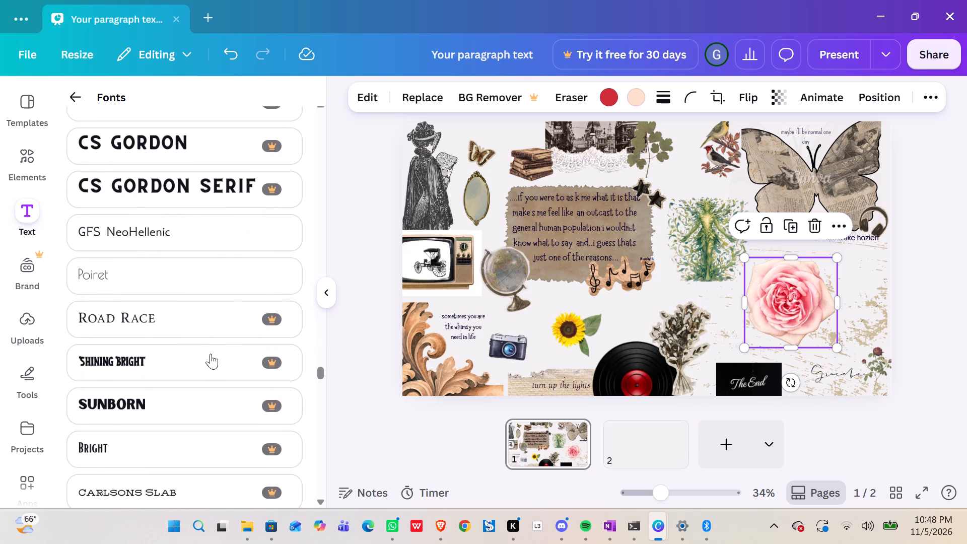
pyautogui.scroll(-11, 211, 354)
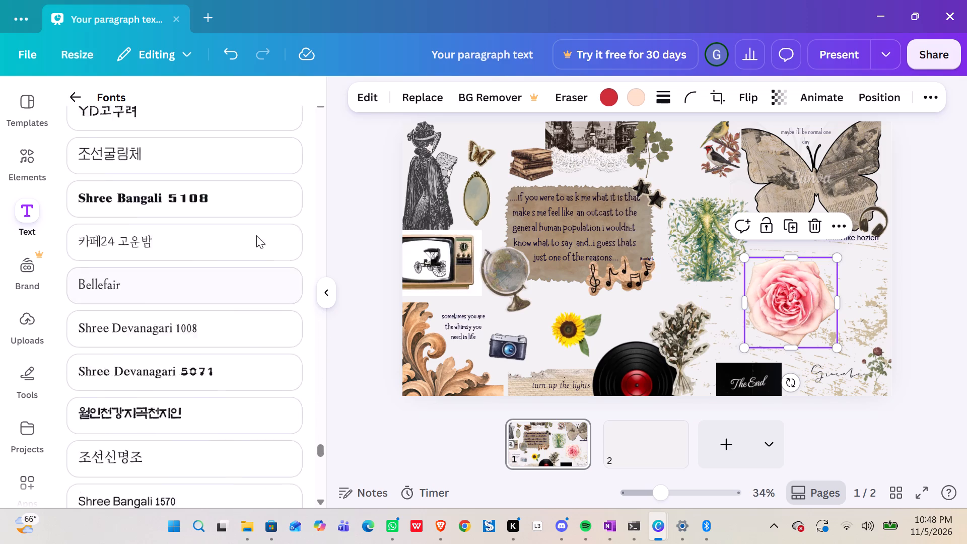
# Return to the design elements and clear the "vintage" search term.
pyautogui.click(40, 166)
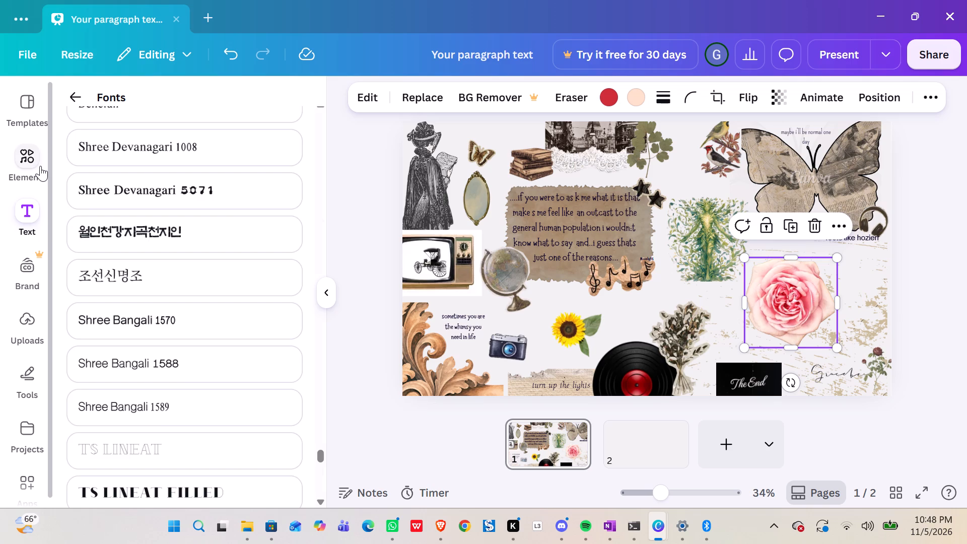
pyautogui.click(167, 129)
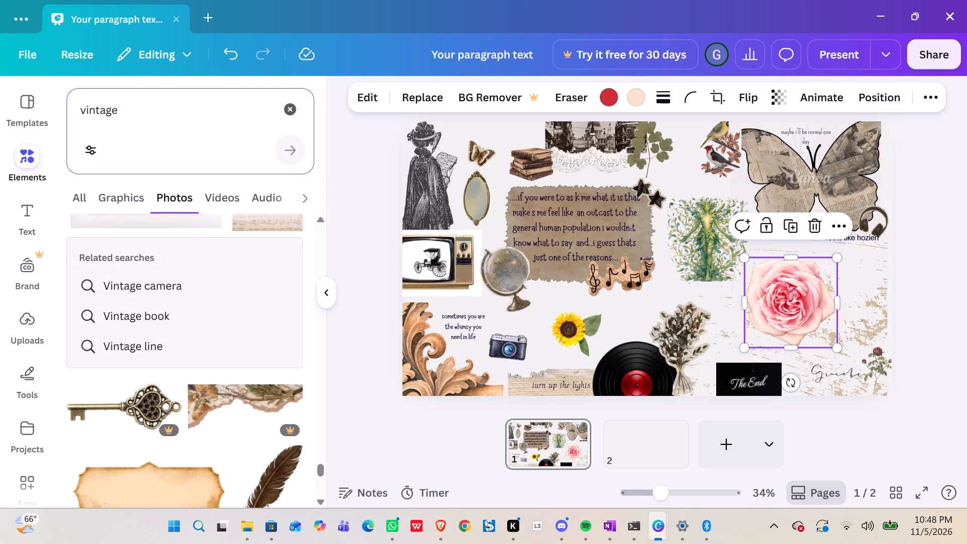
pyautogui.click(160, 119)
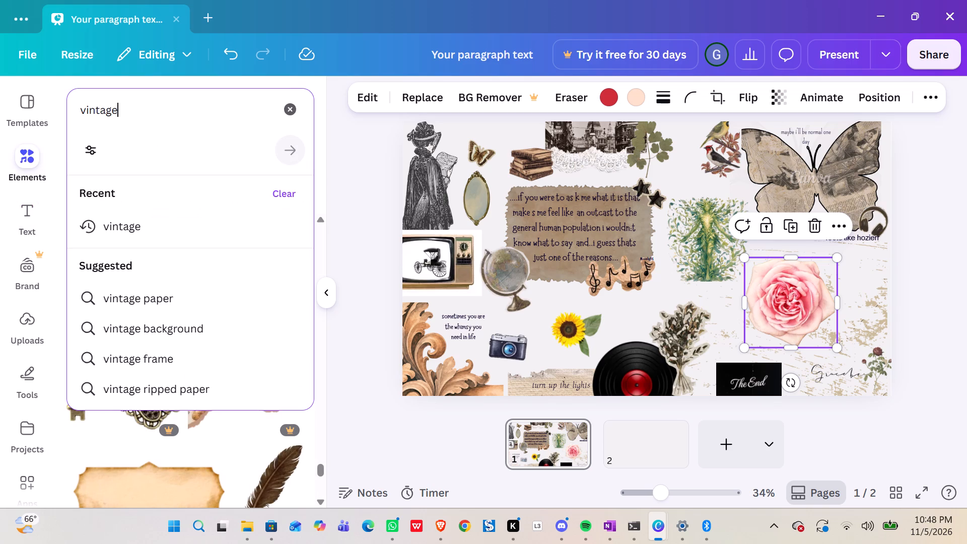
pyautogui.press('BackSpace')
pyautogui.press('BackSpace')
pyautogui.press('BackSpace')
pyautogui.press('BackSpace')
pyautogui.press('BackSpace')
pyautogui.press('BackSpace')
pyautogui.press('BackSpace')
pyautogui.press('BackSpace')
pyautogui.press('BackSpace')
pyautogui.press('BackSpace')
pyautogui.press('BackSpace')
pyautogui.press('BackSpace')
pyautogui.press('BackSpace')
pyautogui.press('BackSpace')
pyautogui.press('BackSpace')
pyautogui.press('BackSpace')
pyautogui.press('BackSpace')
pyautogui.press('BackSpace')
pyautogui.press('BackSpace')
pyautogui.press('BackSpace')
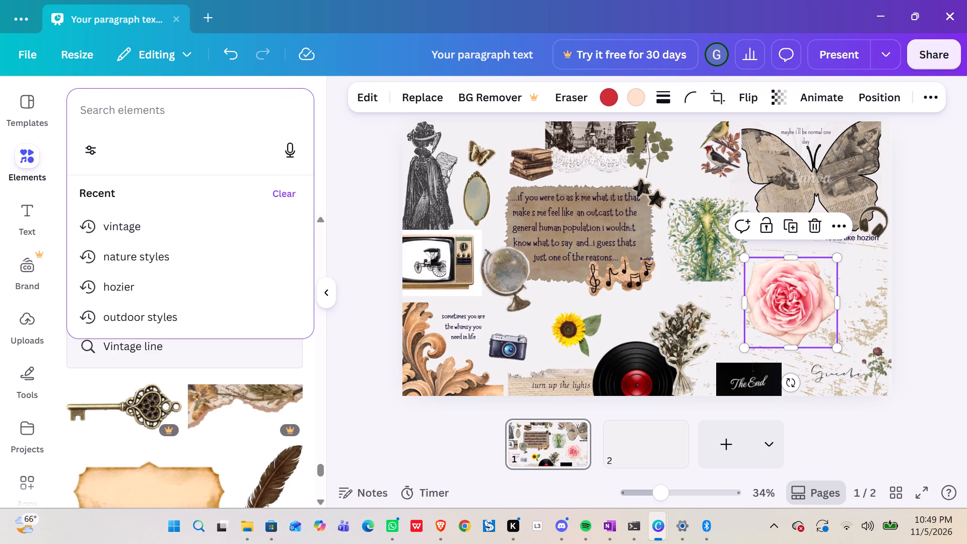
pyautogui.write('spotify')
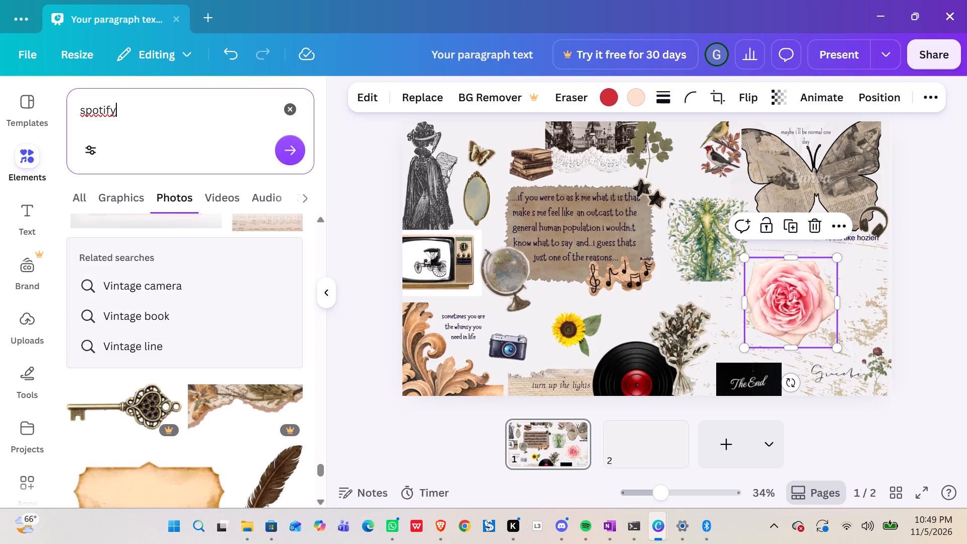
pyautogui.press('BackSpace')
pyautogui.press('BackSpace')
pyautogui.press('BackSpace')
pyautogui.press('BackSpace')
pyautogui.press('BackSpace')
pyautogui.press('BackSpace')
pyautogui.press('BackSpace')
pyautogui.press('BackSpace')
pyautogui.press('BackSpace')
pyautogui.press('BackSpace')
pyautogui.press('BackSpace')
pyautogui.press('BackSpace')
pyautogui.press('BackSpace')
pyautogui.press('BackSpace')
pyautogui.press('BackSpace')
# Search the element photos for "songs".
pyautogui.write('songs')
pyautogui.press('Return')
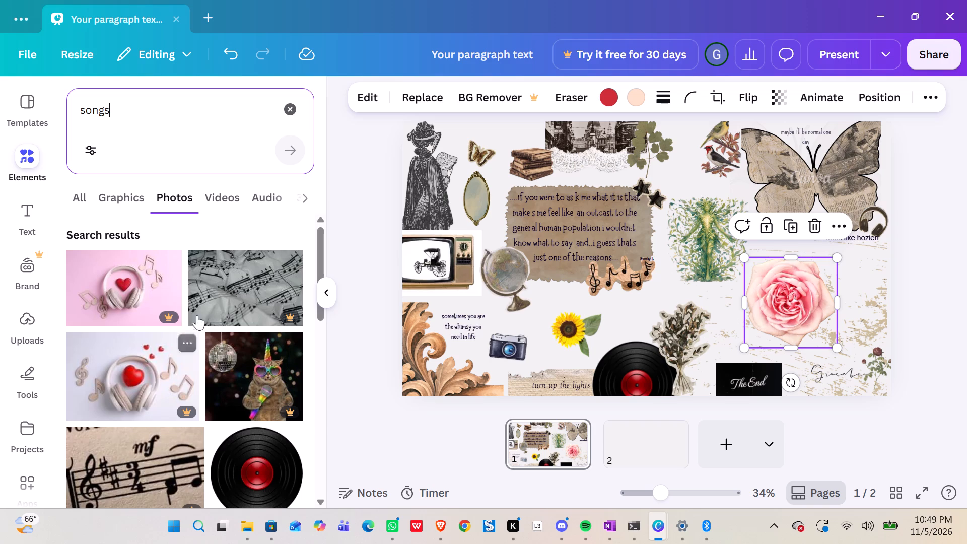
# Browse the "songs" photo results for a music-themed image that suits the collage.
pyautogui.scroll(-6, 197, 315)
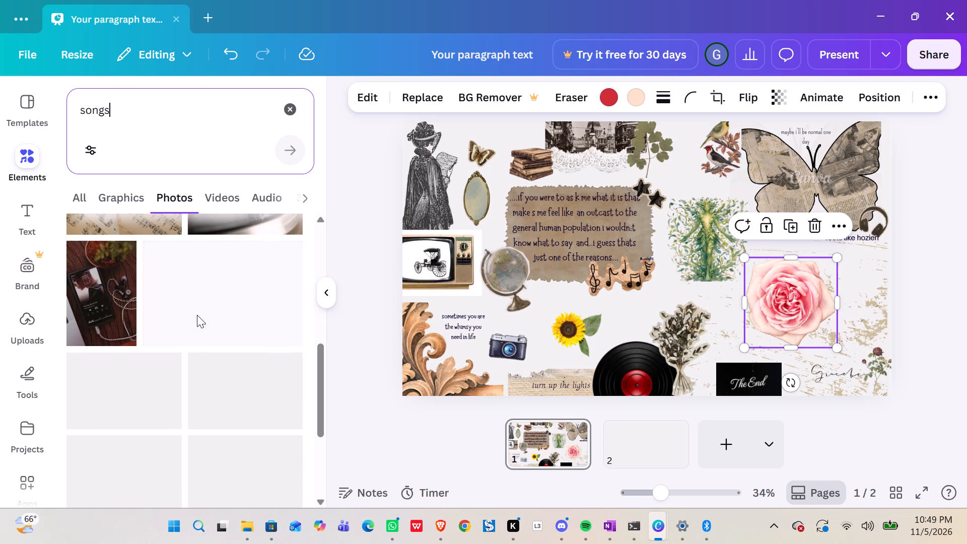
pyautogui.scroll(-2, 197, 315)
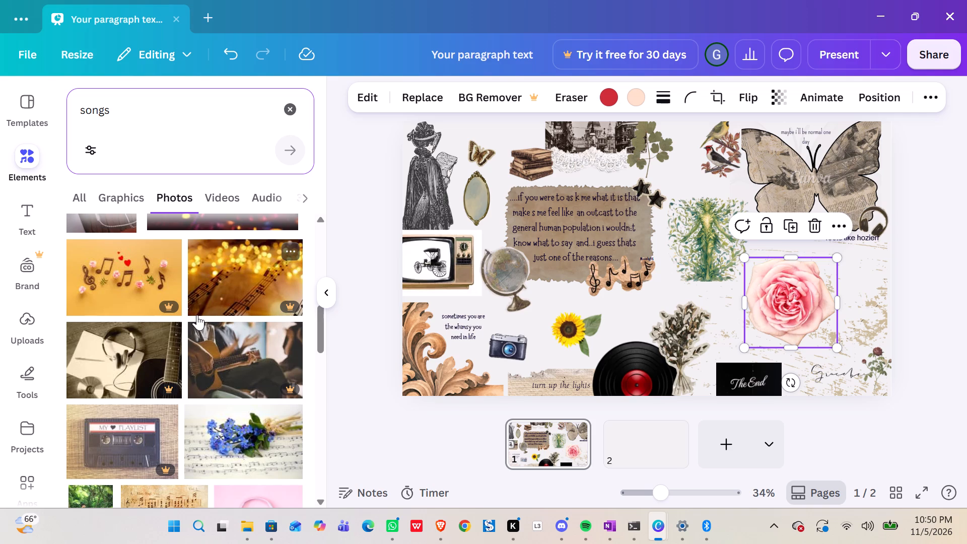
pyautogui.scroll(-4, 220, 346)
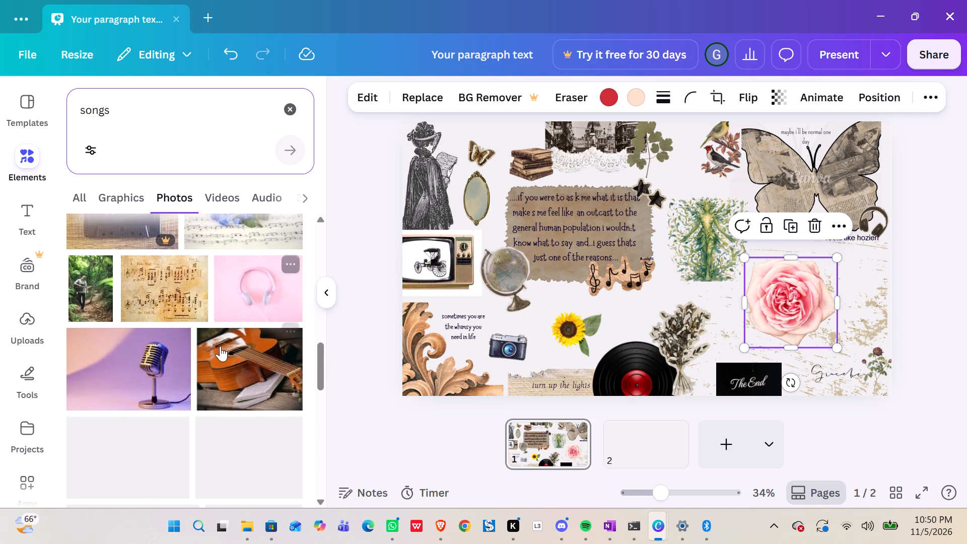
pyautogui.scroll(-4, 220, 346)
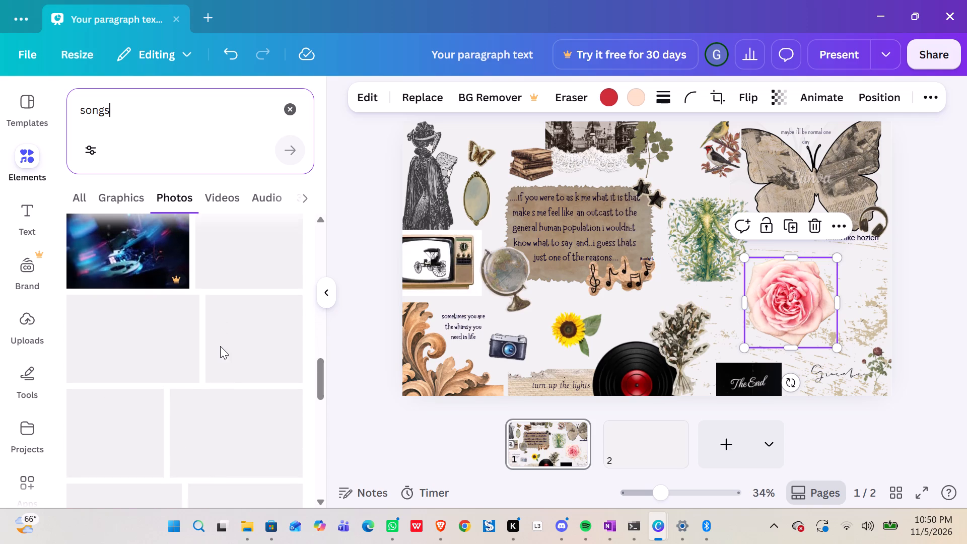
pyautogui.scroll(-1, 220, 346)
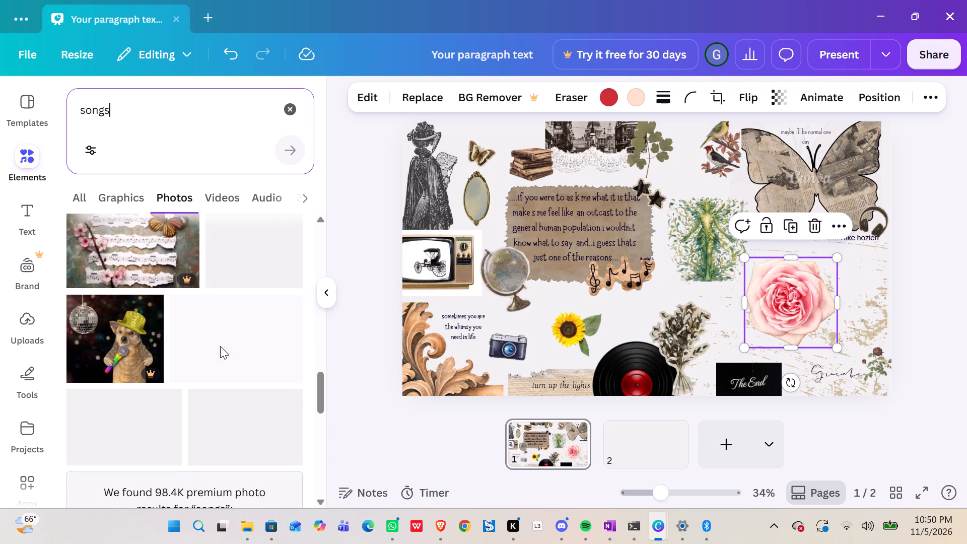
pyautogui.scroll(-8, 220, 346)
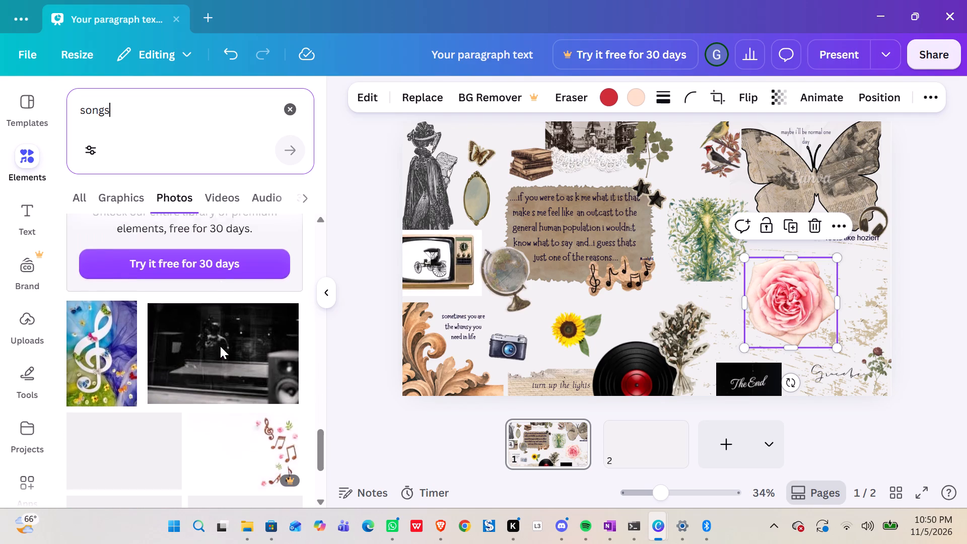
pyautogui.scroll(-11, 220, 346)
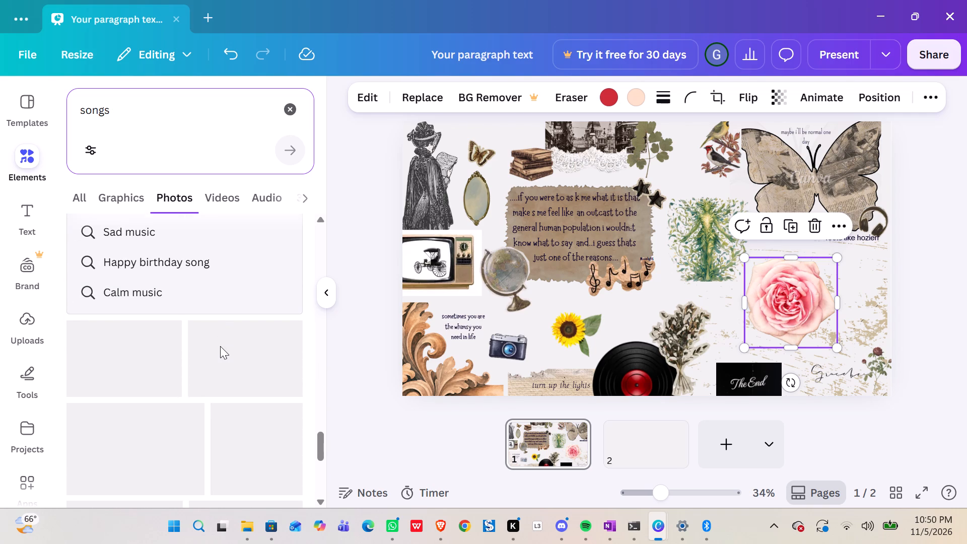
pyautogui.scroll(3, 220, 346)
pyautogui.scroll(-5, 220, 346)
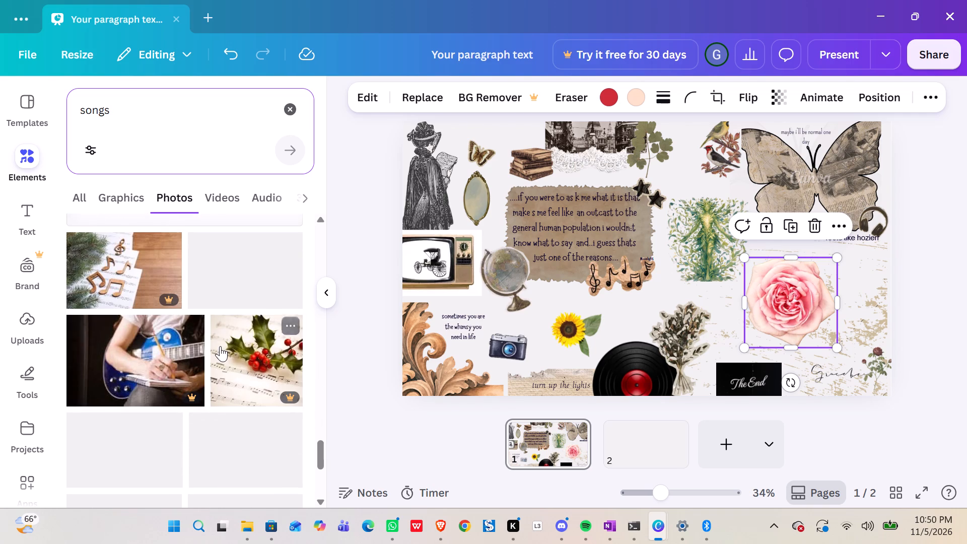